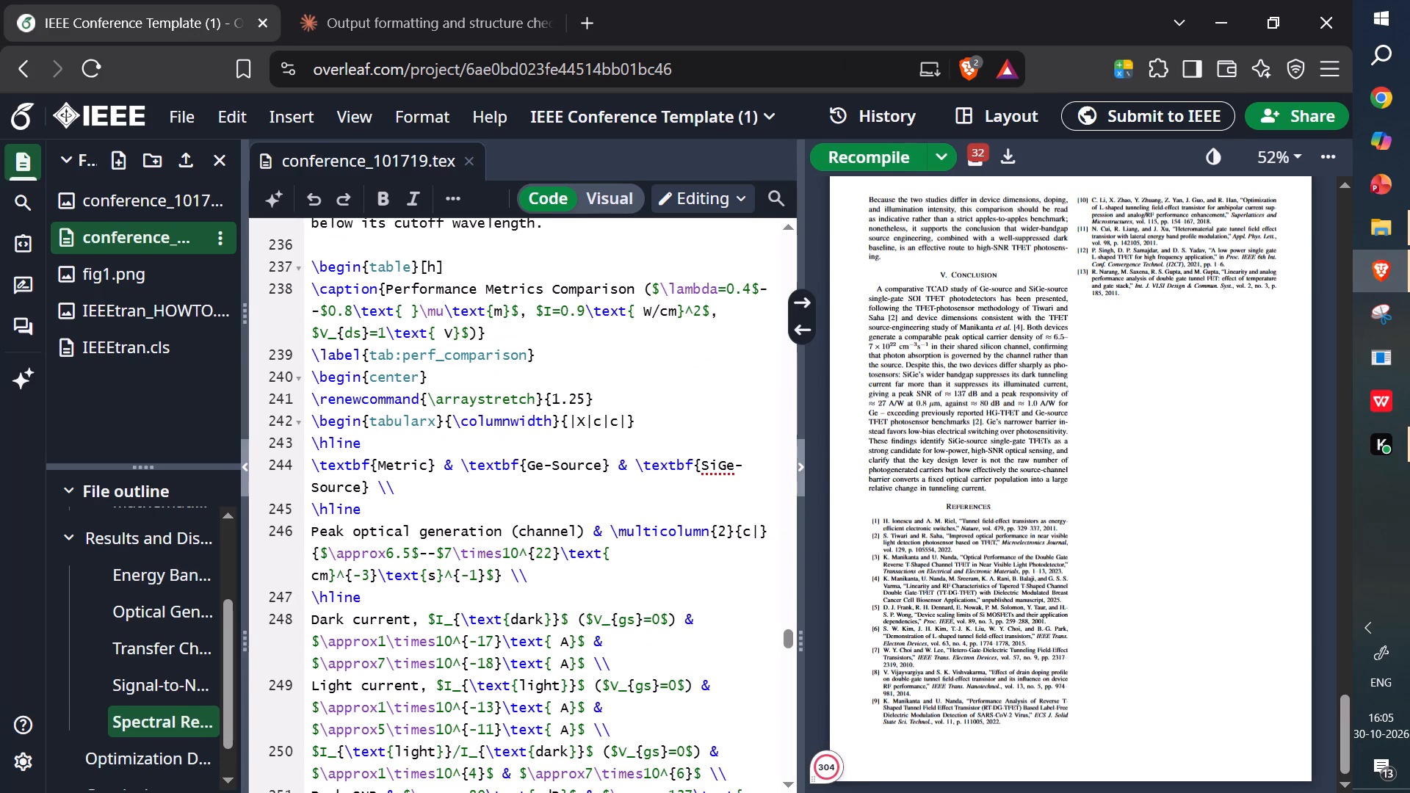
left_click_drag(972, 329, 989, 370)
left_click(919, 430)
double_click(898, 361)
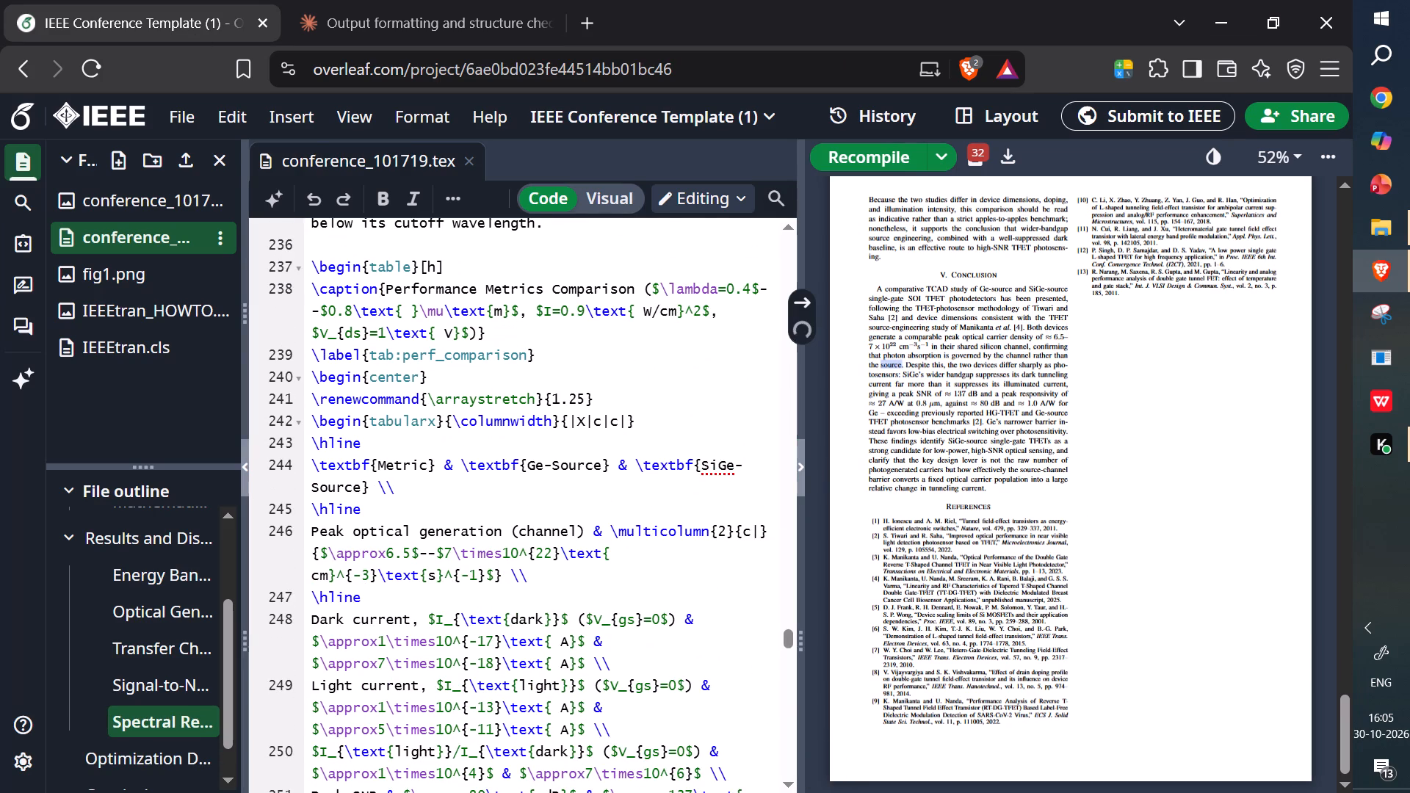
triple_click(932, 405)
left_click(918, 441)
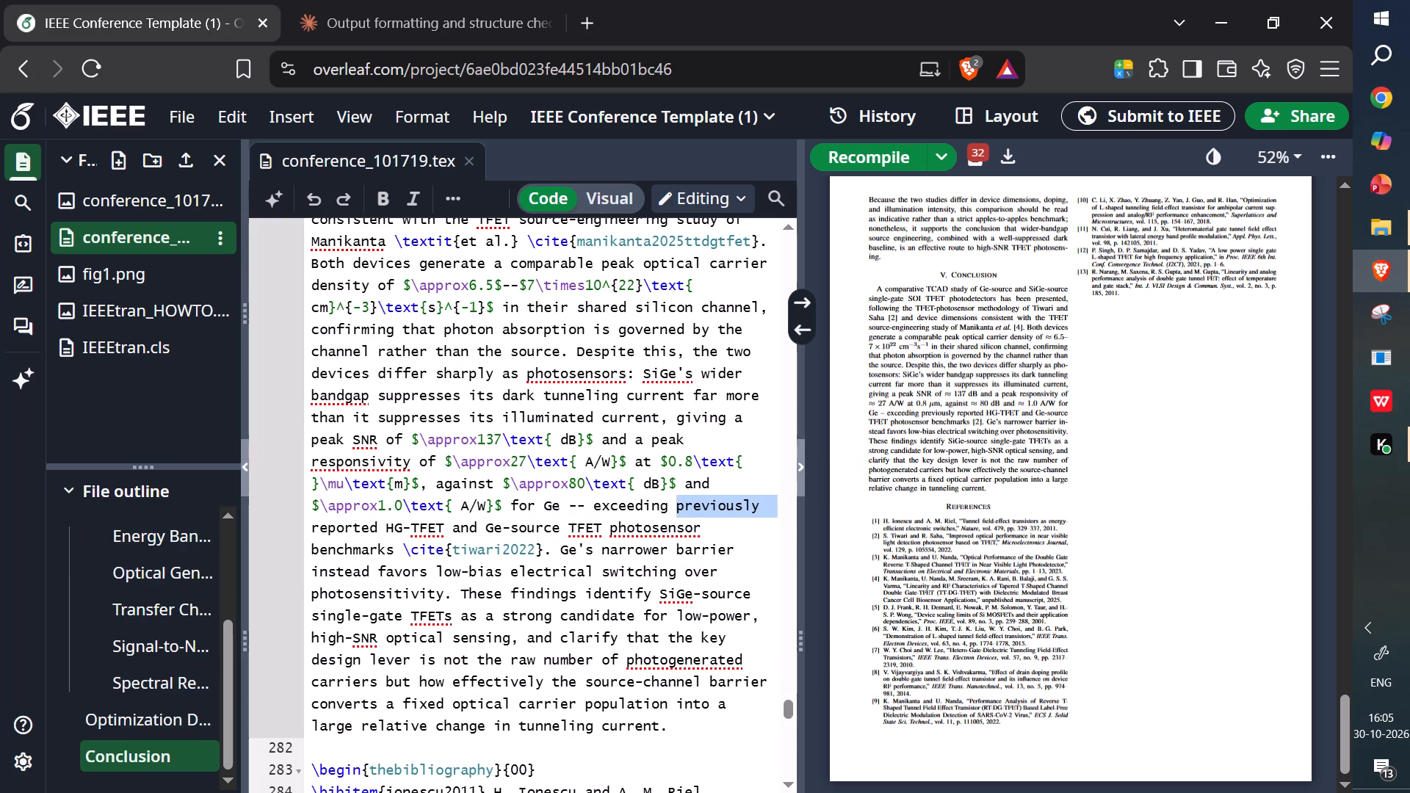
Examine the source from the optimization discussion back to the SNR figure, comparing it with the image placeholders in the compiled paper.
scroll(893, 546, "up", 5)
scroll(275, 493, "up", 5)
scroll(366, 487, "up", 3)
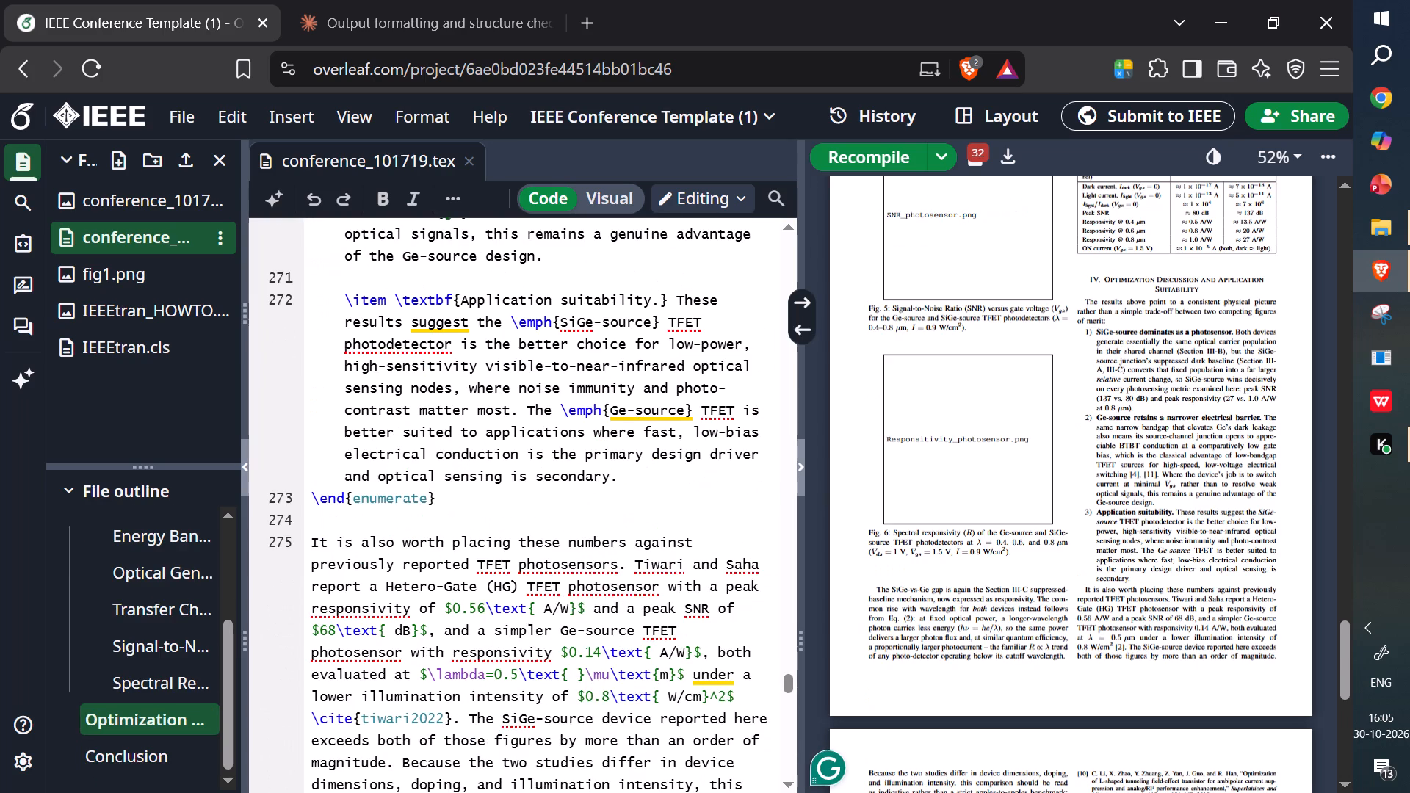
scroll(423, 524, "up", 7)
scroll(471, 539, "down", 4)
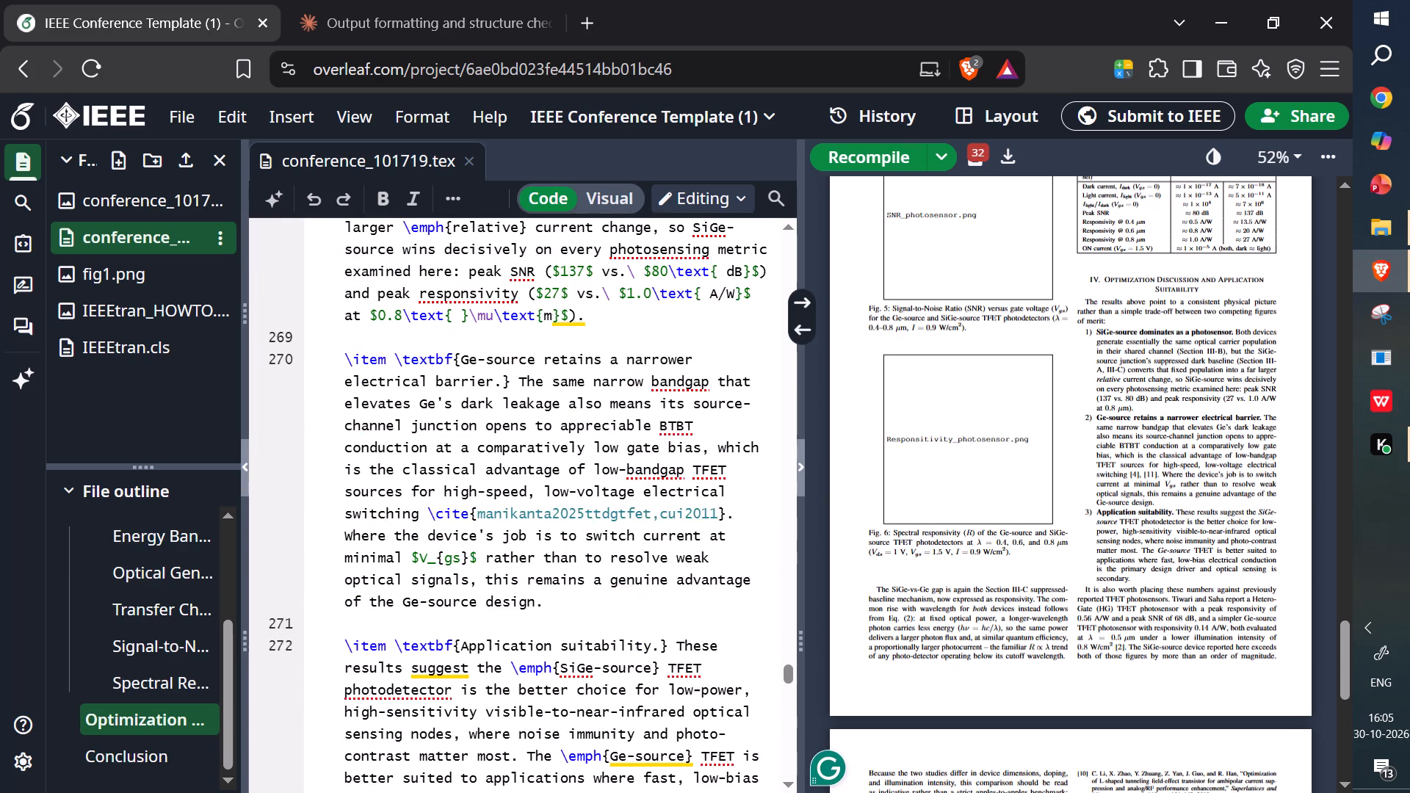
scroll(564, 380, "up", 2)
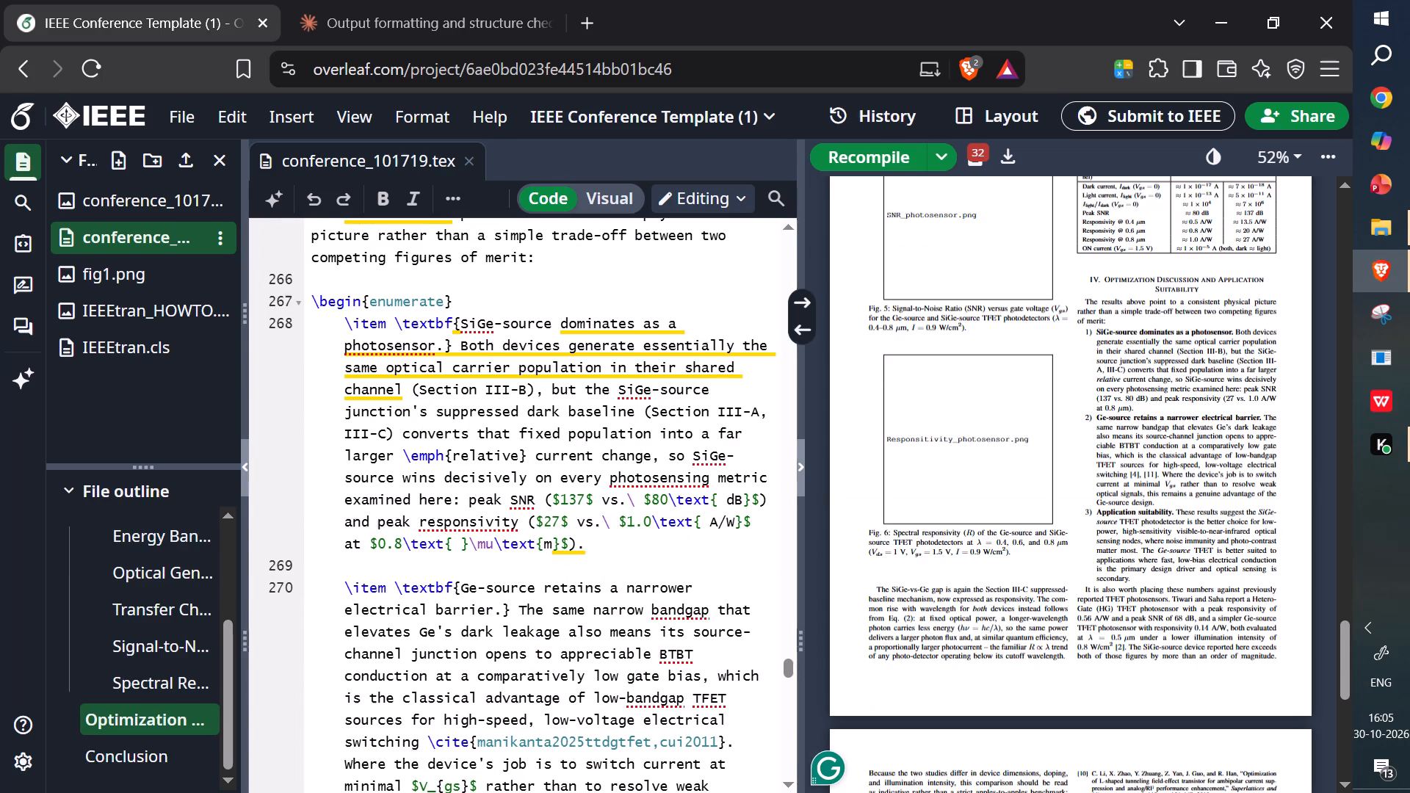
scroll(507, 460, "up", 7)
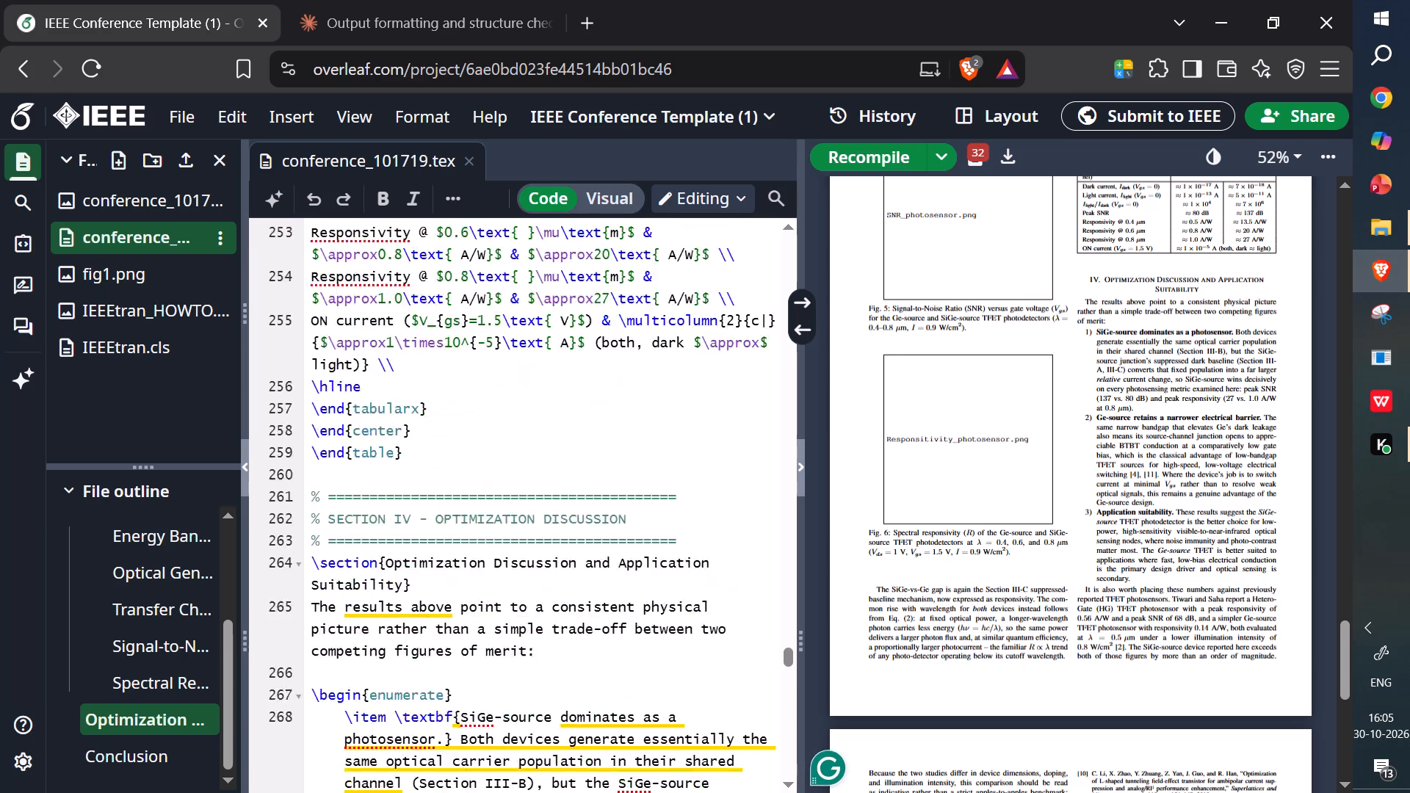
scroll(509, 460, "up", 14)
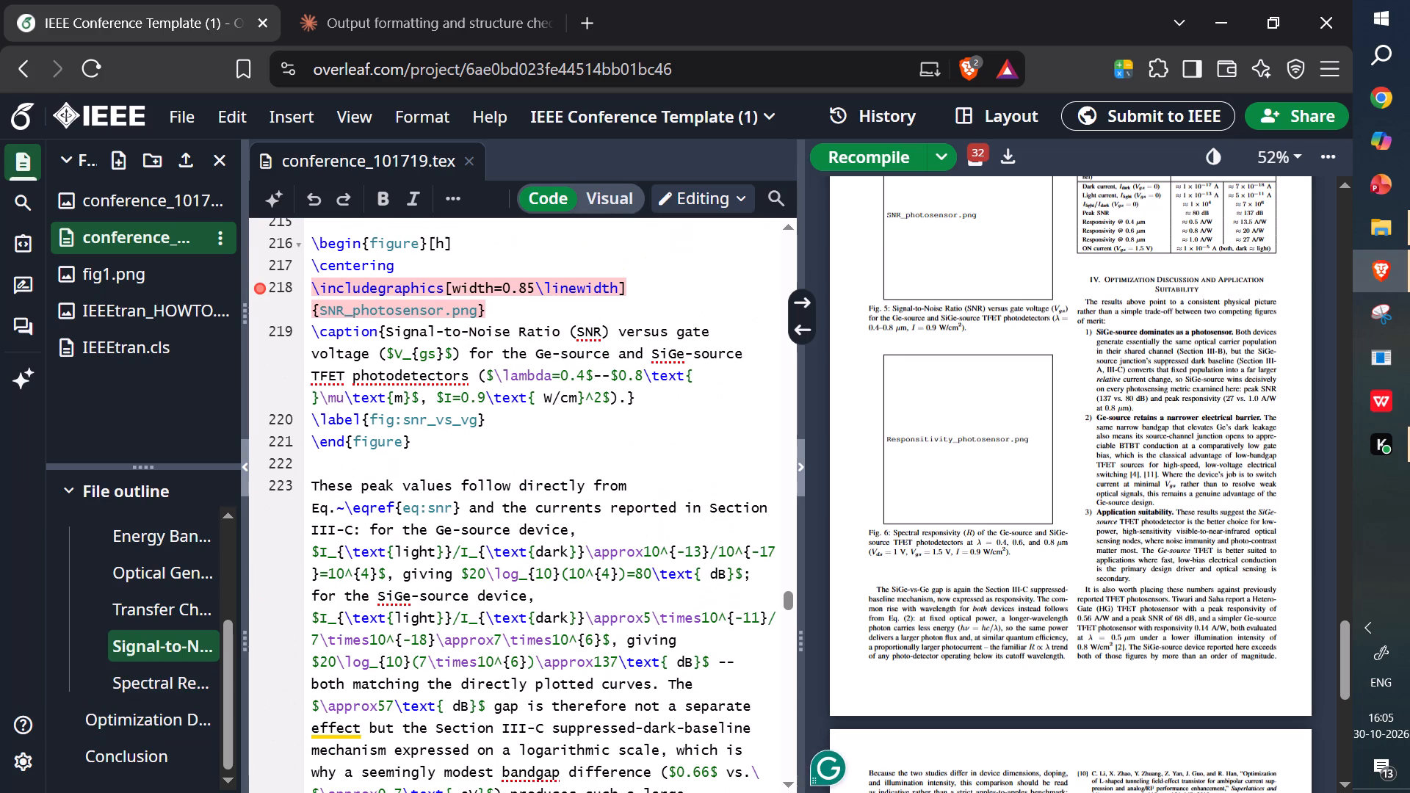
scroll(524, 463, "up", 3)
left_click(533, 558)
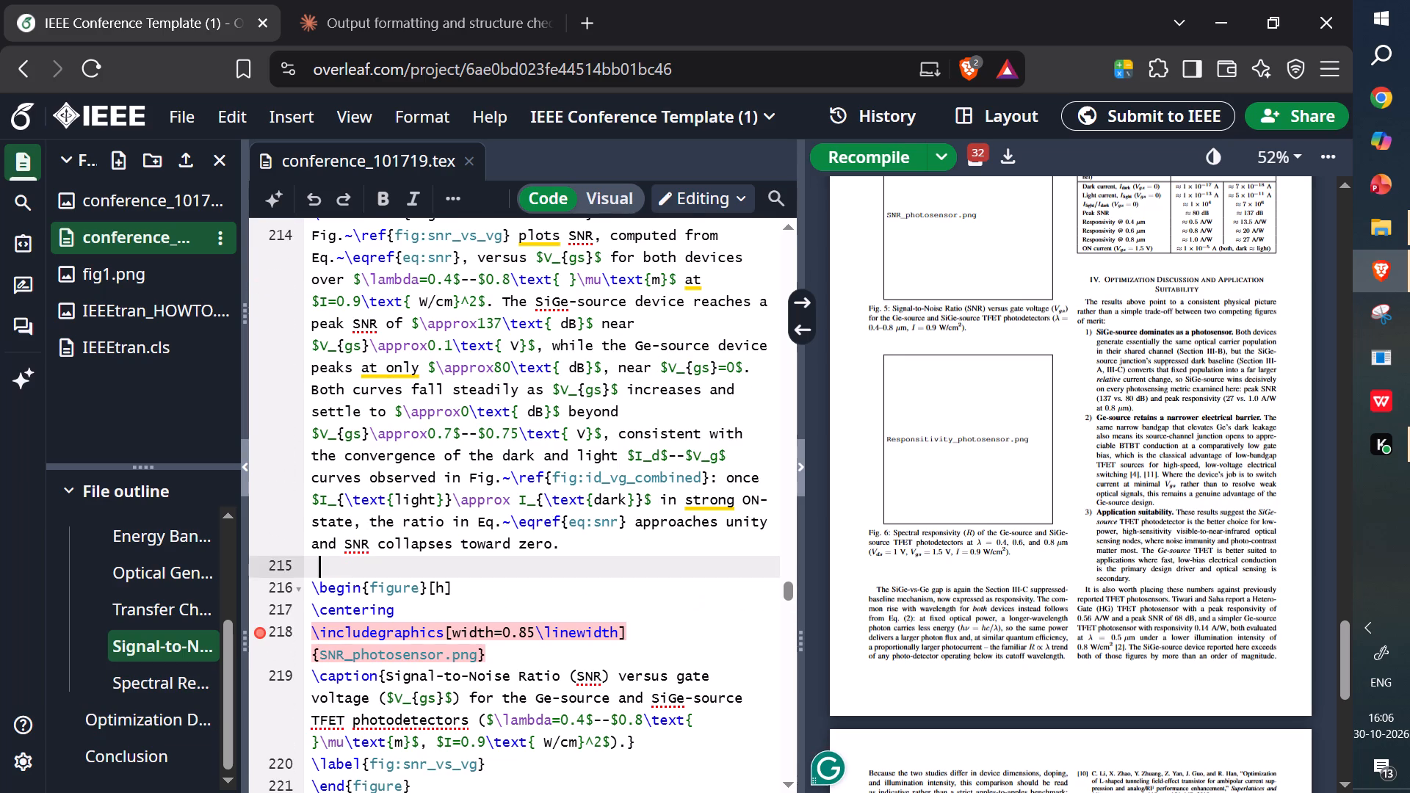
scroll(555, 608, "down", 4)
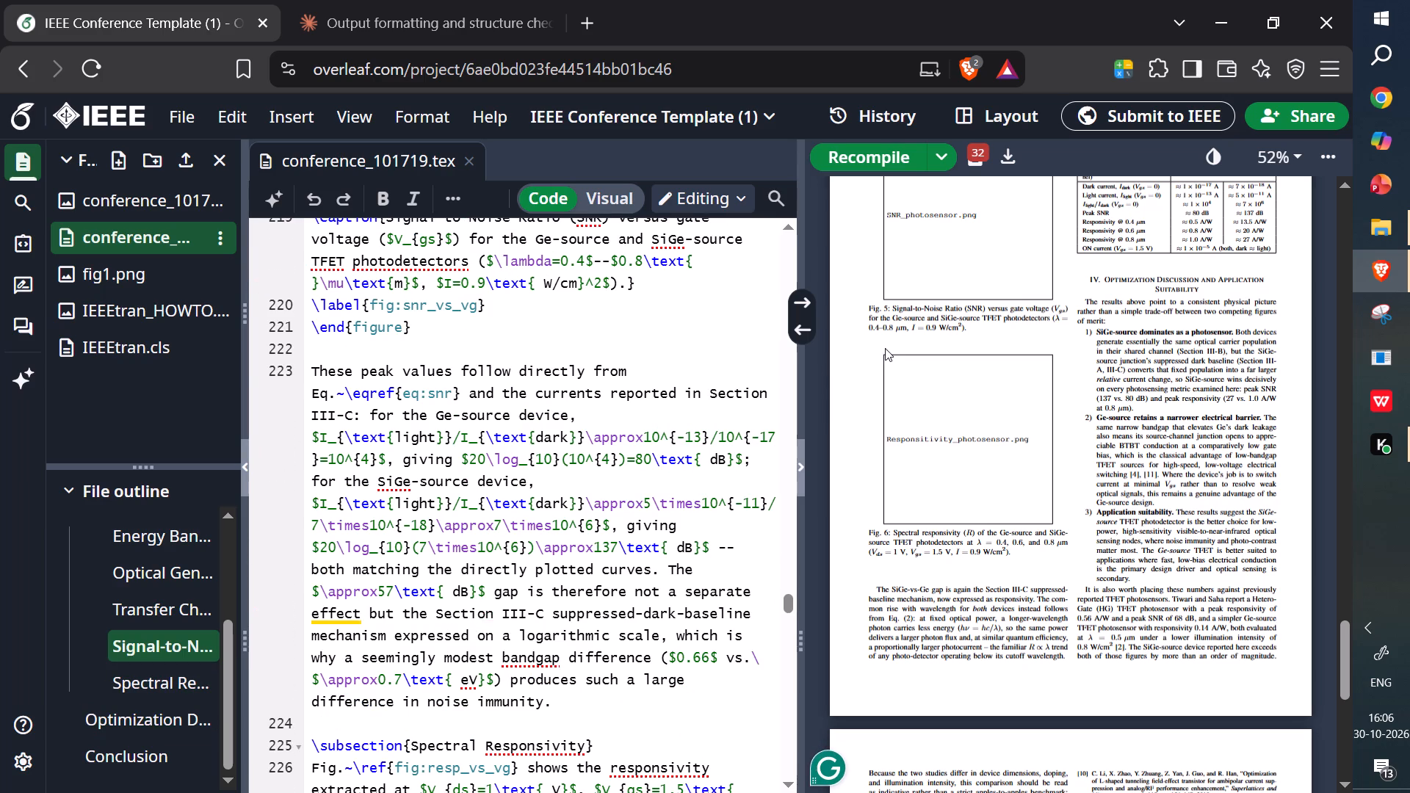
left_click(885, 348)
scroll(543, 487, "up", 4)
left_click(460, 198)
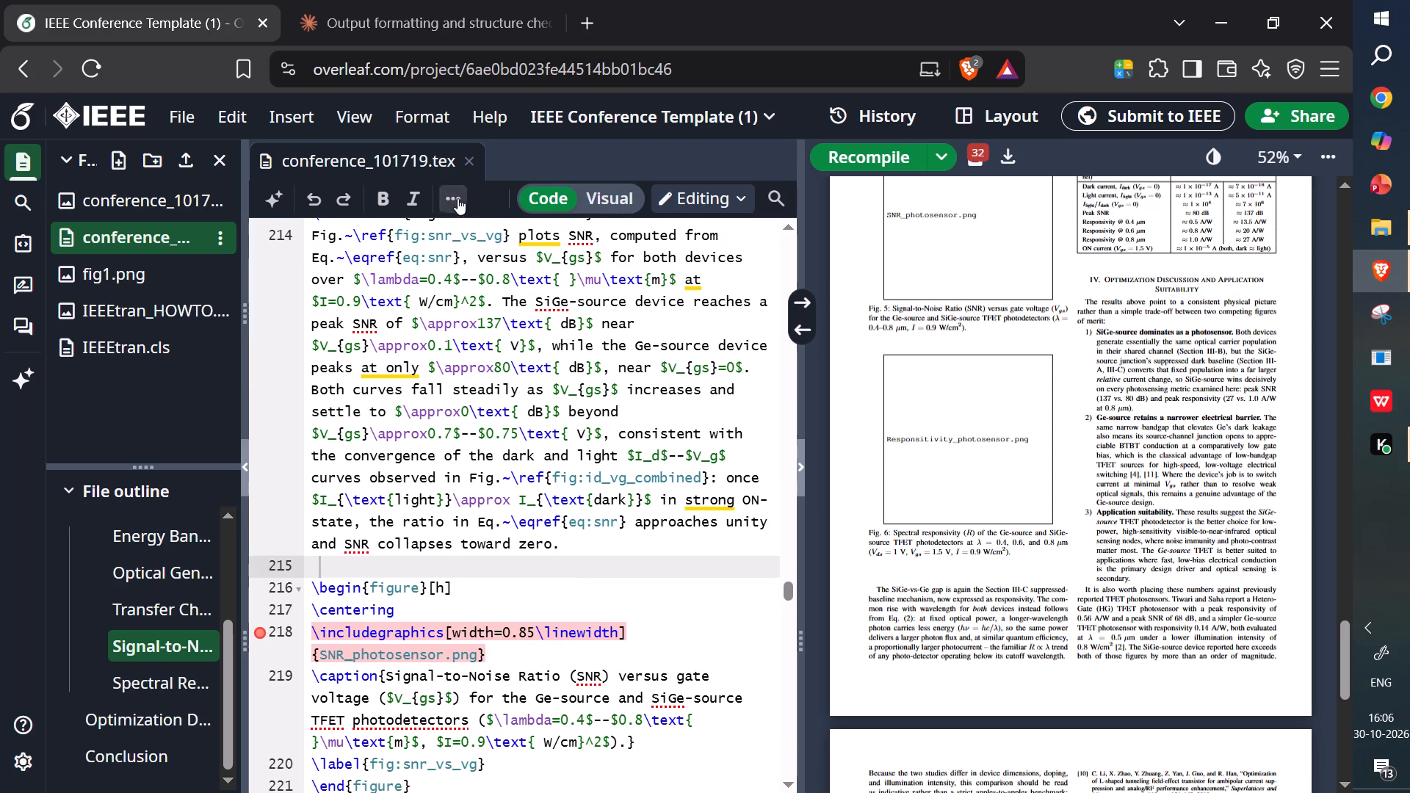
left_click(583, 501)
Examine the Energy Band Diagrams section's subfigure code and the image file names it references.
scroll(593, 494, "up", 6)
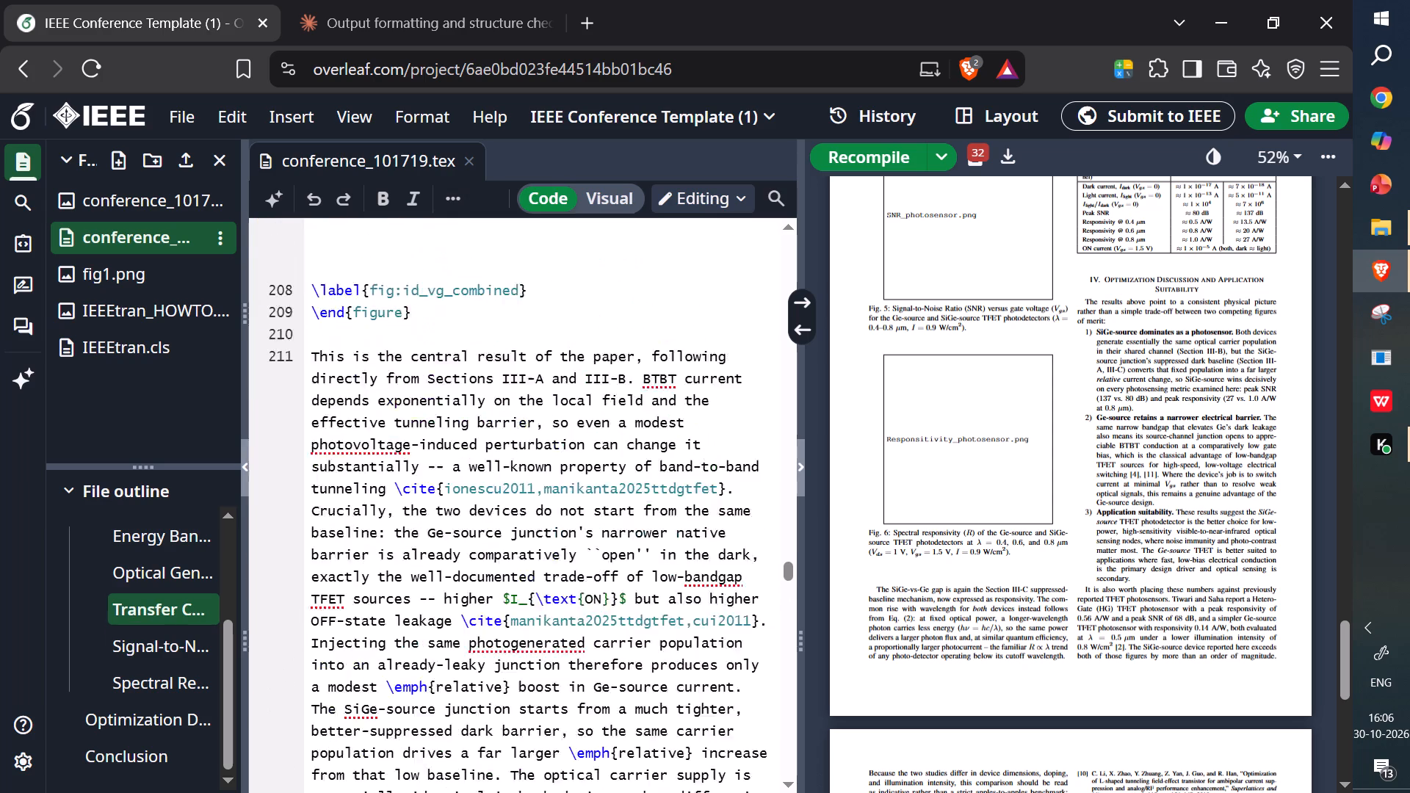
scroll(593, 493, "up", 20)
scroll(593, 493, "up", 17)
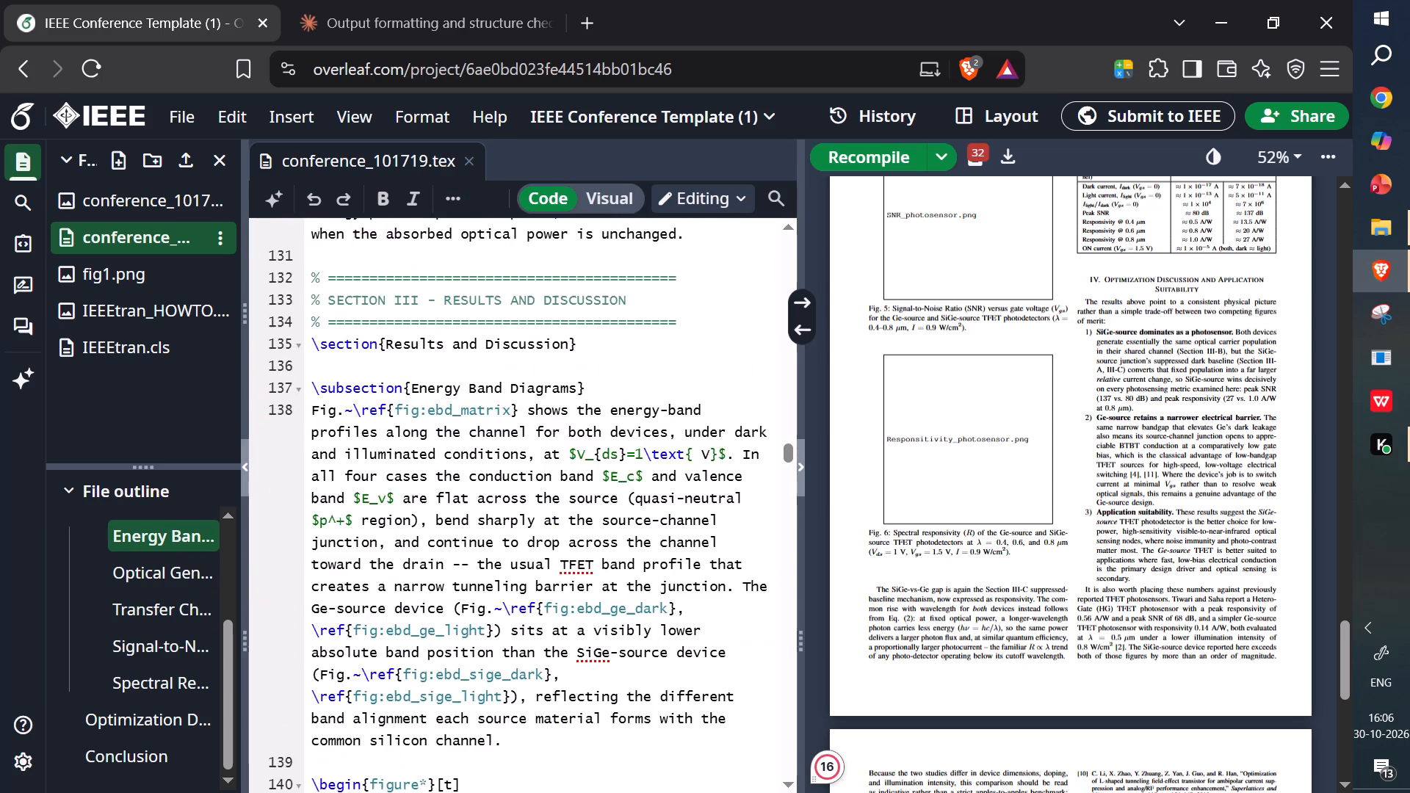
scroll(586, 488, "down", 6)
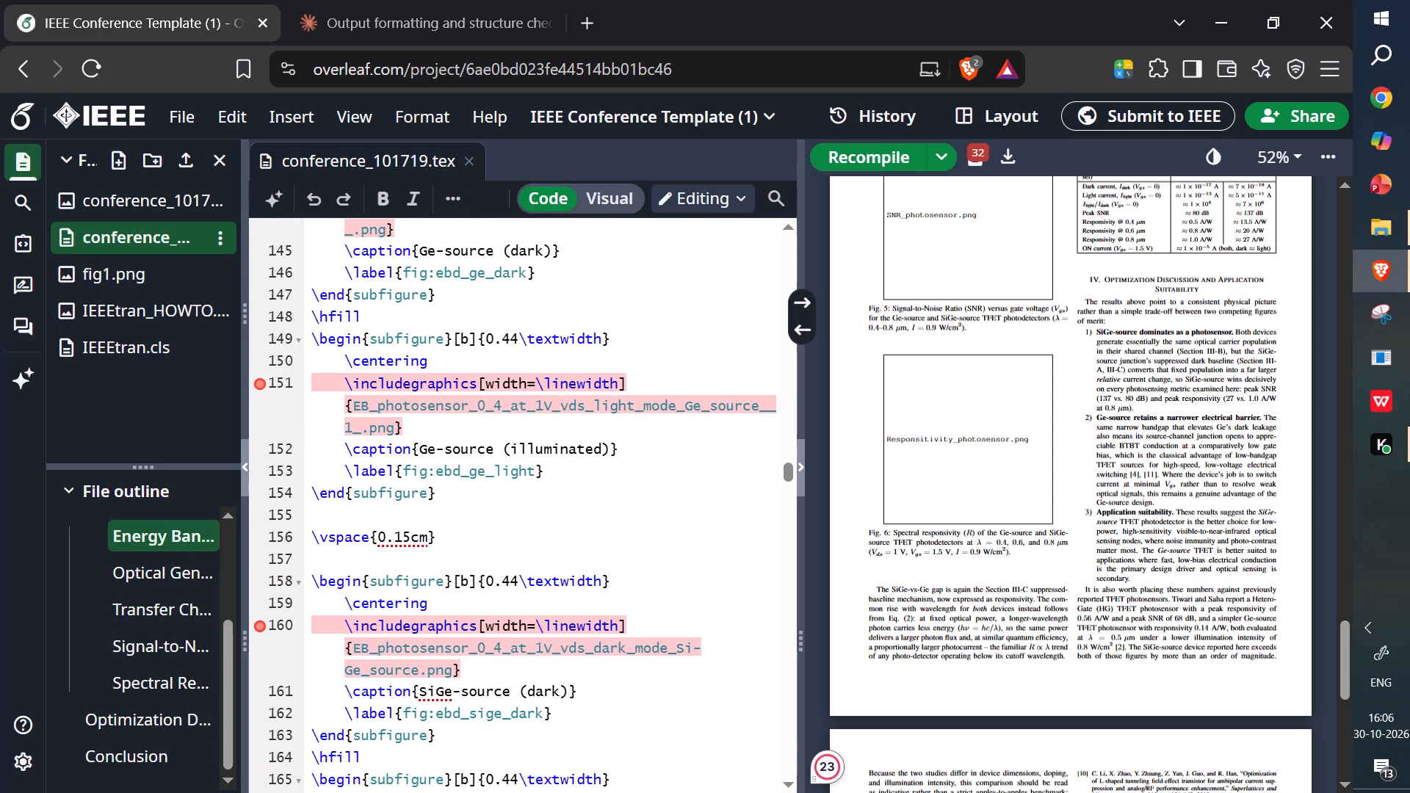
left_click(621, 514)
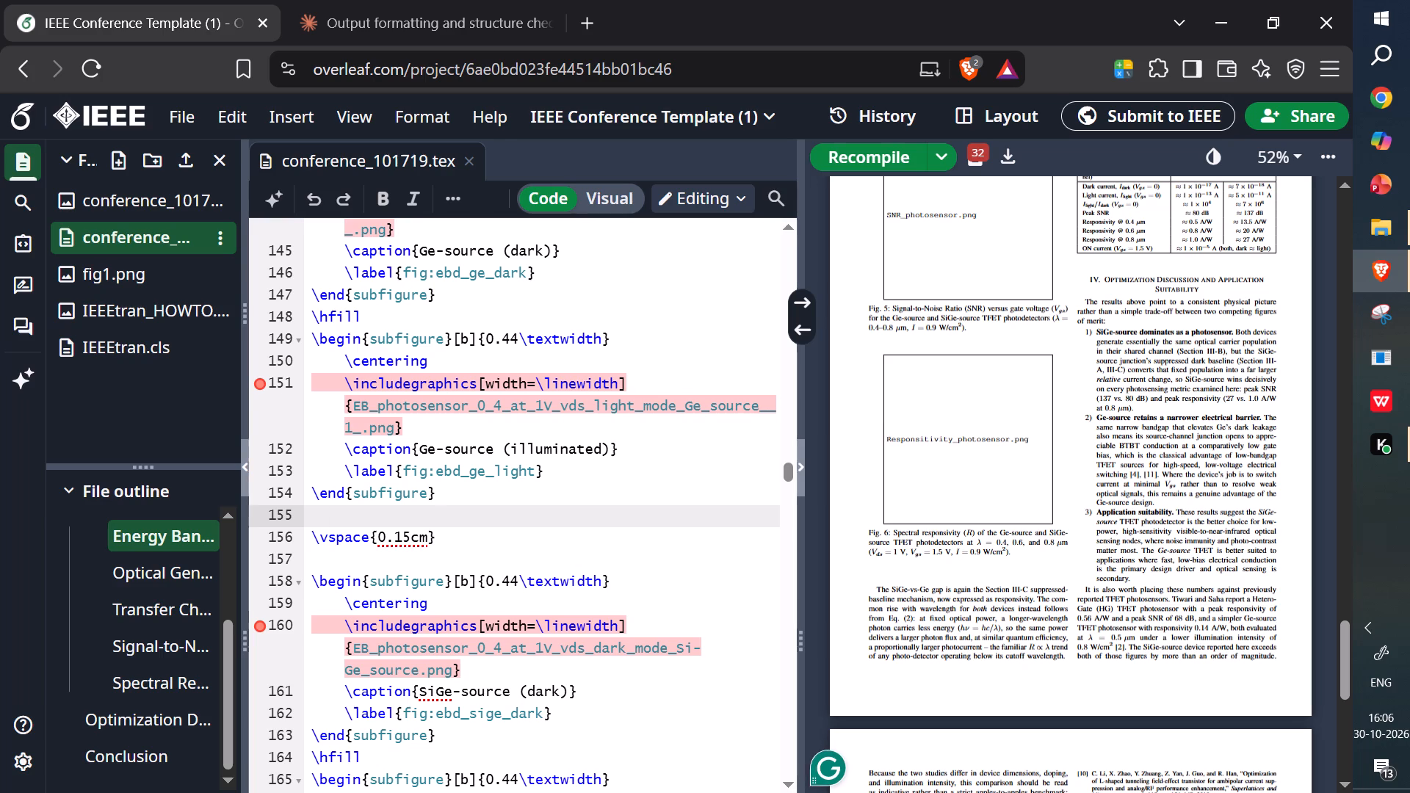
scroll(474, 397, "down", 1)
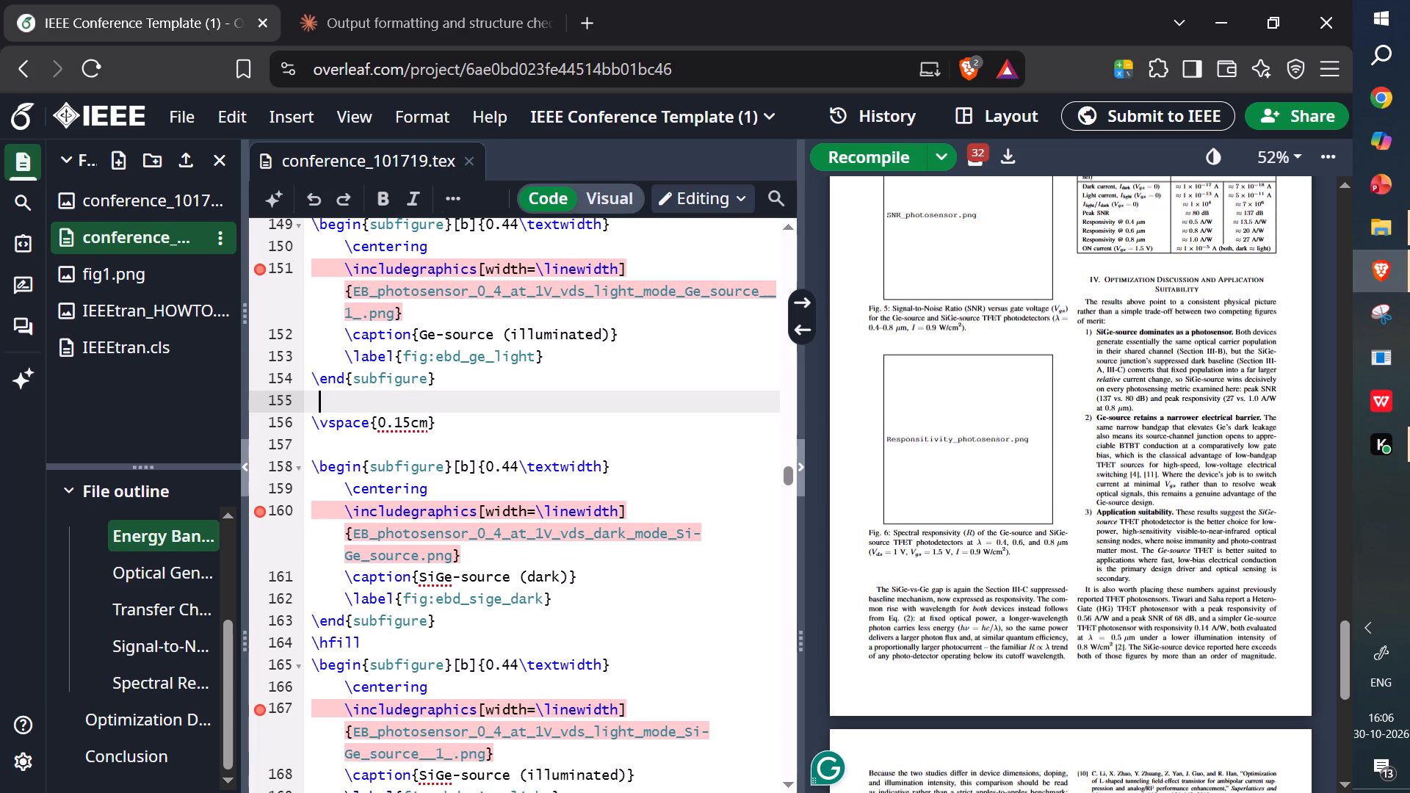
scroll(465, 505, "down", 1)
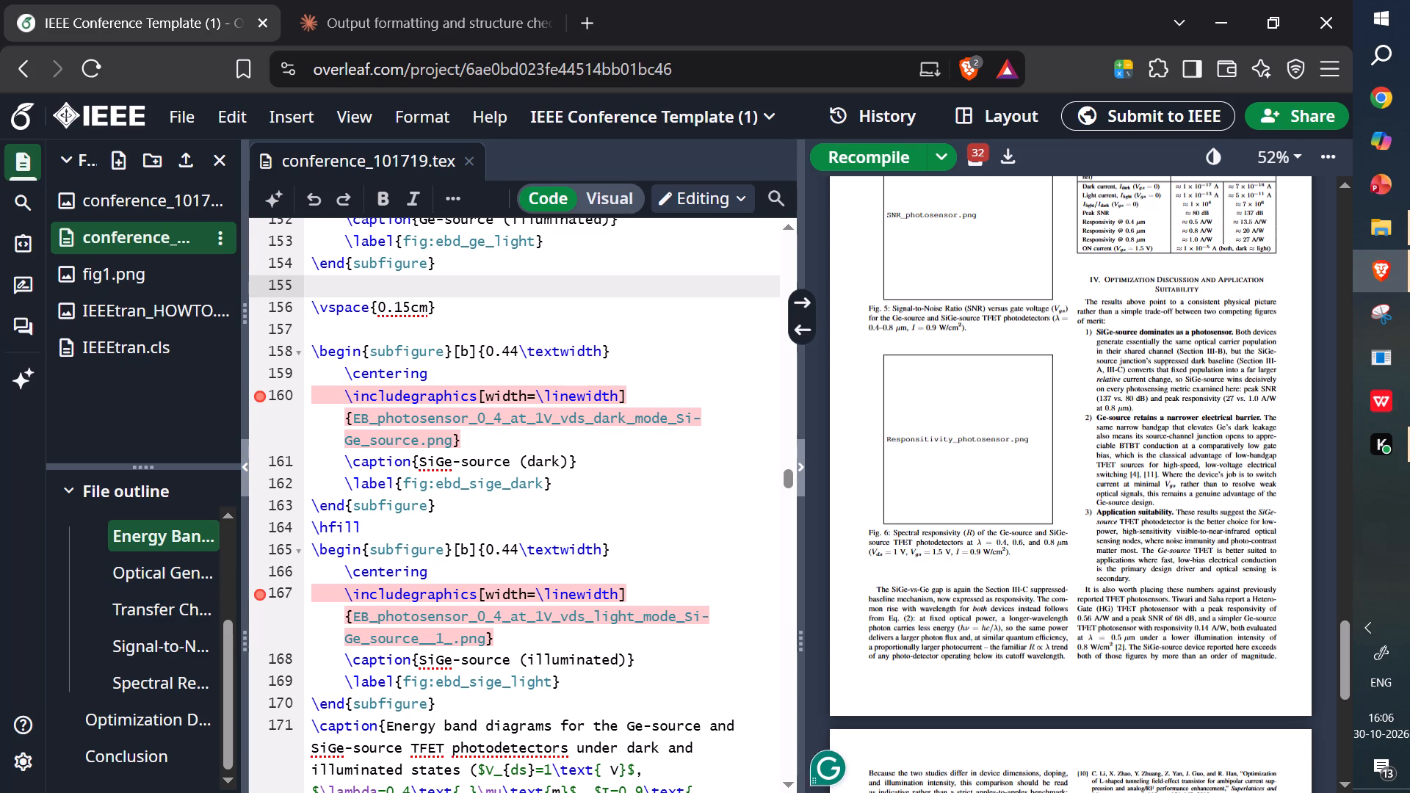
scroll(452, 369, "up", 1)
scroll(452, 369, "down", 1)
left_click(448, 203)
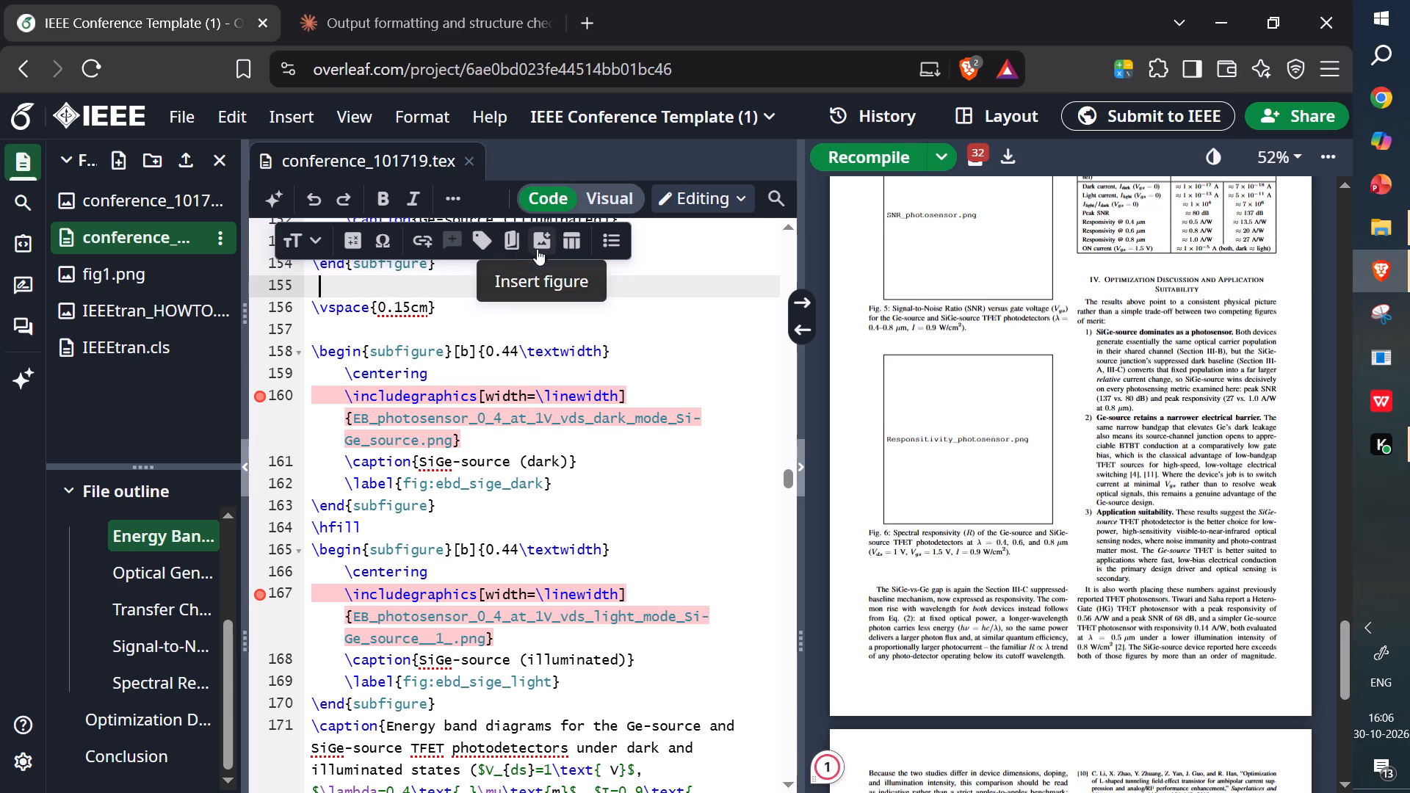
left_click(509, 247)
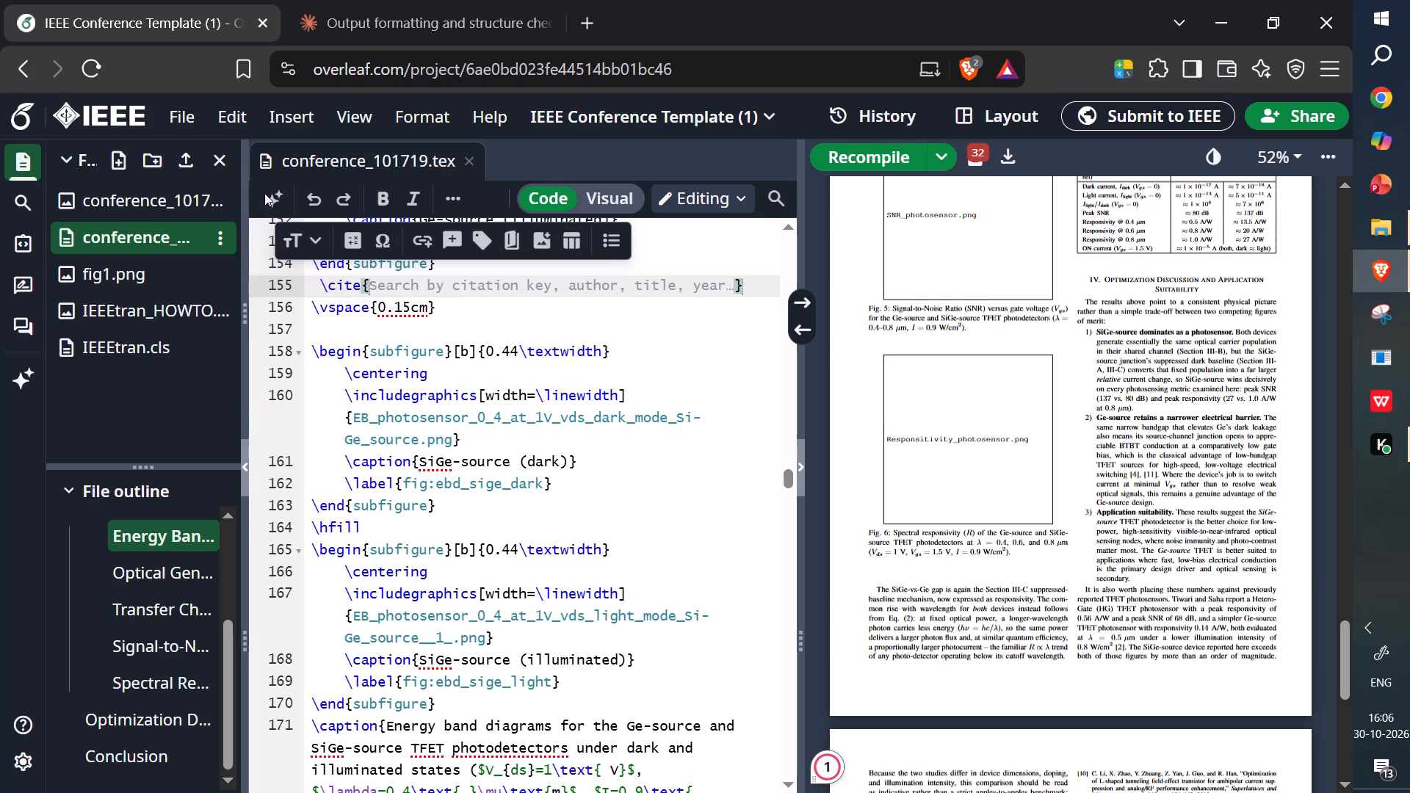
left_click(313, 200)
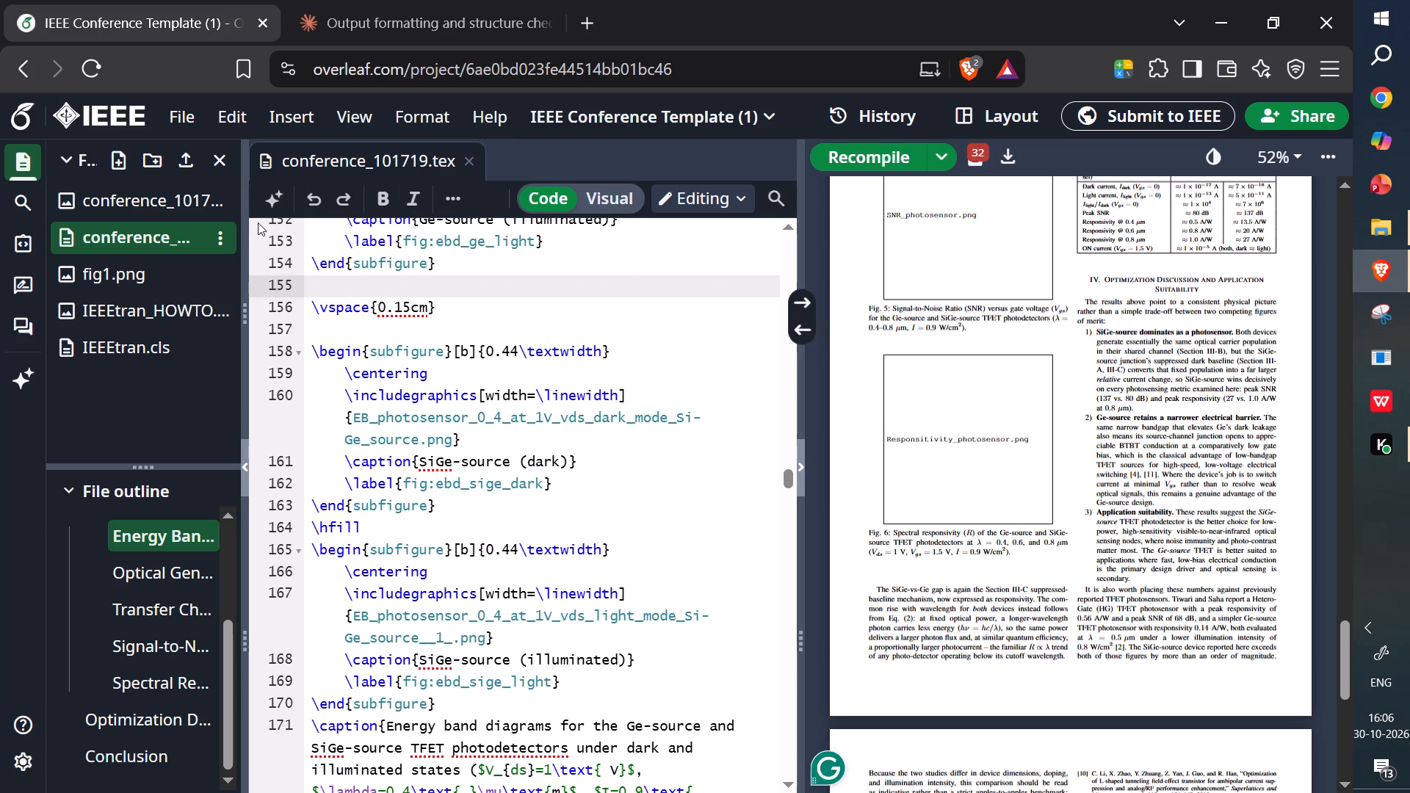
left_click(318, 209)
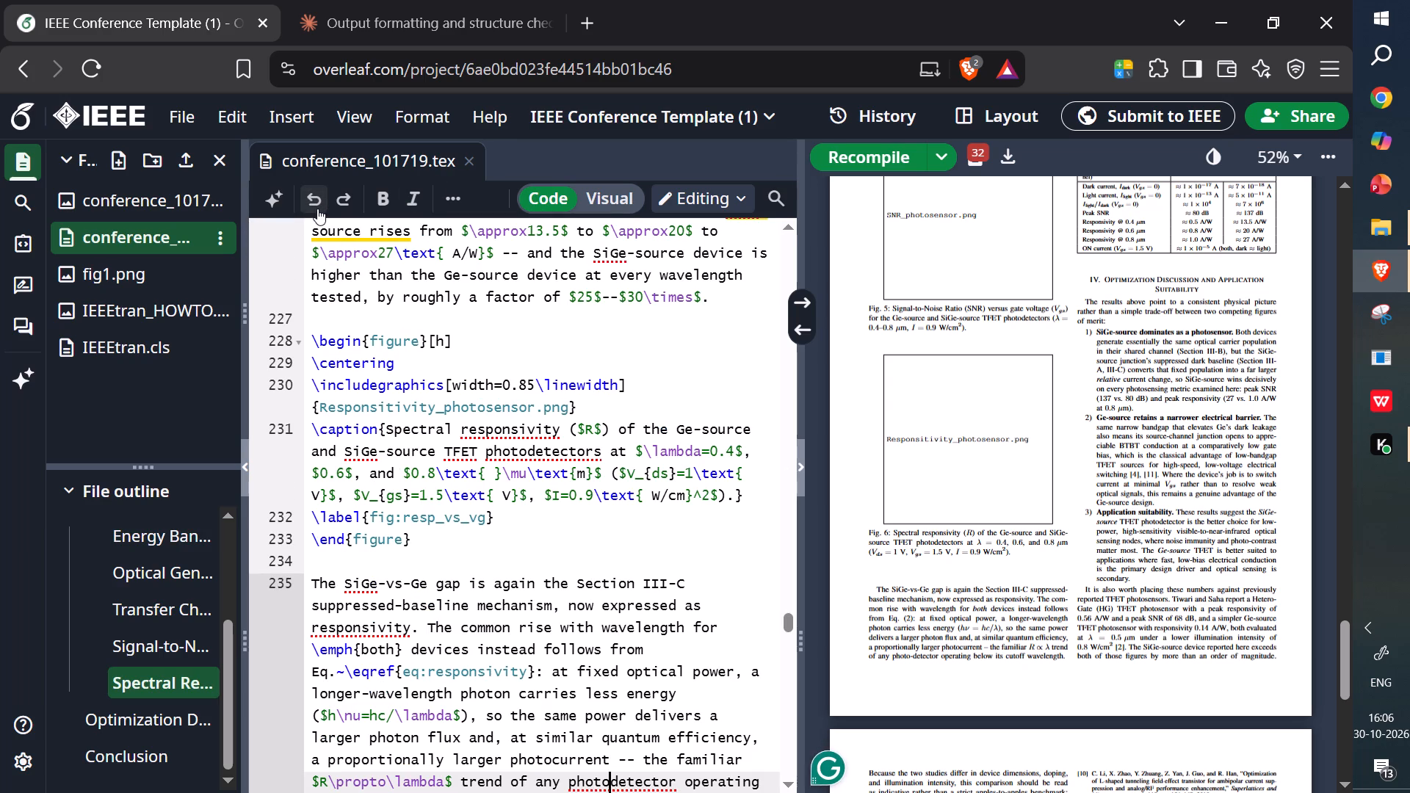
Start inserting a figure from the computer in the Spectral Responsivity section, with the folder location set to No folder.
left_click(458, 205)
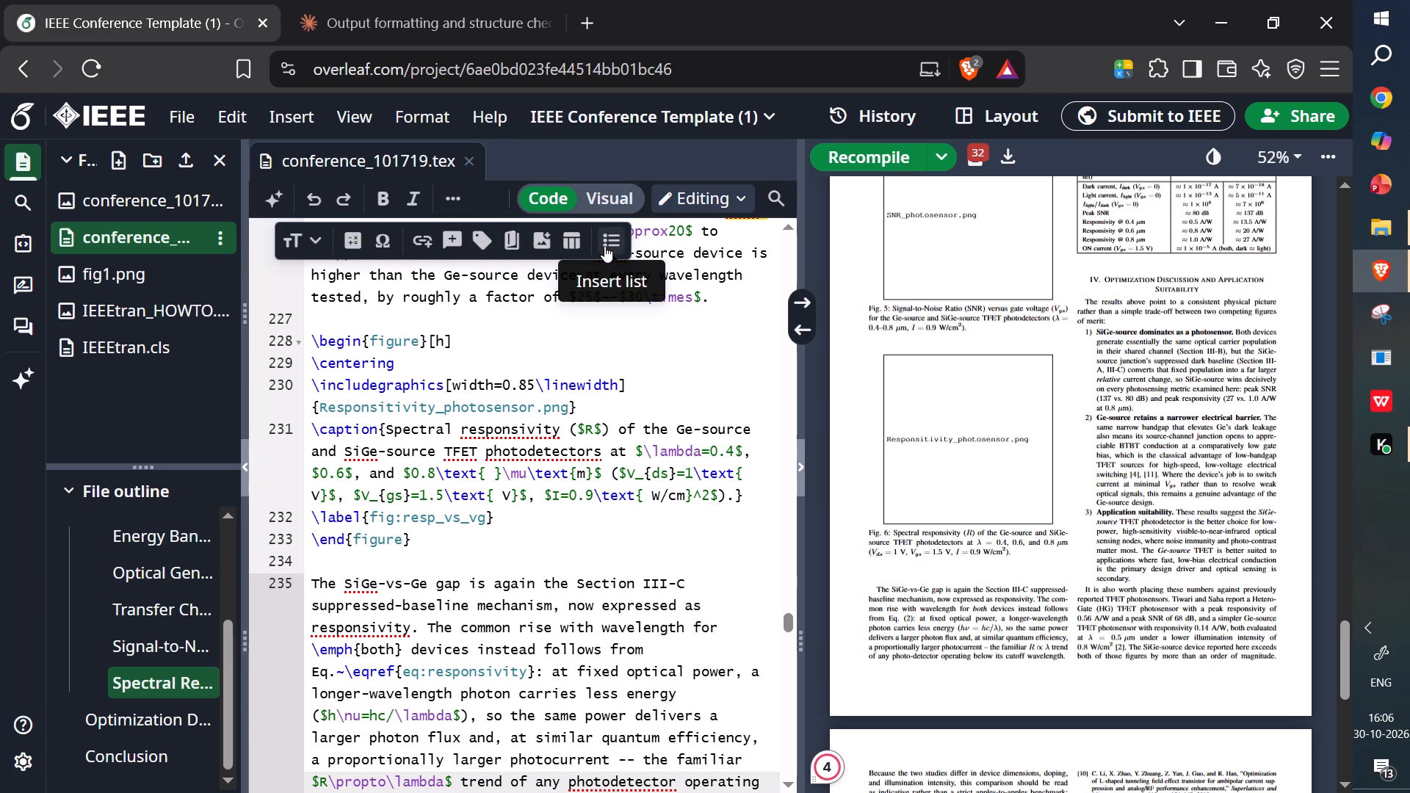
left_click(544, 244)
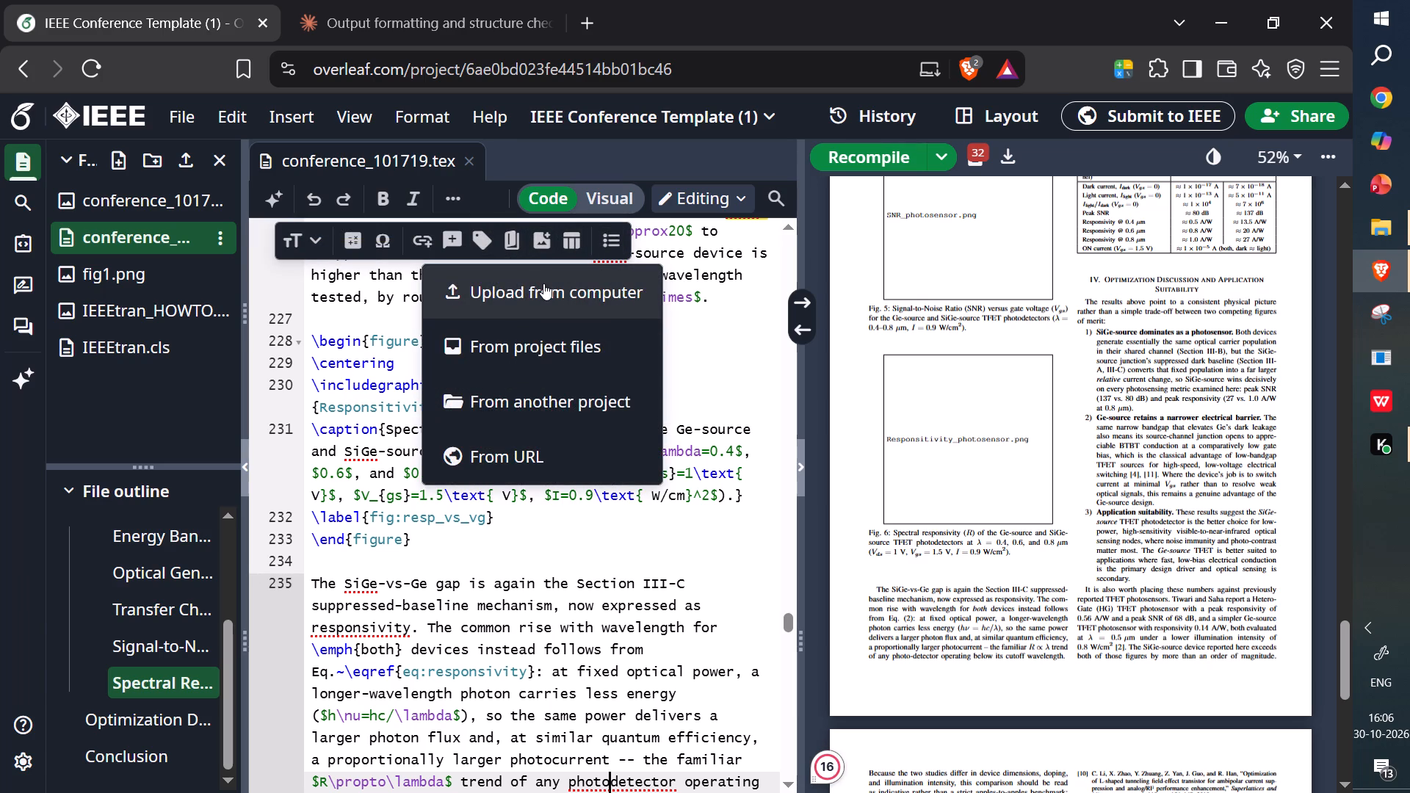
left_click(543, 283)
scroll(529, 419, "down", 5)
scroll(529, 419, "up", 2)
scroll(438, 545, "down", 5)
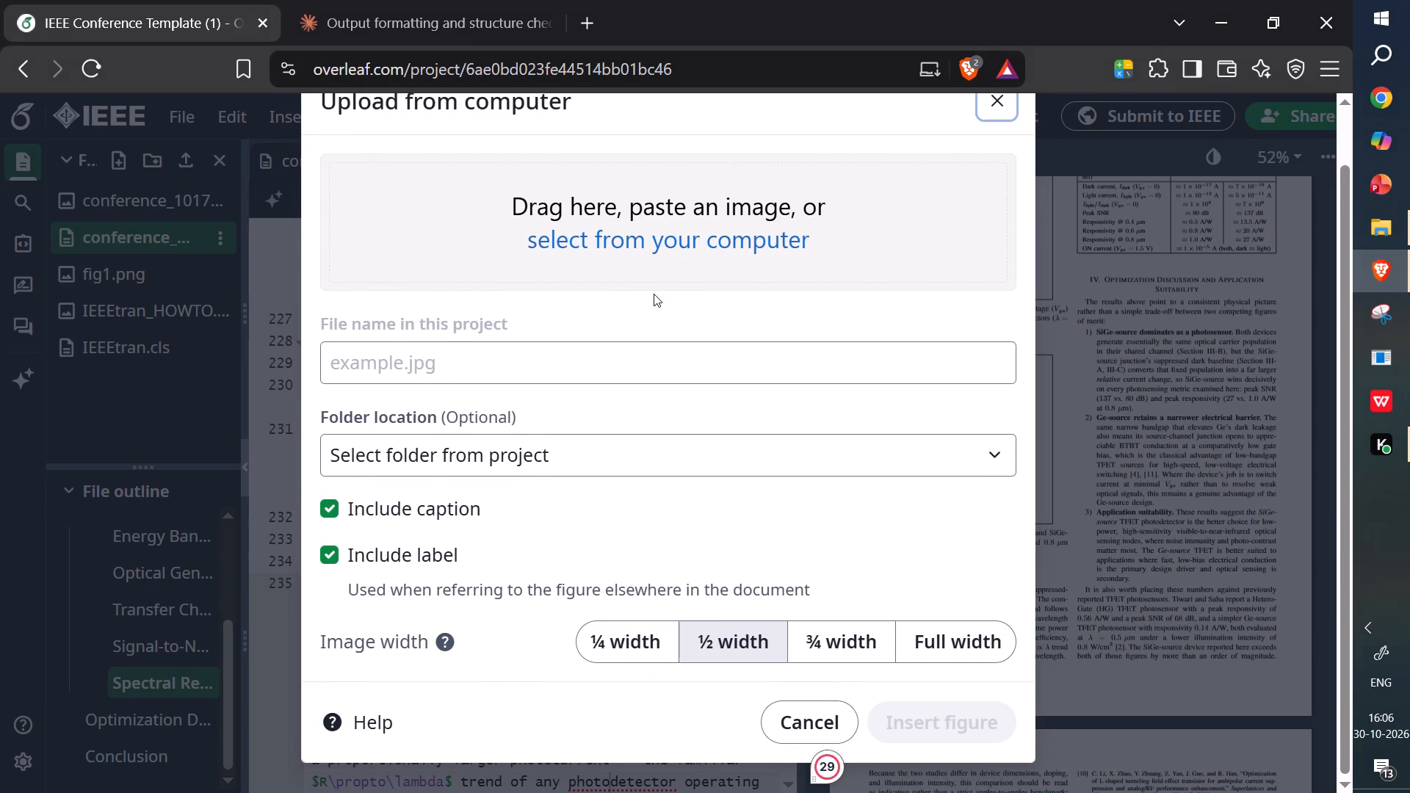
left_click(388, 354)
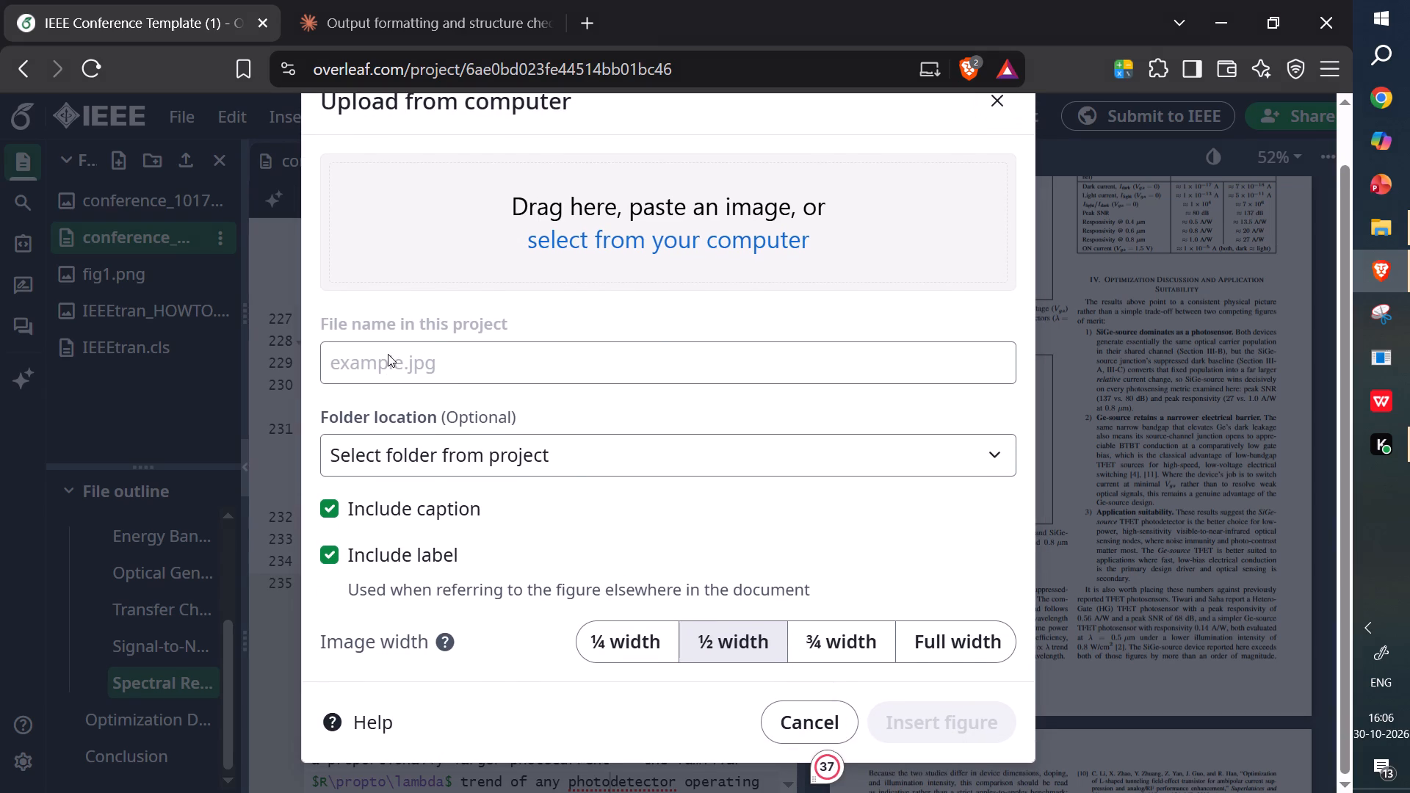
left_click(380, 363)
left_click(412, 355)
left_click(452, 368)
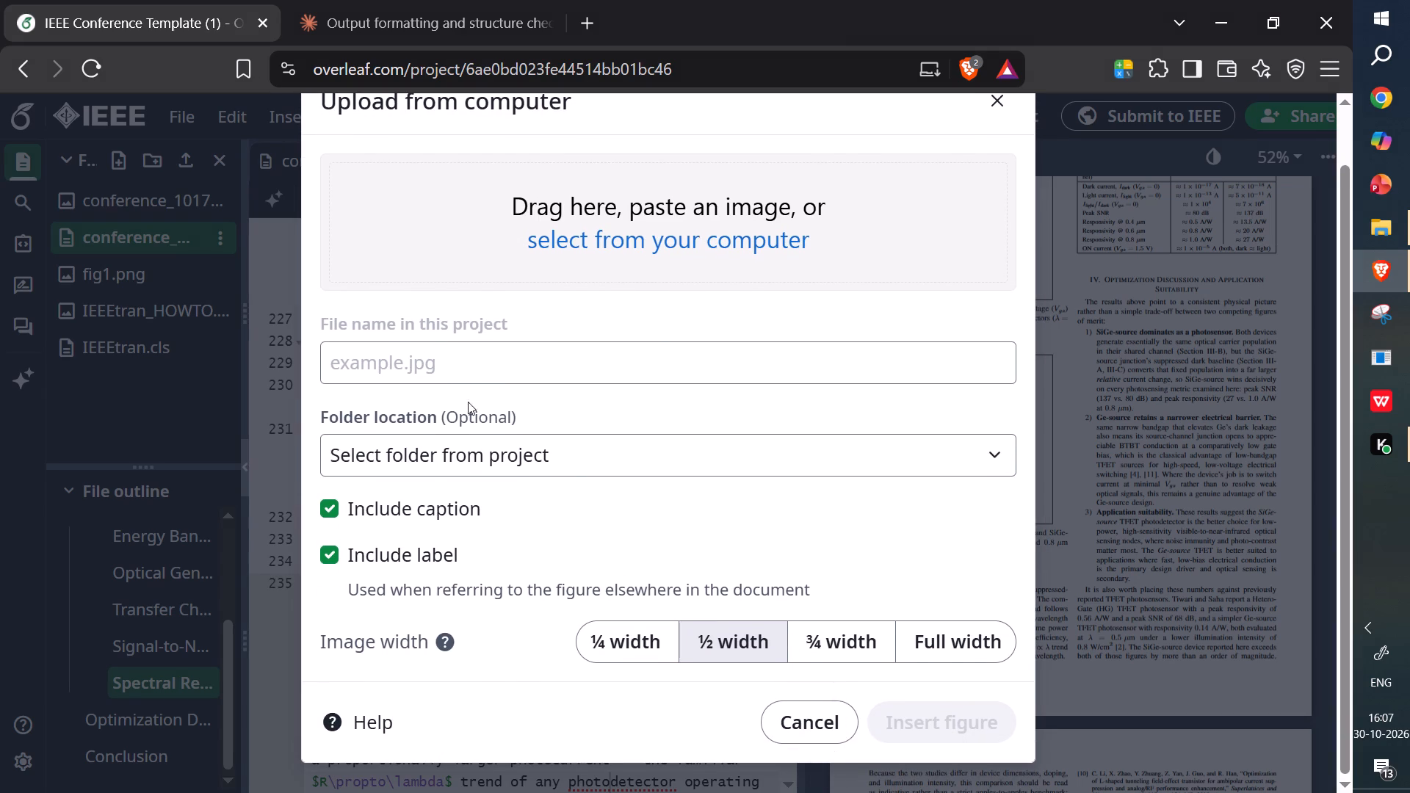
left_click(476, 456)
left_click(457, 509)
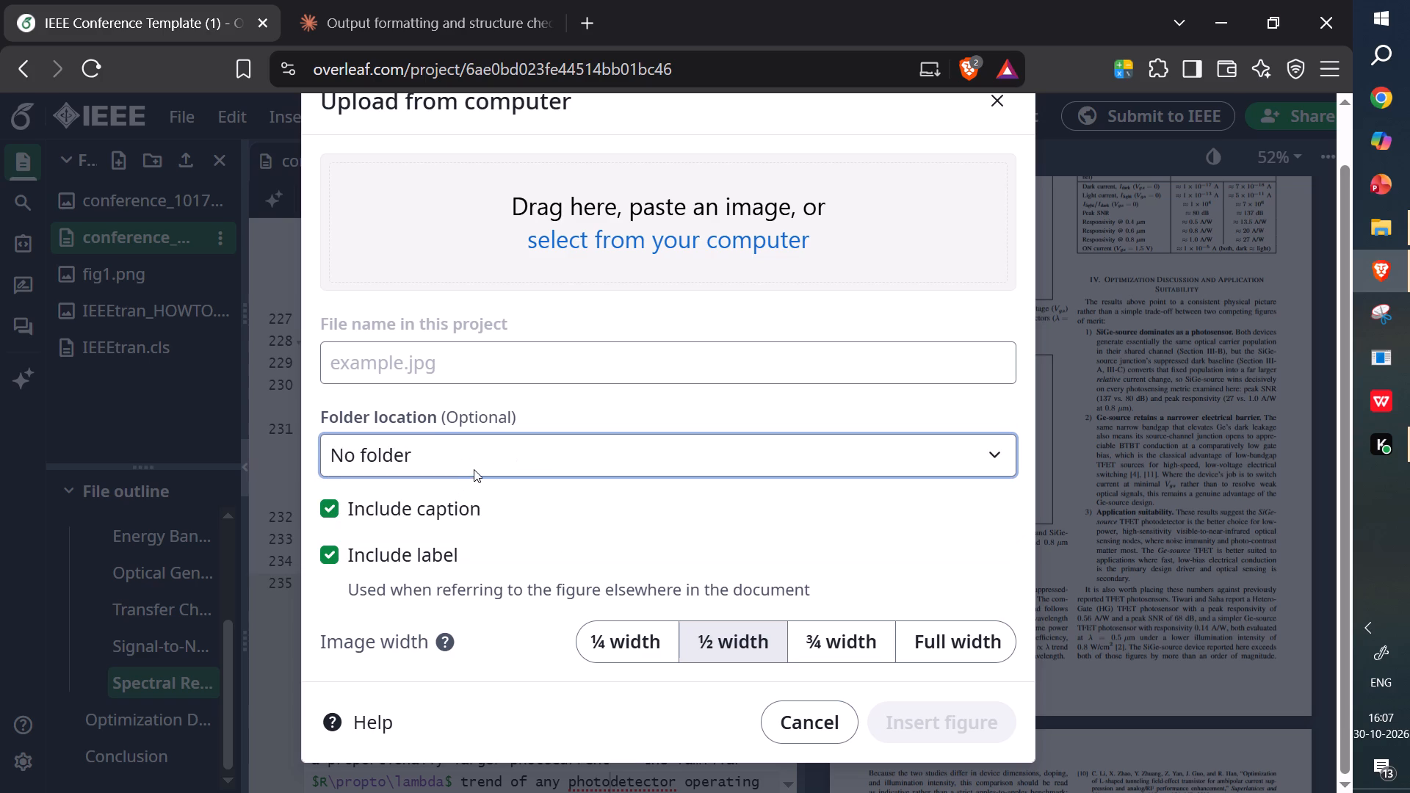
scroll(474, 469, "down", 3)
scroll(368, 548, "down", 2)
scroll(573, 323, "up", 5)
Select Blue and Red Source SNR Curves.png from the n subfolder of SNR in Documents' results for paper folder for upload.
left_click(623, 298)
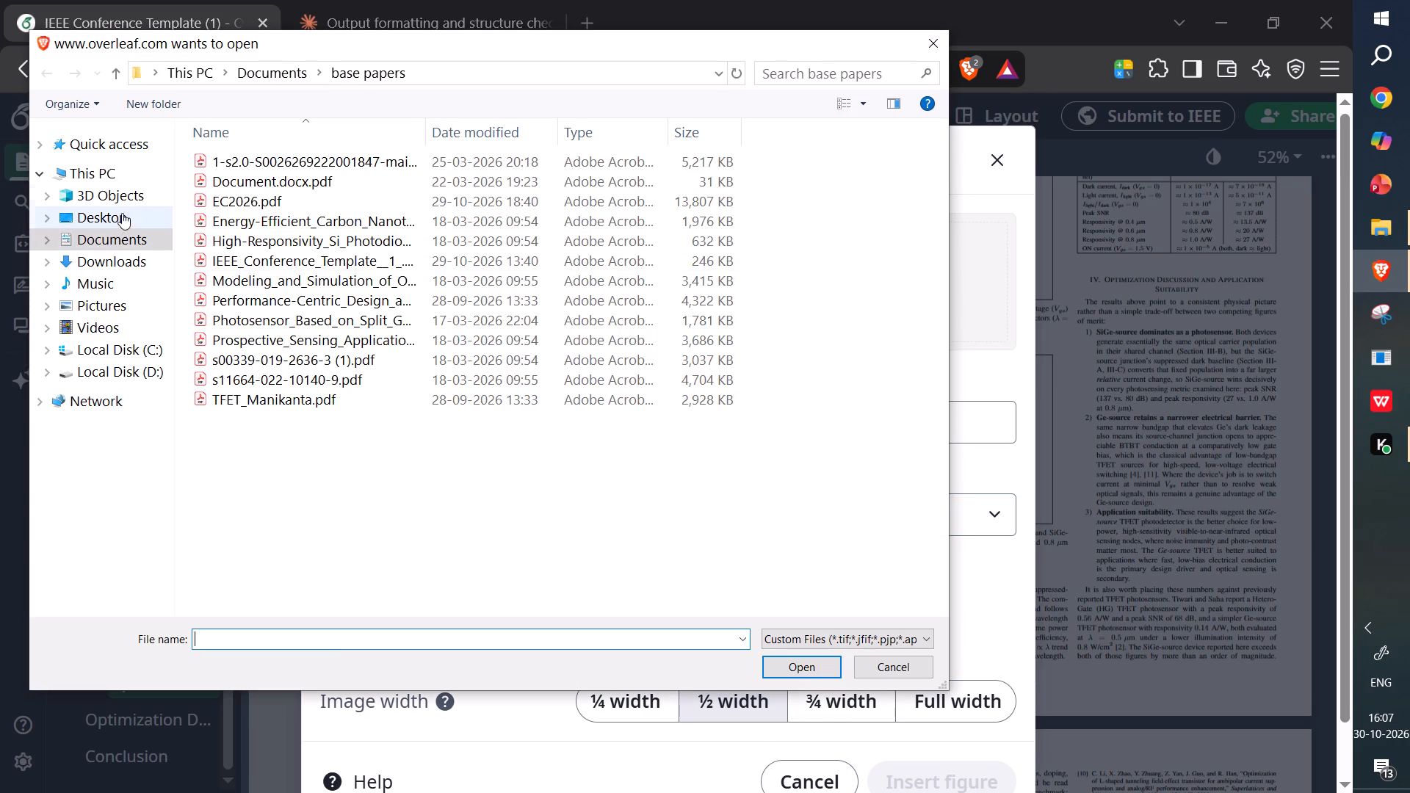
left_click(270, 72)
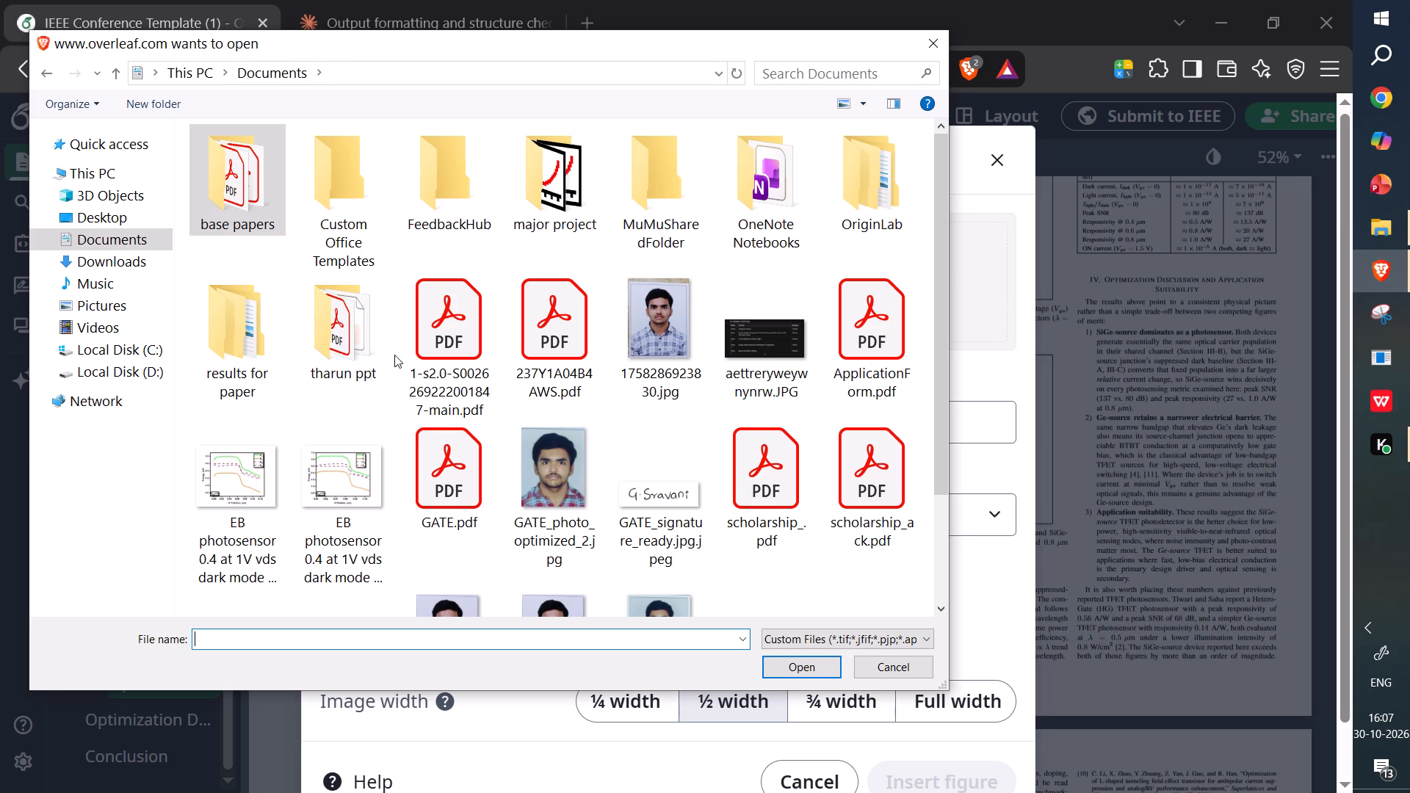
double_click(250, 376)
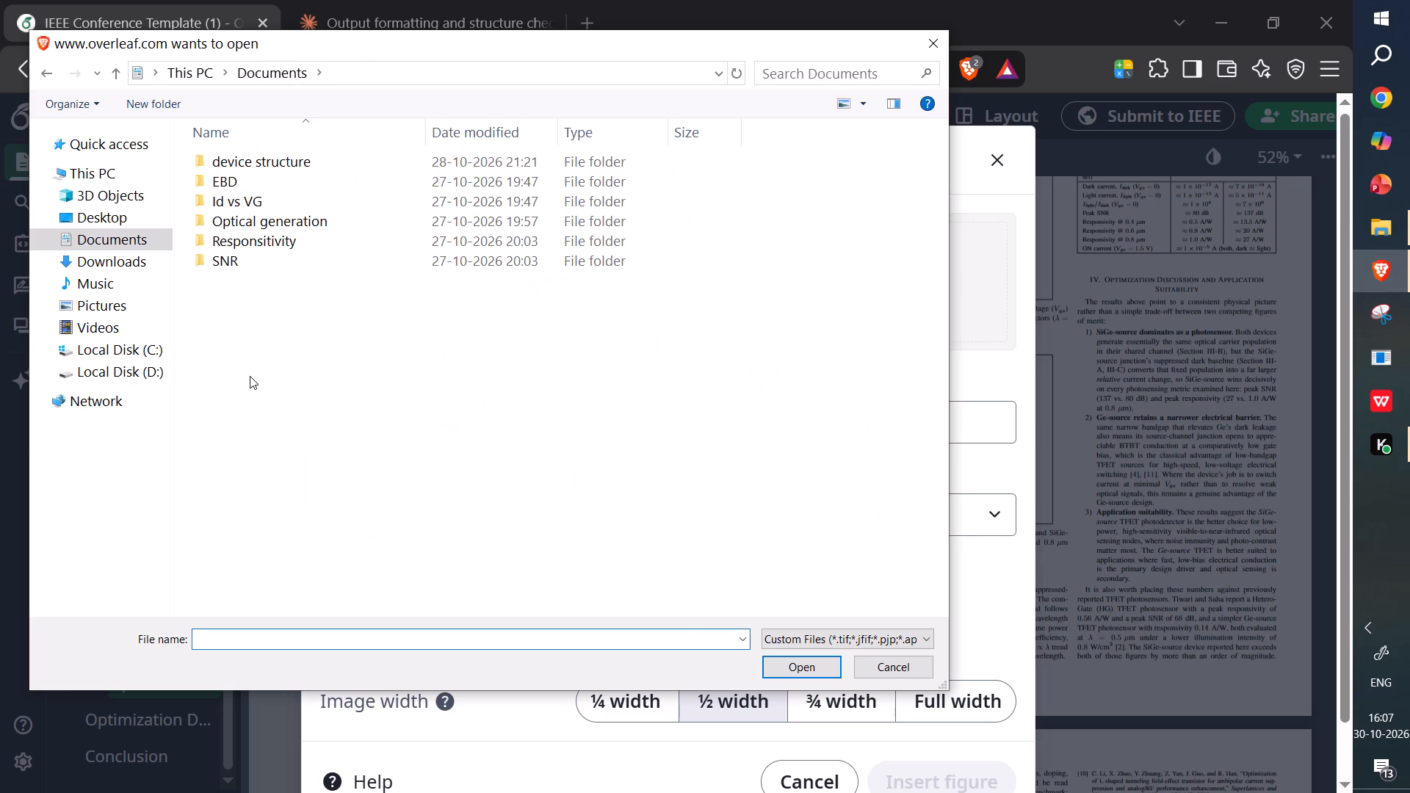
double_click(249, 258)
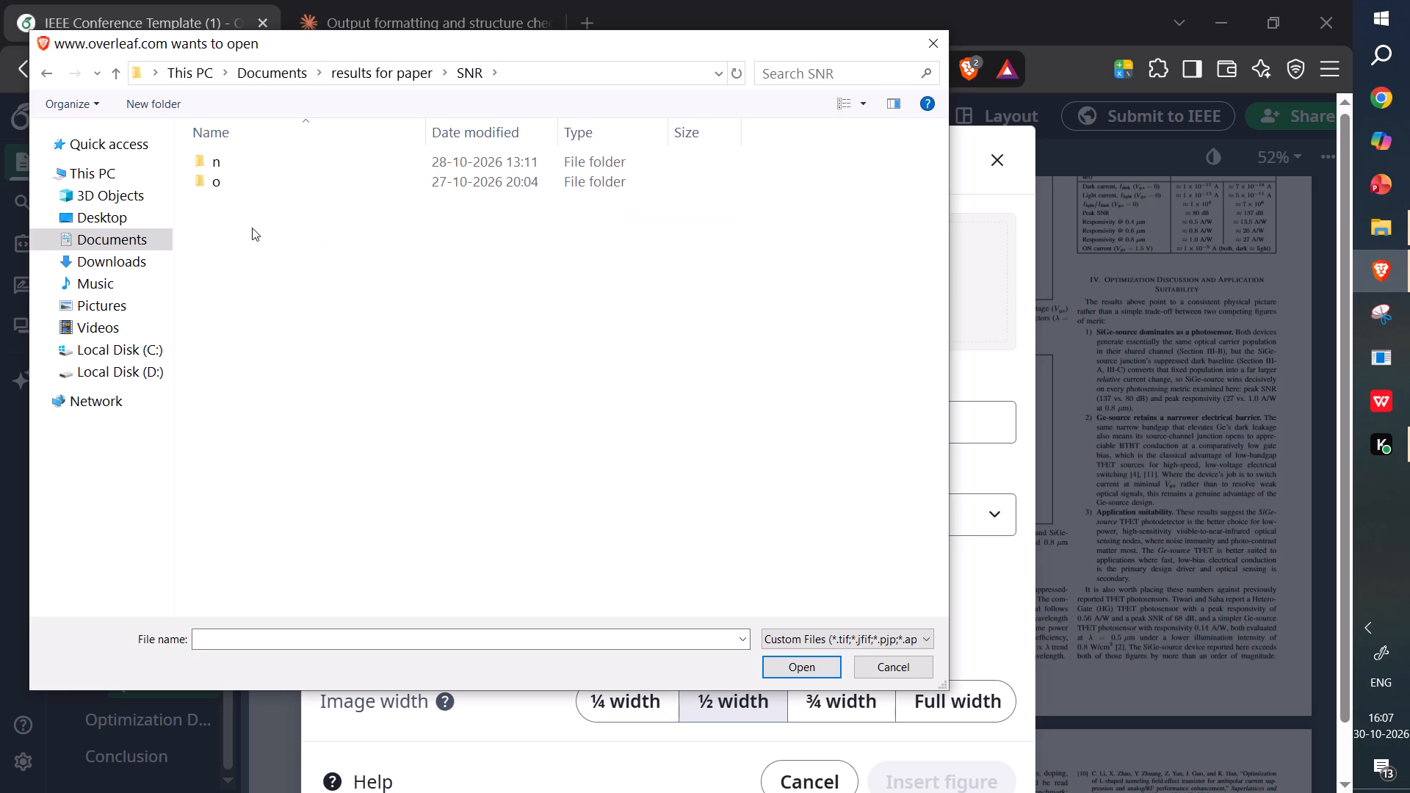
double_click(261, 159)
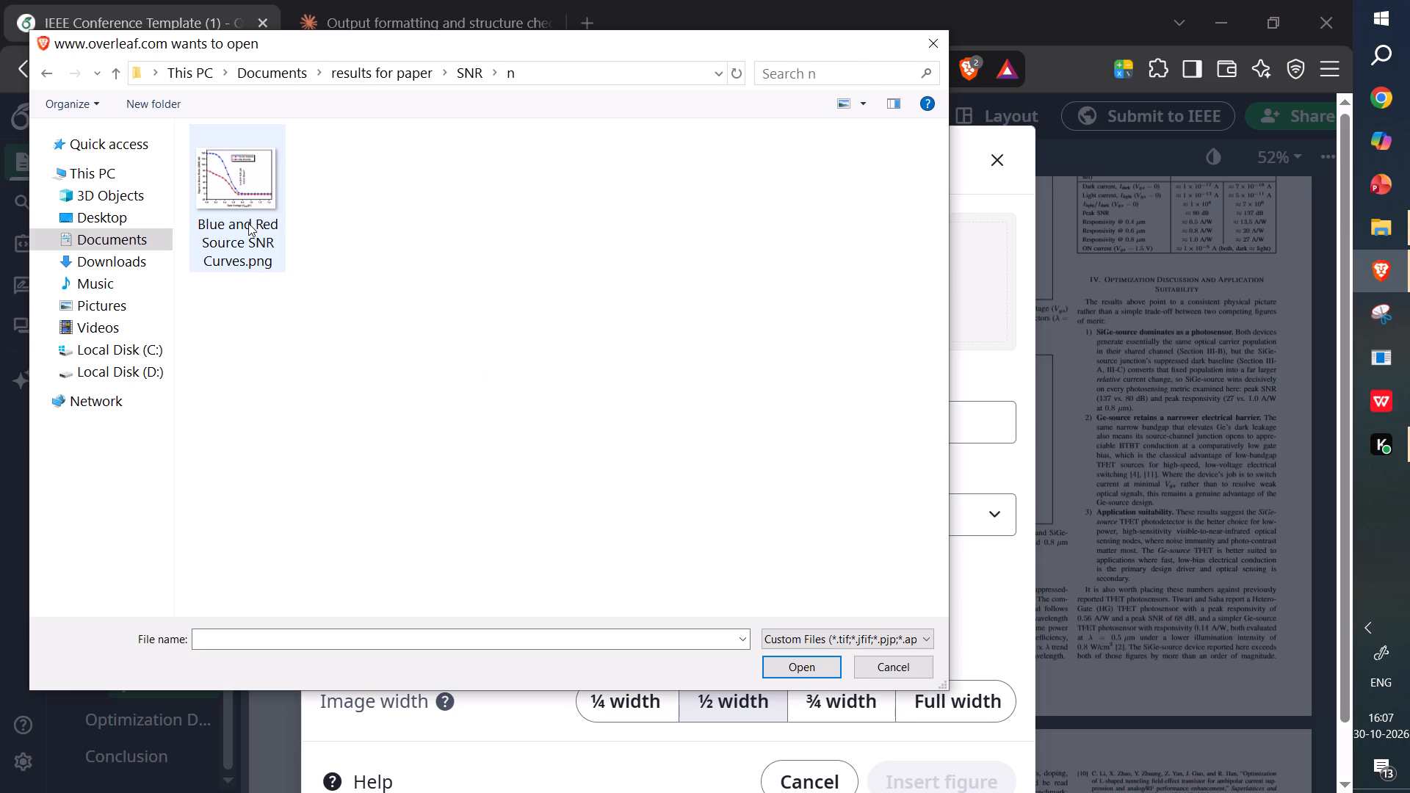
left_click(248, 223)
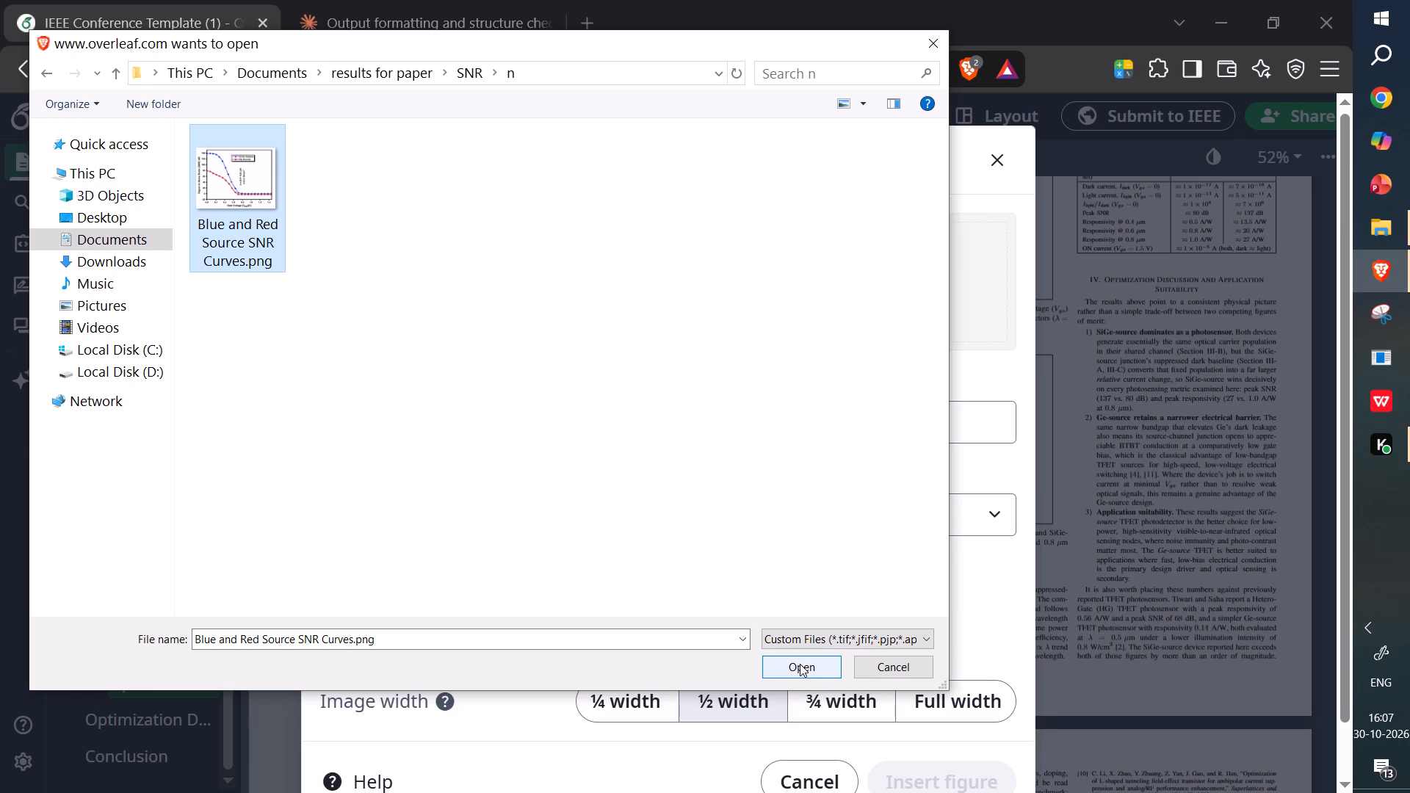
left_click(800, 662)
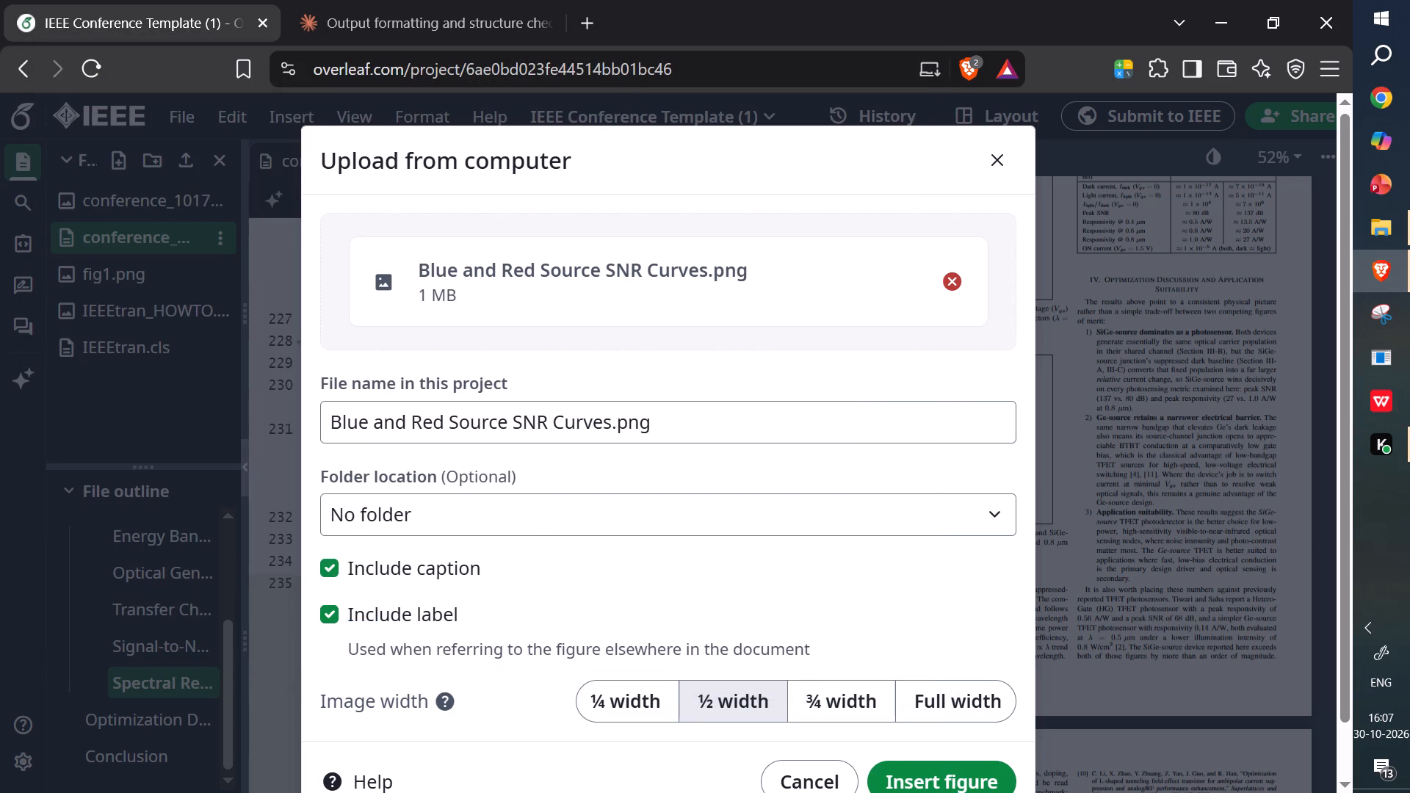
Name the uploaded image snr.png in the project and insert it as a figure in the Spectral Responsivity section.
left_click(610, 418)
left_click(605, 424)
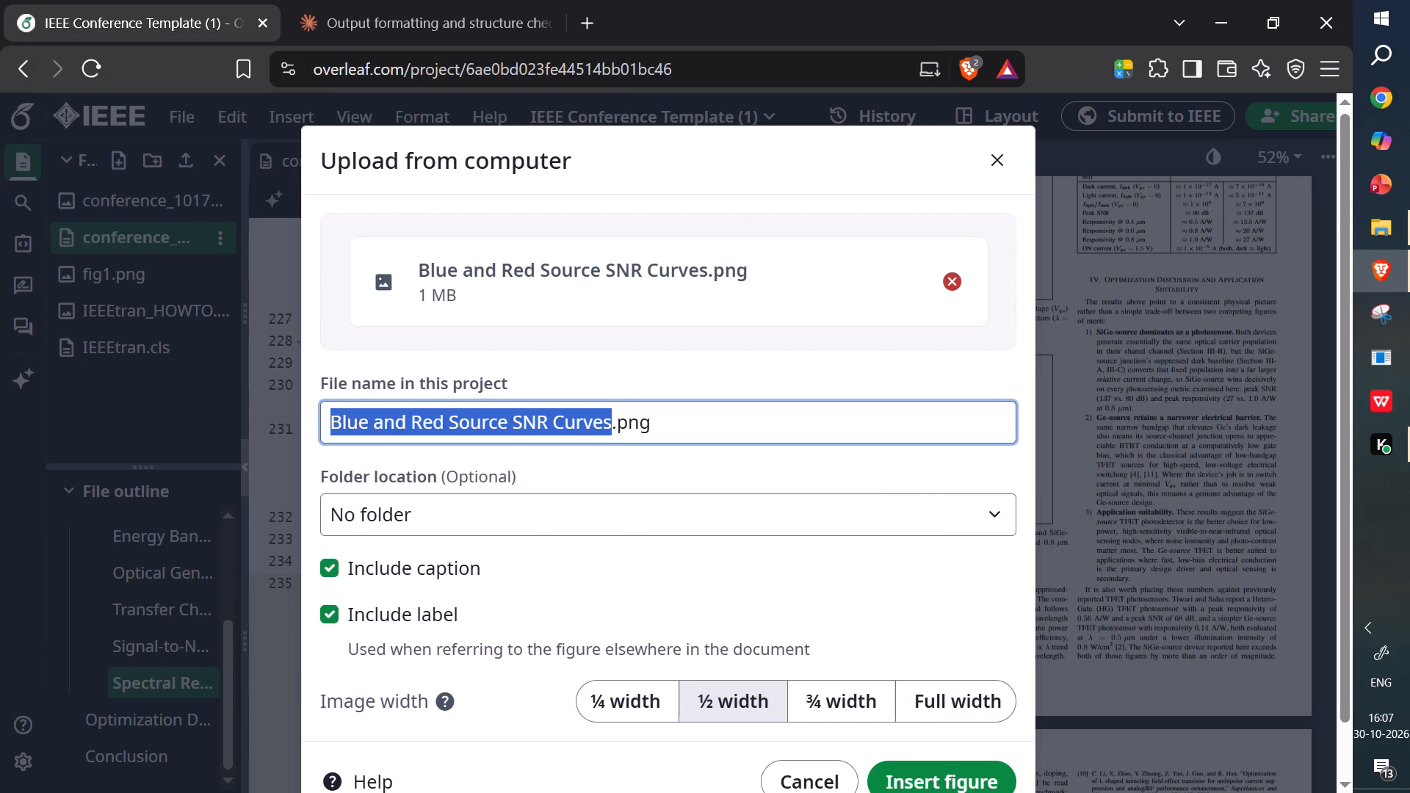
left_click(610, 417)
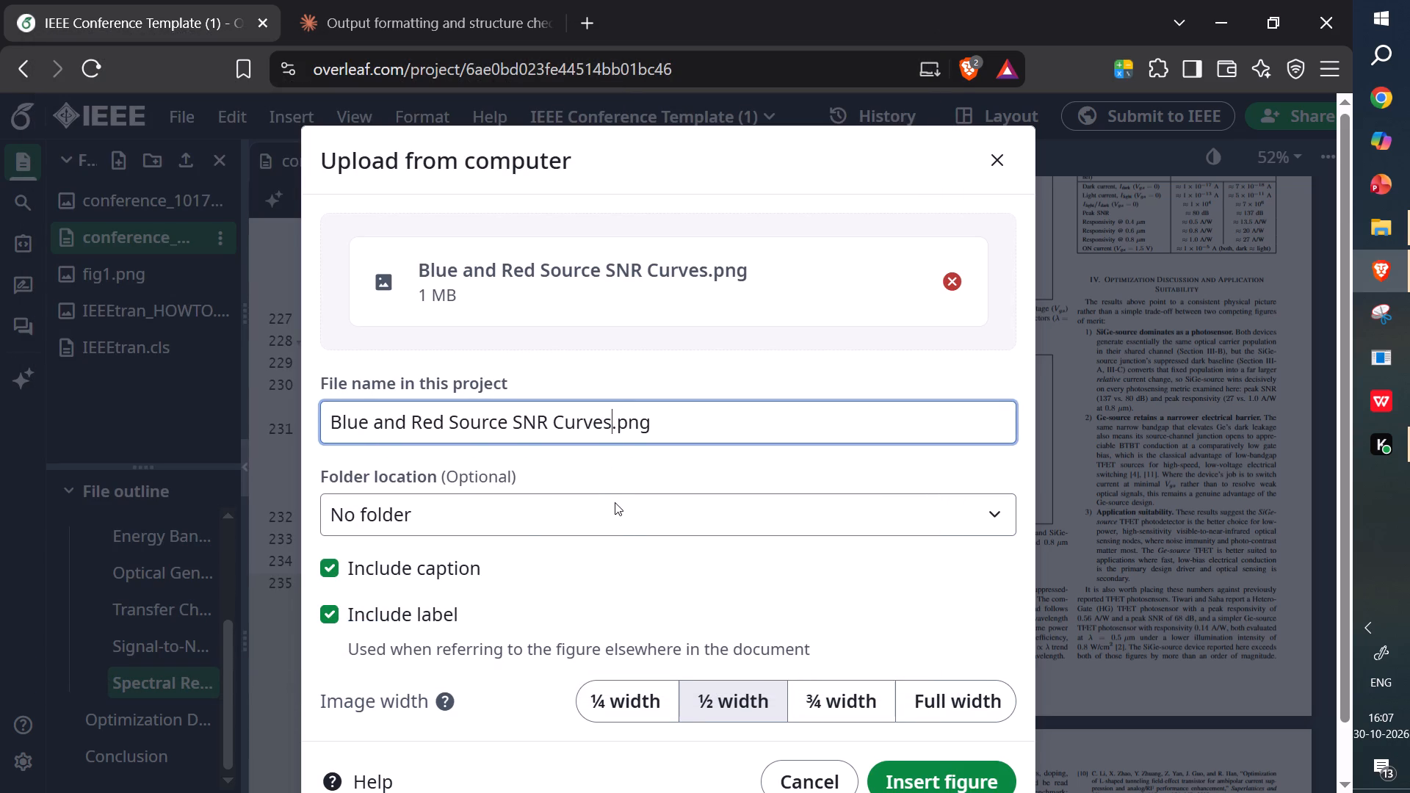
key("BackSpace")
key("BackSpace")
key("BackSpace")
key("BackSpace")
key("BackSpace")
key("BackSpace")
key("BackSpace")
key("BackSpace")
key("BackSpace")
key("BackSpace")
key("BackSpace")
key("BackSpace")
key("BackSpace")
key("BackSpace")
key("BackSpace")
key("BackSpace")
key("BackSpace")
key("BackSpace")
key("BackSpace")
key("BackSpace")
key("BackSpace")
key("BackSpace")
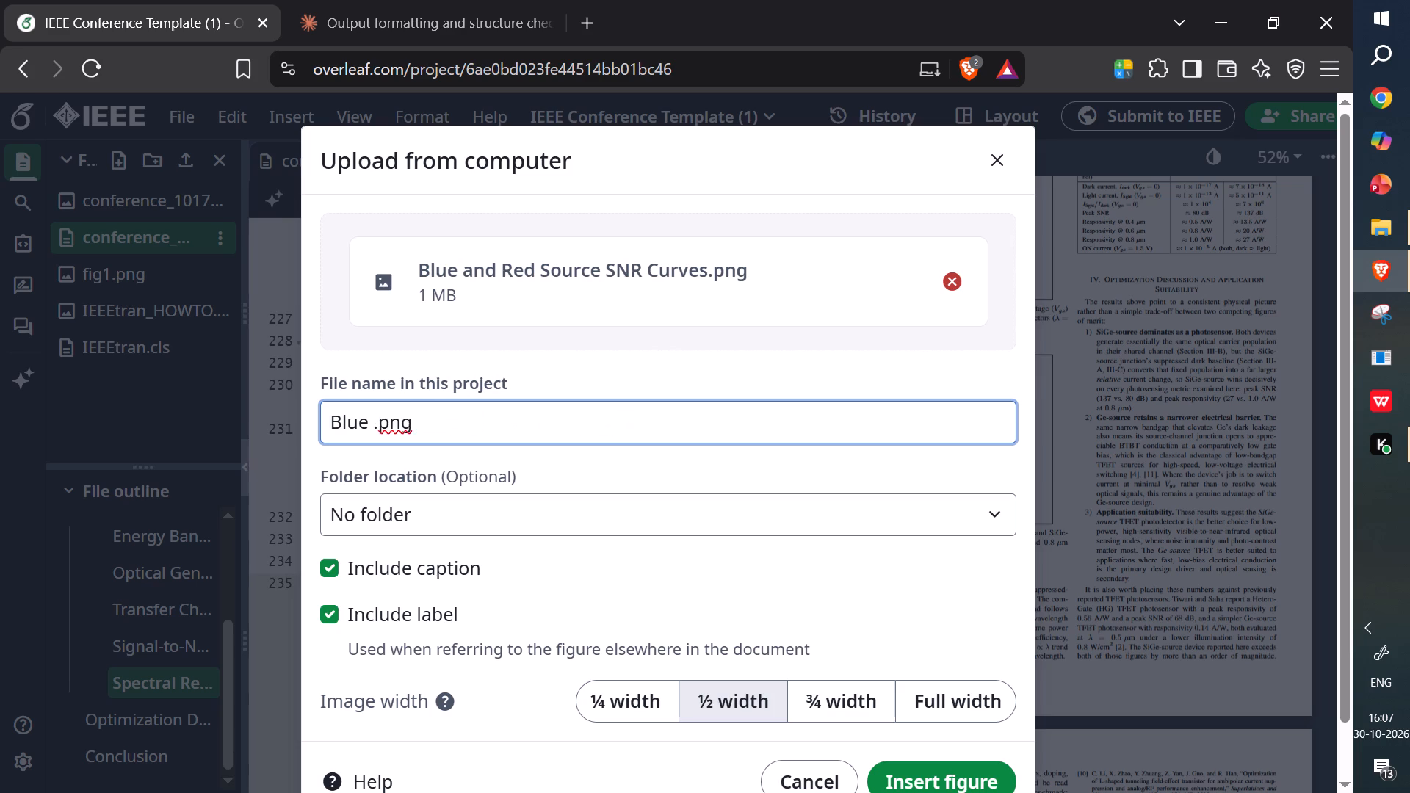
key("BackSpace")
key("BackSpace")
key("BackSpace")
key("BackSpace")
key("BackSpace")
type("snr")
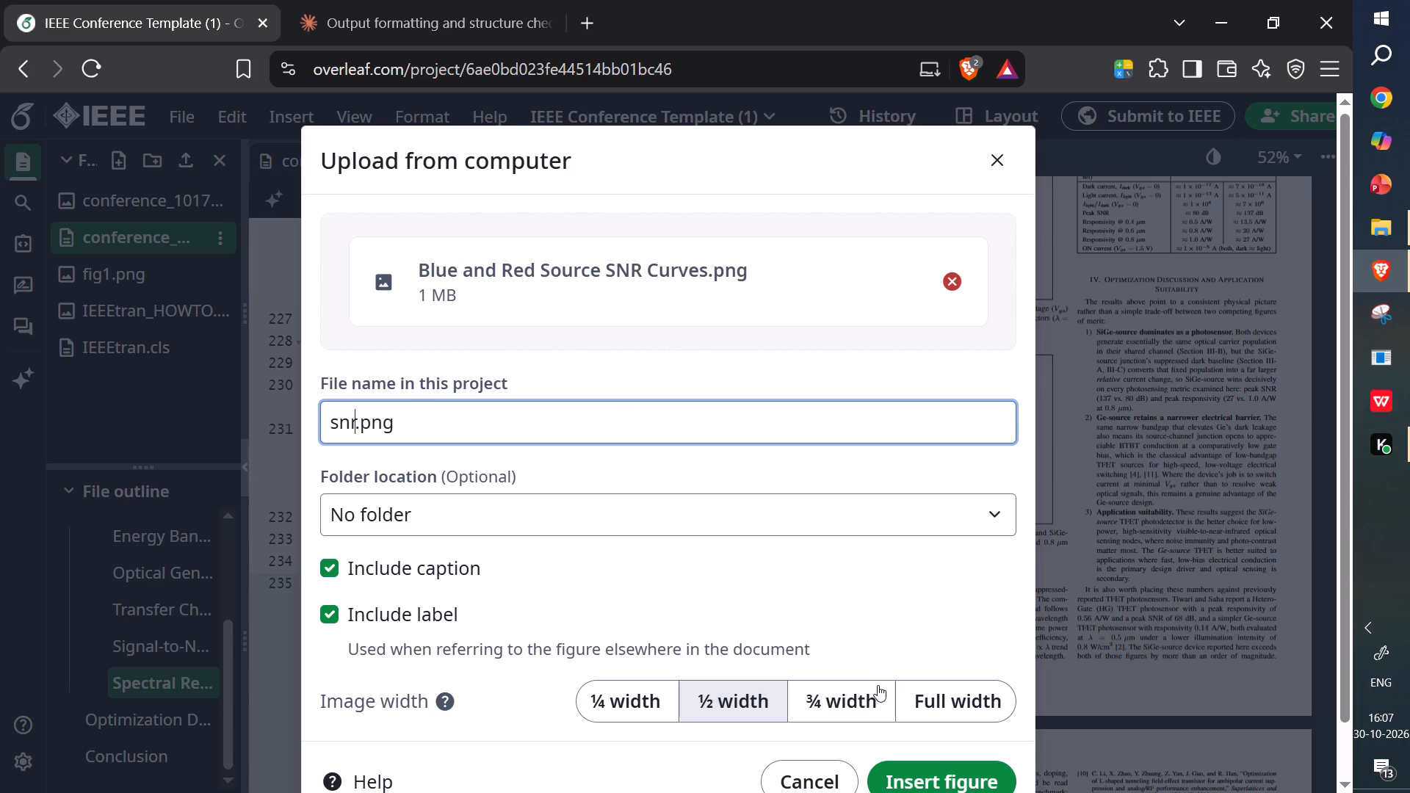
left_click(931, 787)
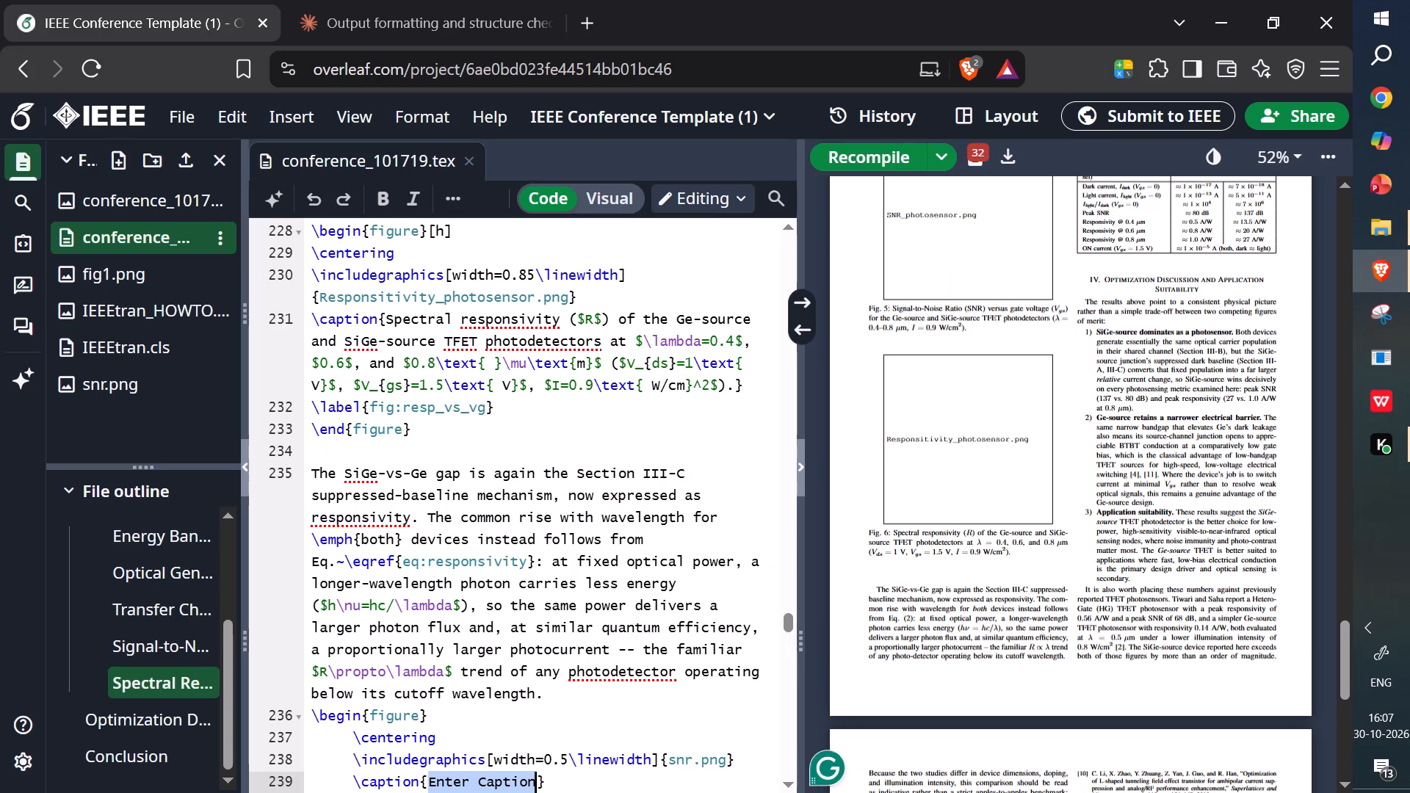
Examine the source and compiled pages from the inserted figure through the metrics table and optimization discussion to the Conclusion.
scroll(513, 471, "down", 4)
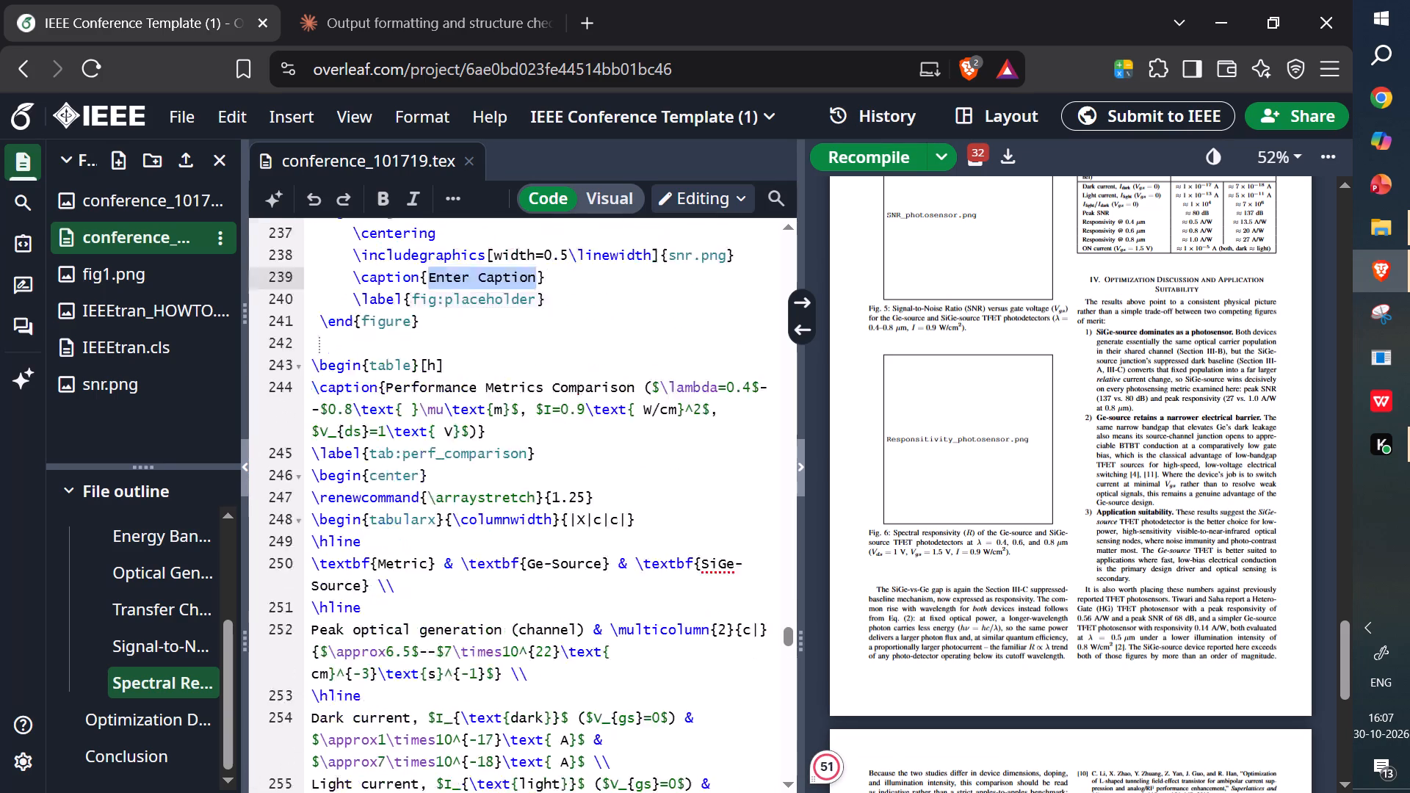
scroll(513, 471, "down", 2)
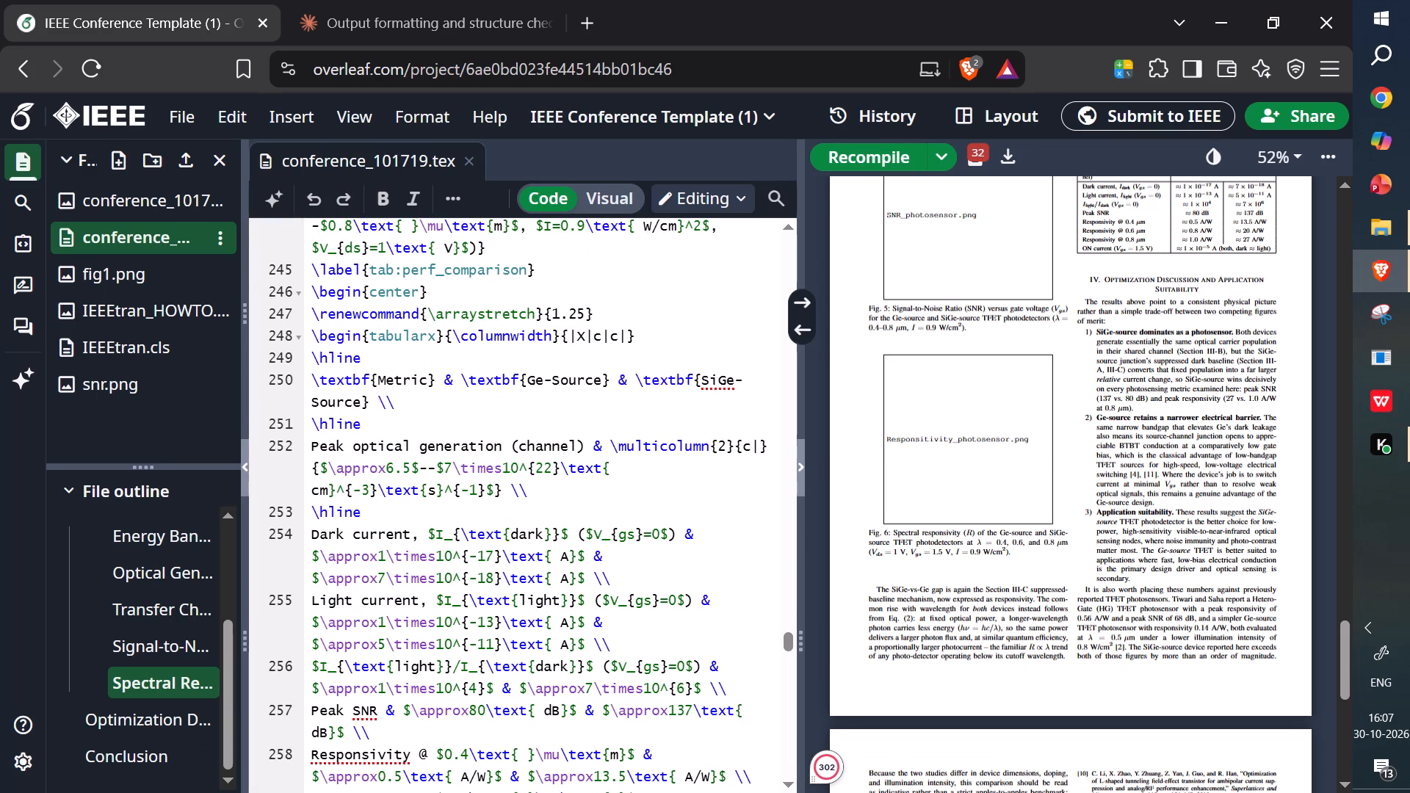
scroll(509, 587, "down", 17)
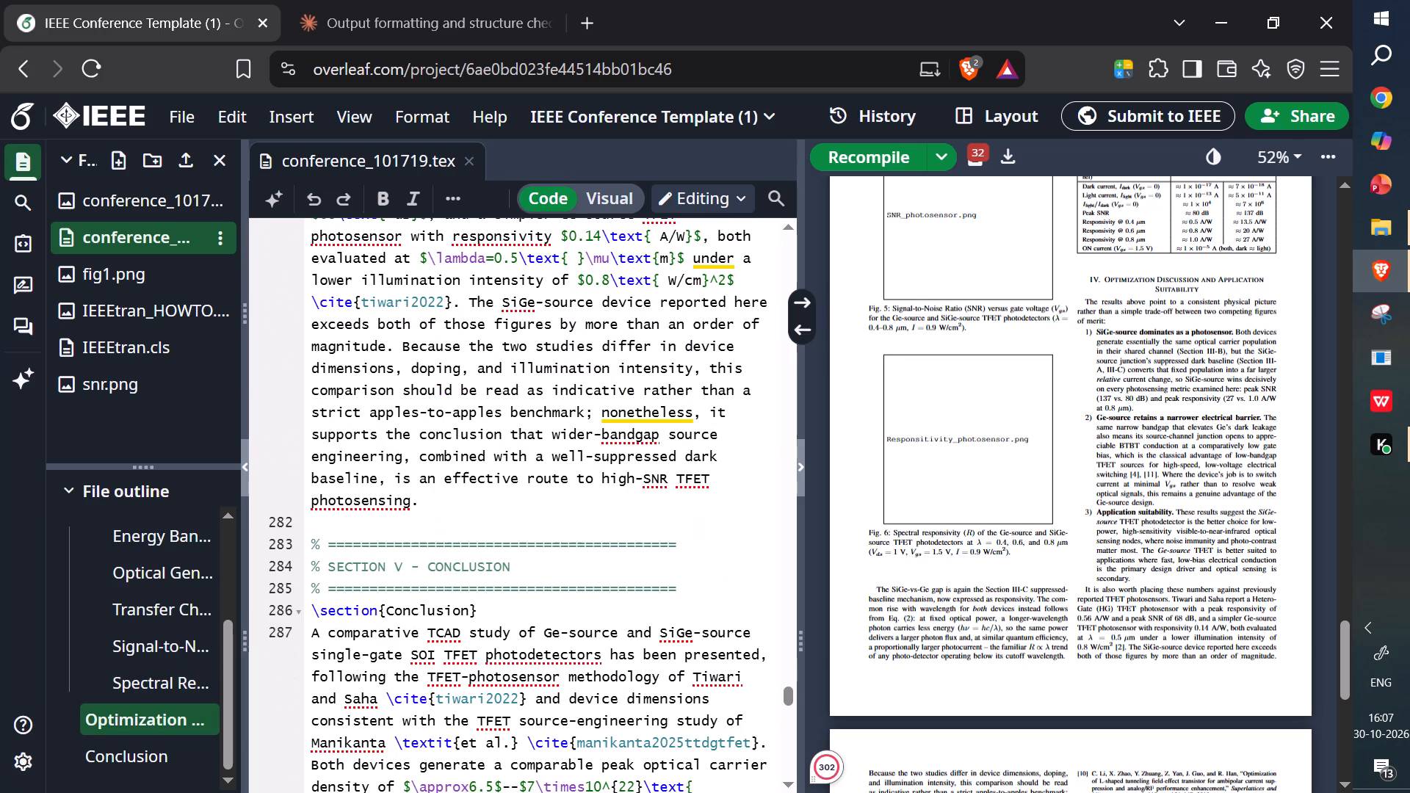
scroll(1221, 504, "down", 2)
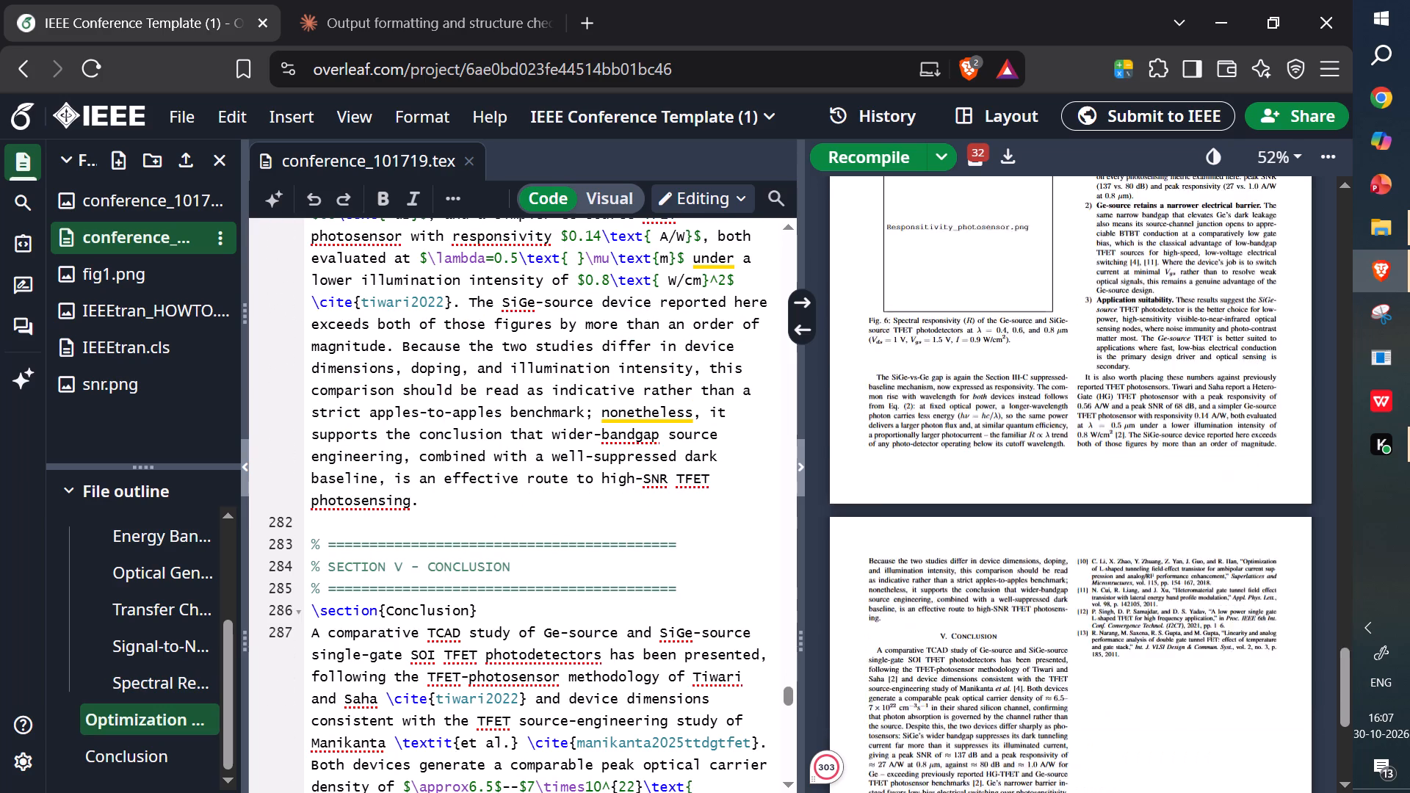
scroll(1221, 504, "down", 4)
scroll(583, 475, "up", 3)
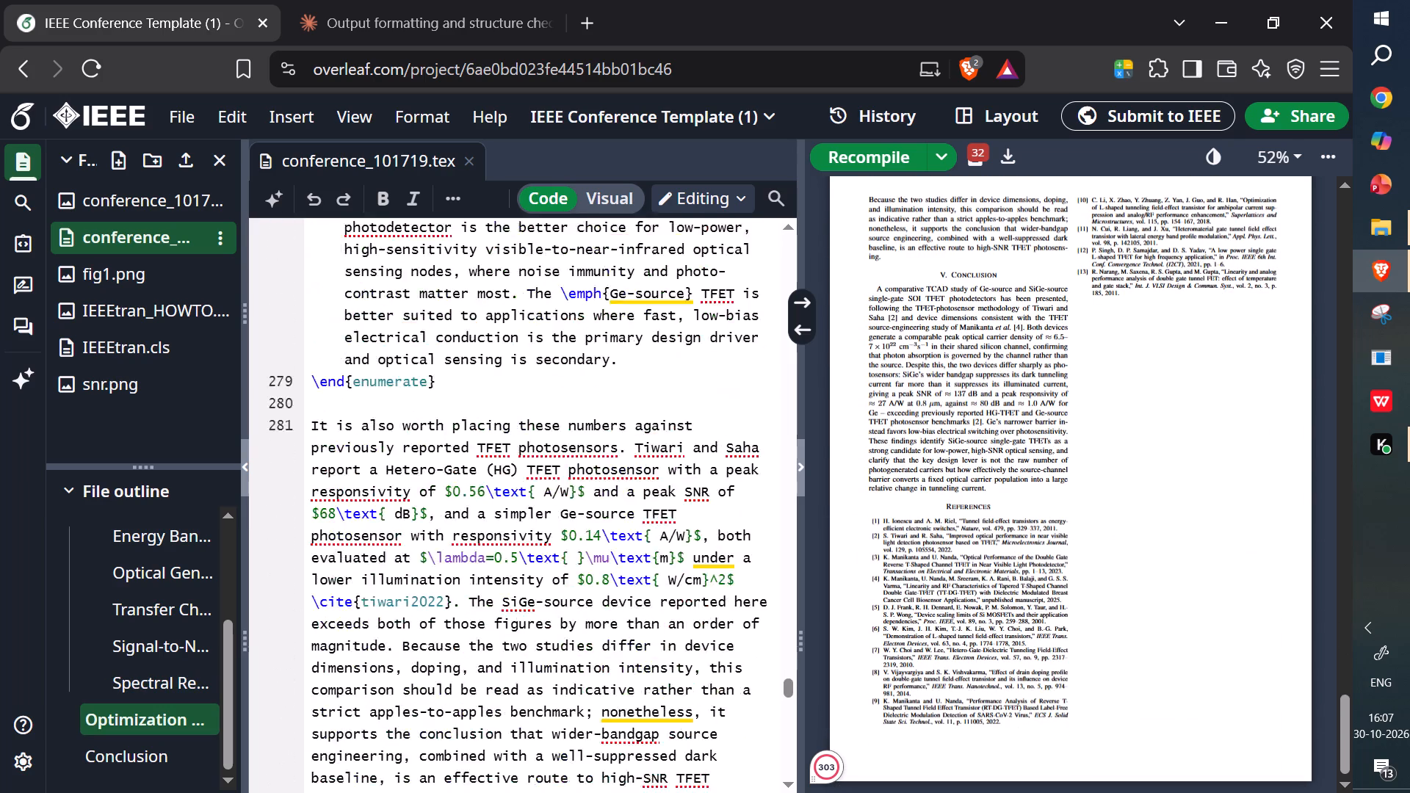
scroll(583, 475, "up", 2)
scroll(487, 688, "up", 4)
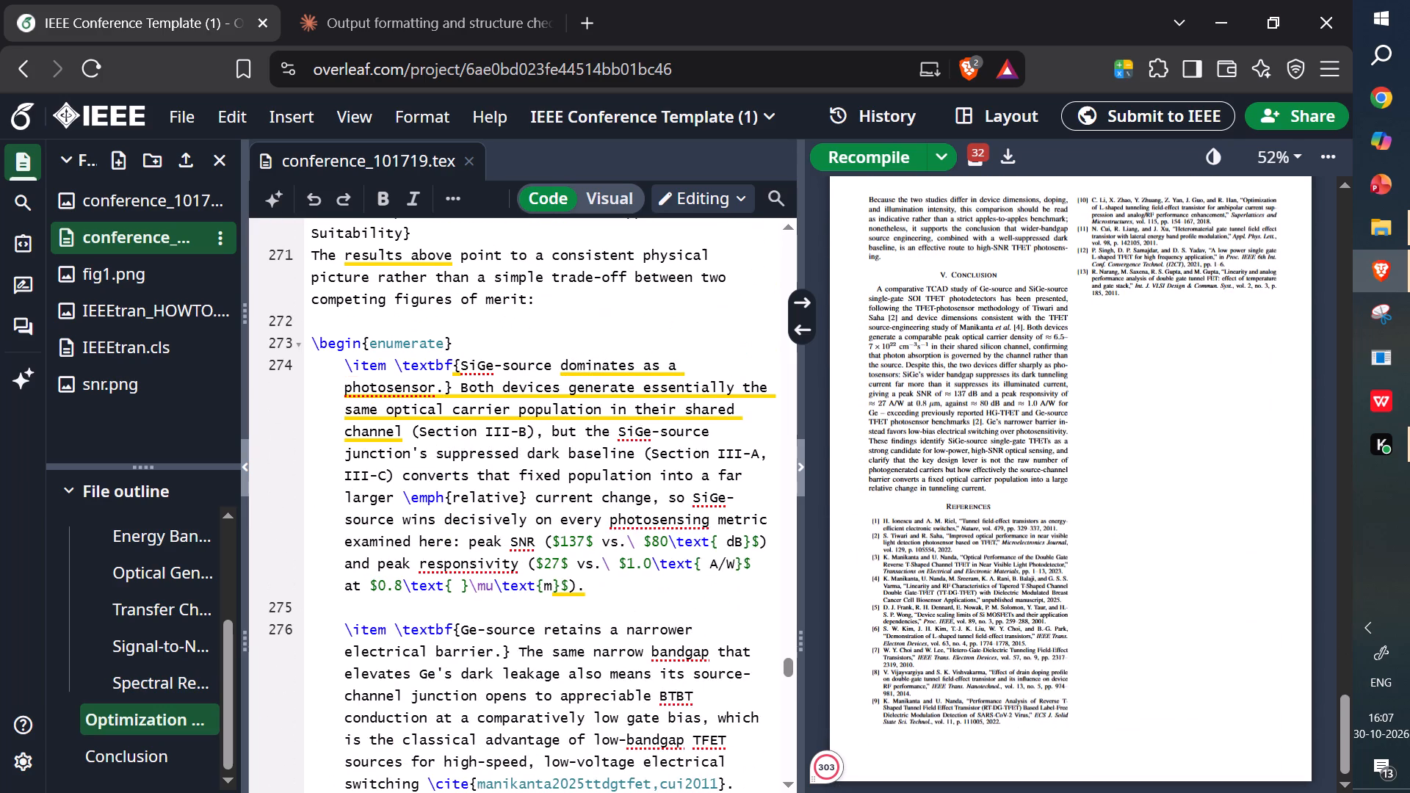
scroll(487, 687, "up", 1)
scroll(487, 686, "down", 3)
scroll(487, 686, "up", 4)
scroll(1014, 620, "up", 4)
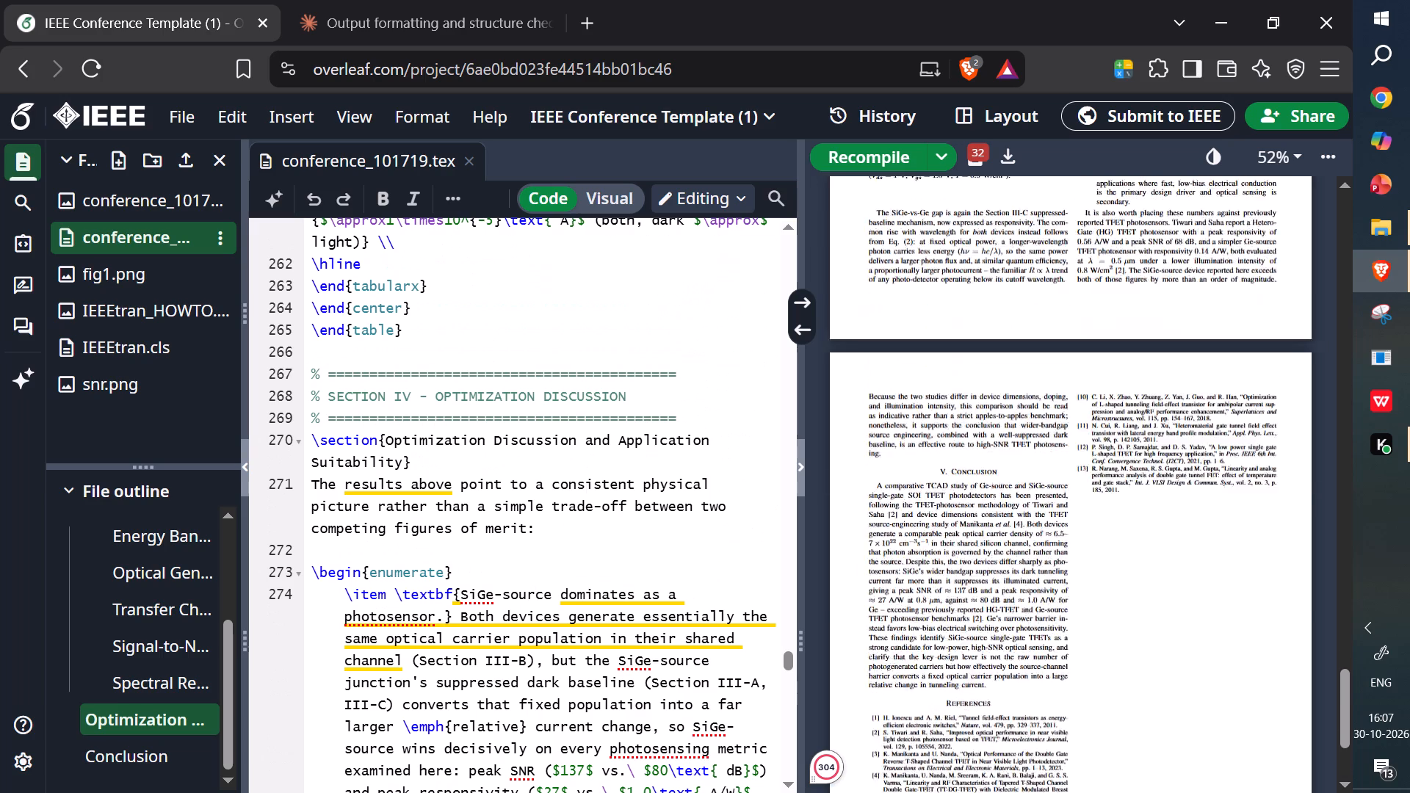
scroll(1016, 620, "up", 1)
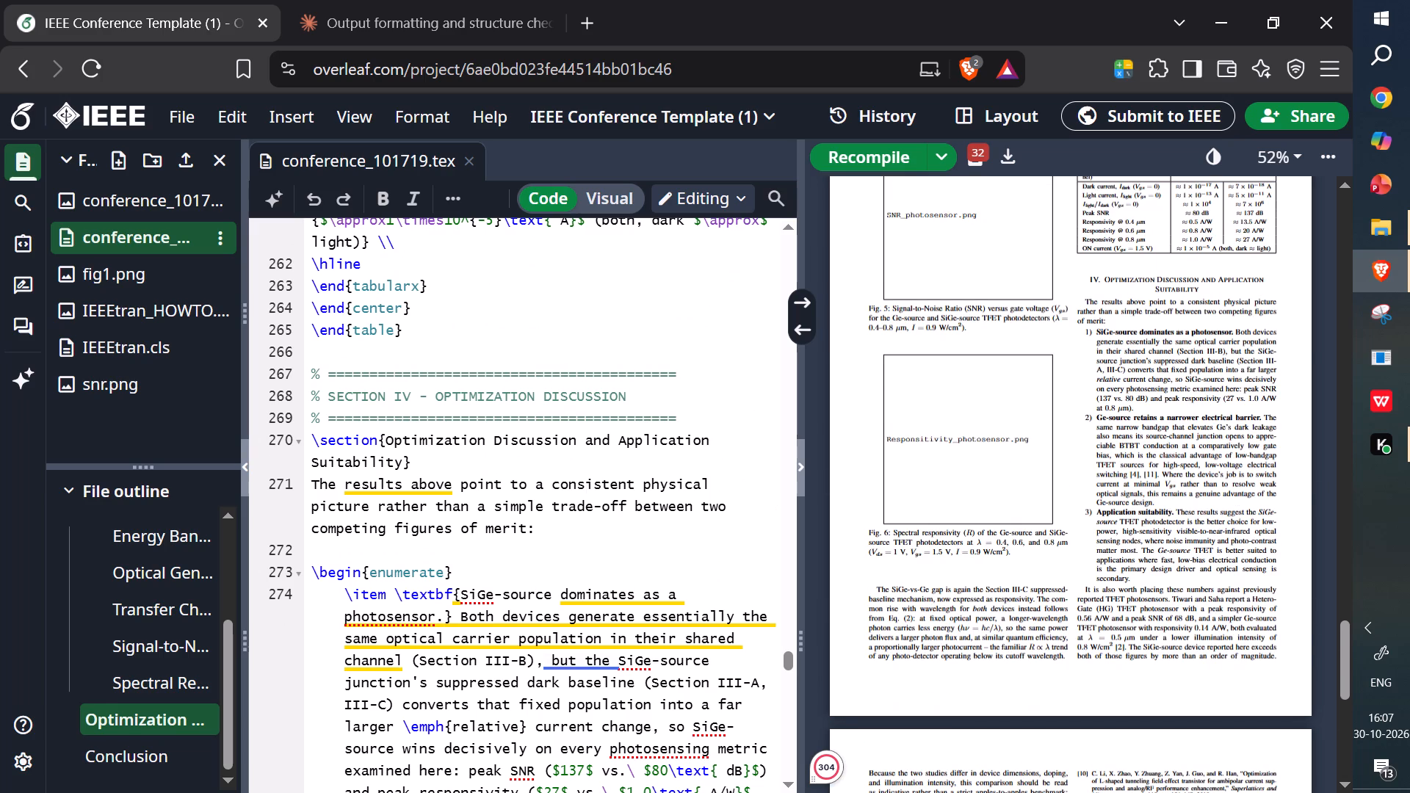
scroll(460, 537, "up", 5)
scroll(458, 543, "down", 1)
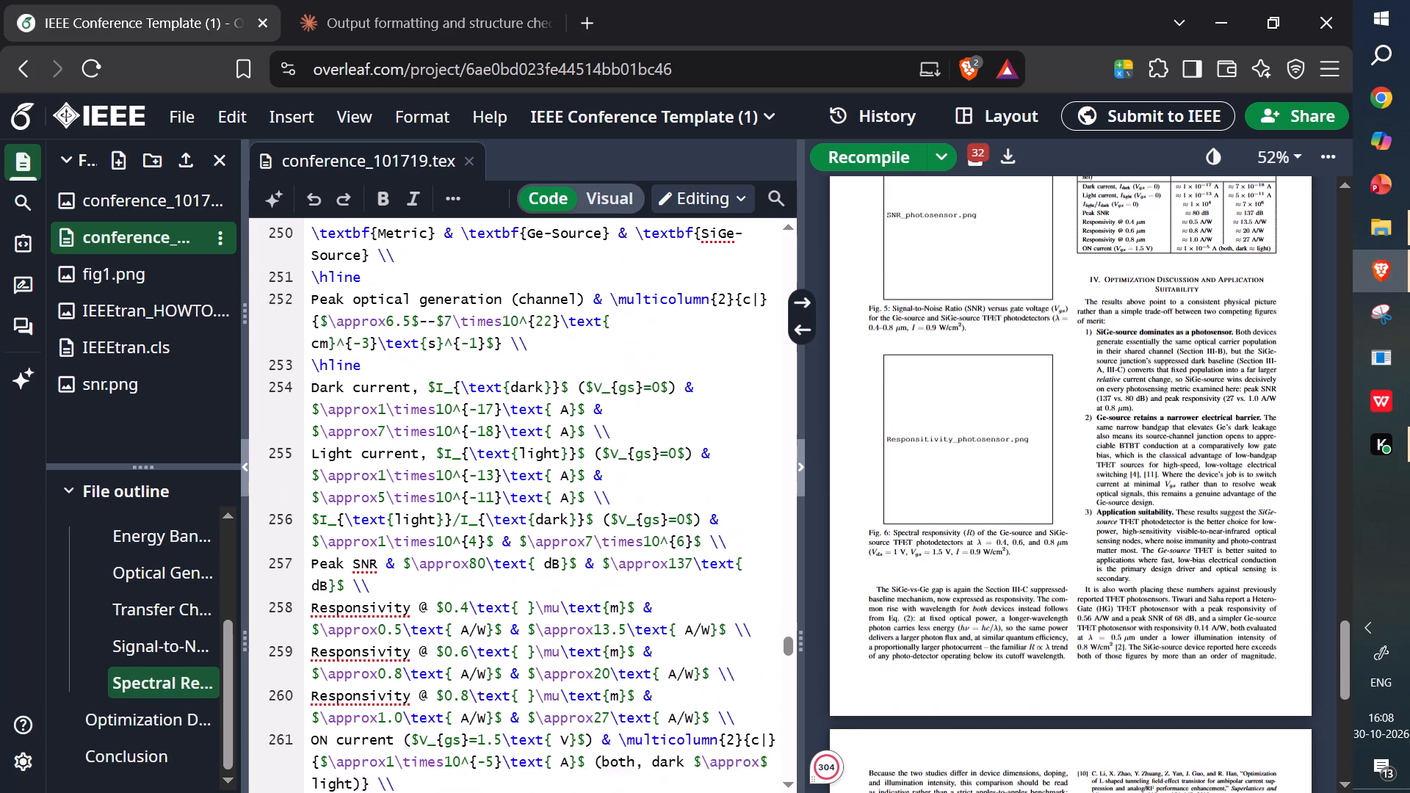
scroll(463, 537, "up", 2)
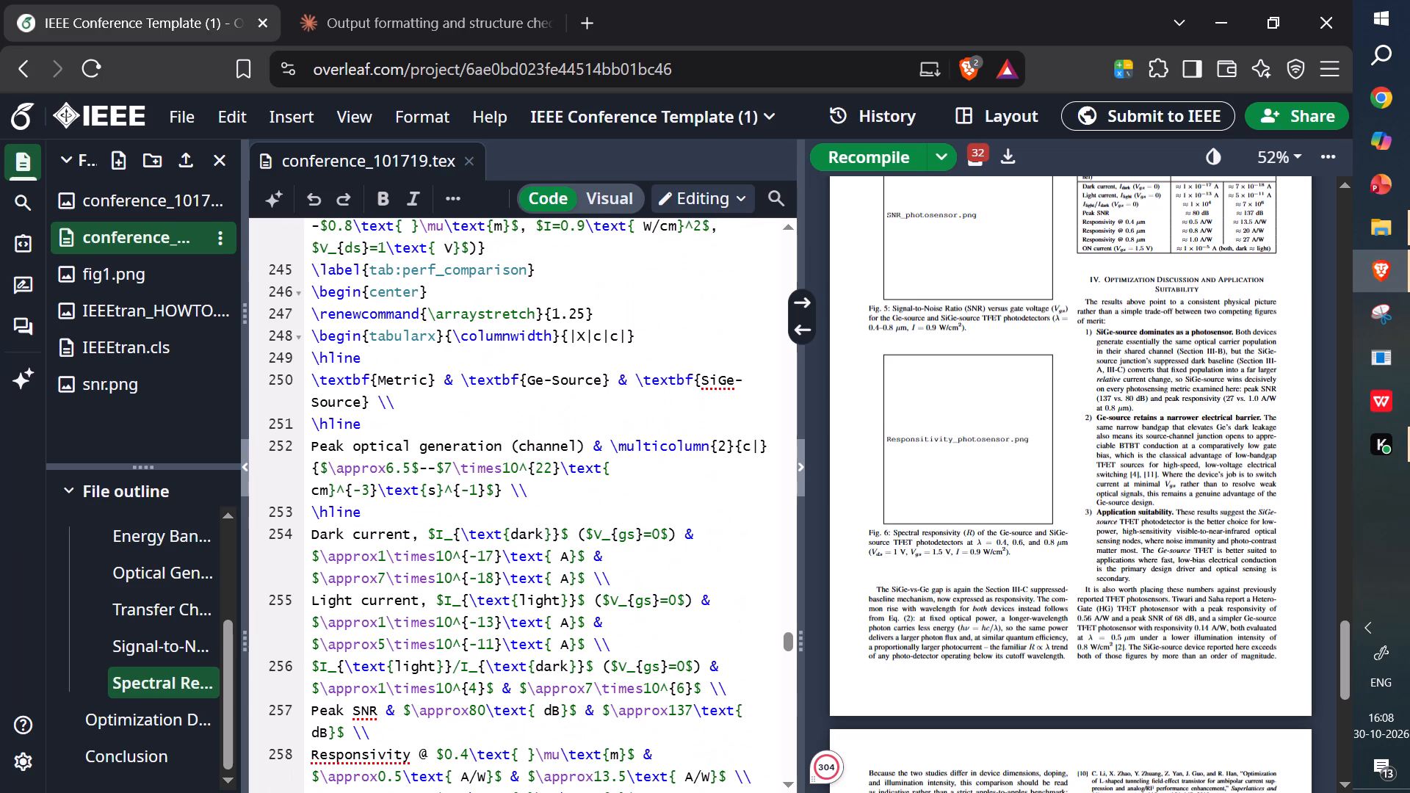
scroll(485, 504, "up", 2)
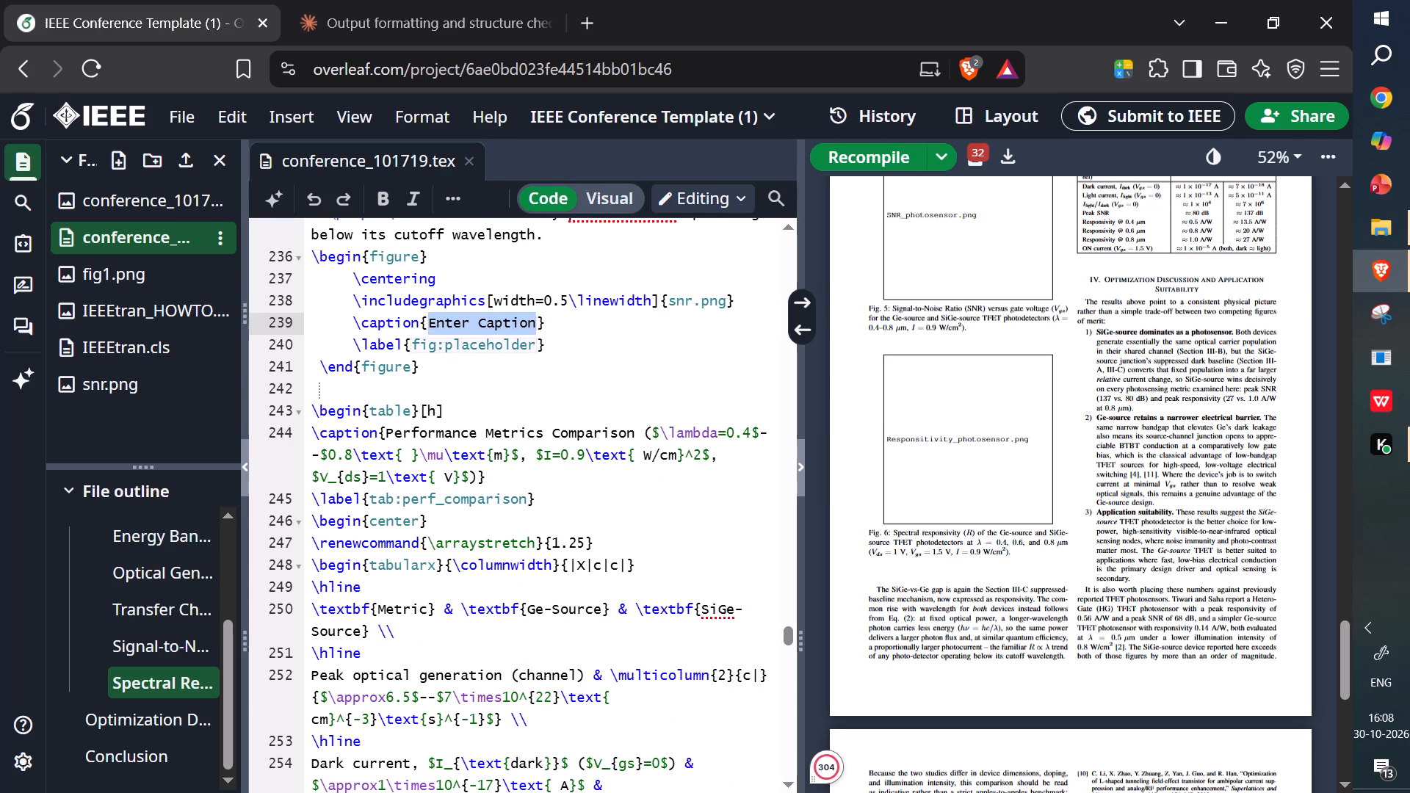
Examine the inserted snr.png figure code and the responsivity text and figure code above it.
left_click(513, 396)
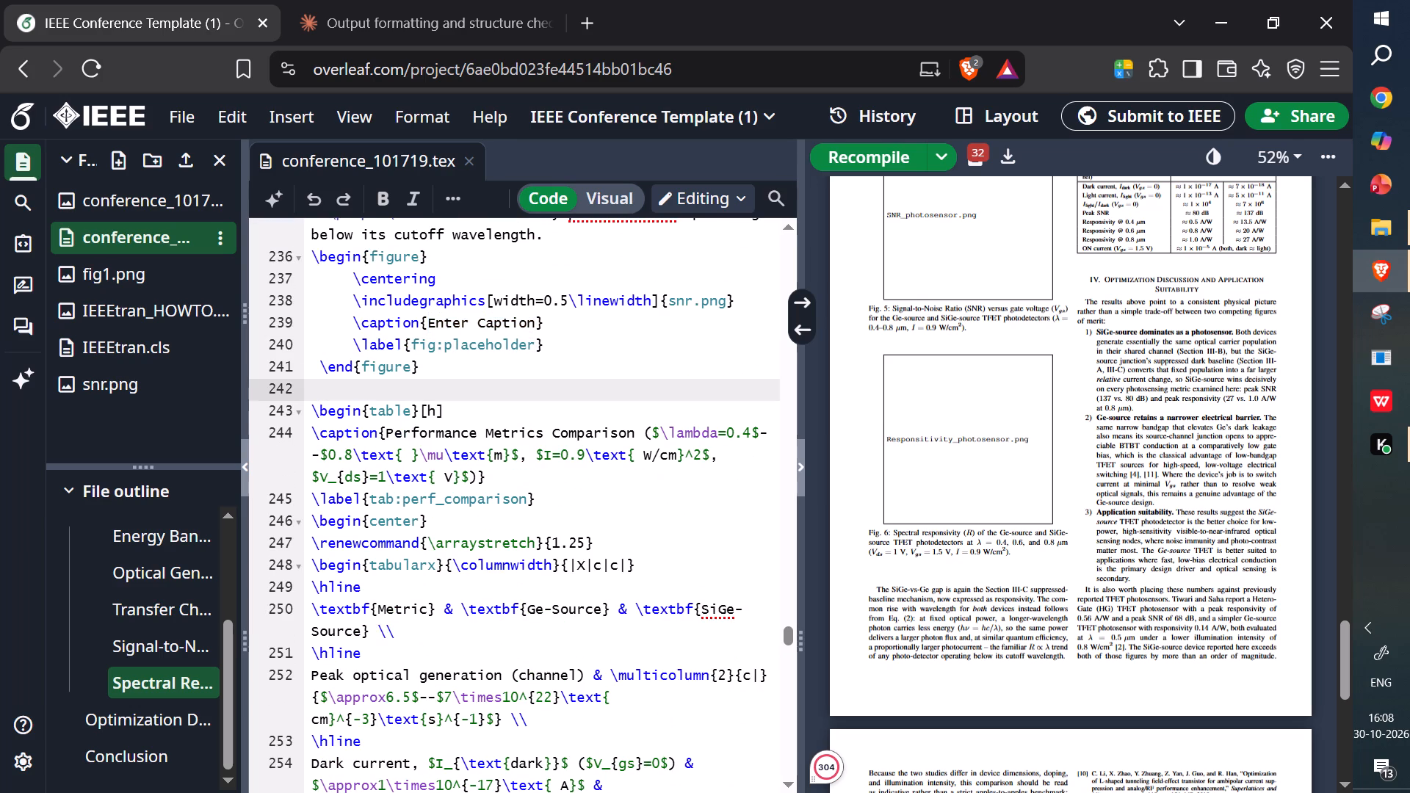
scroll(503, 371, "up", 1)
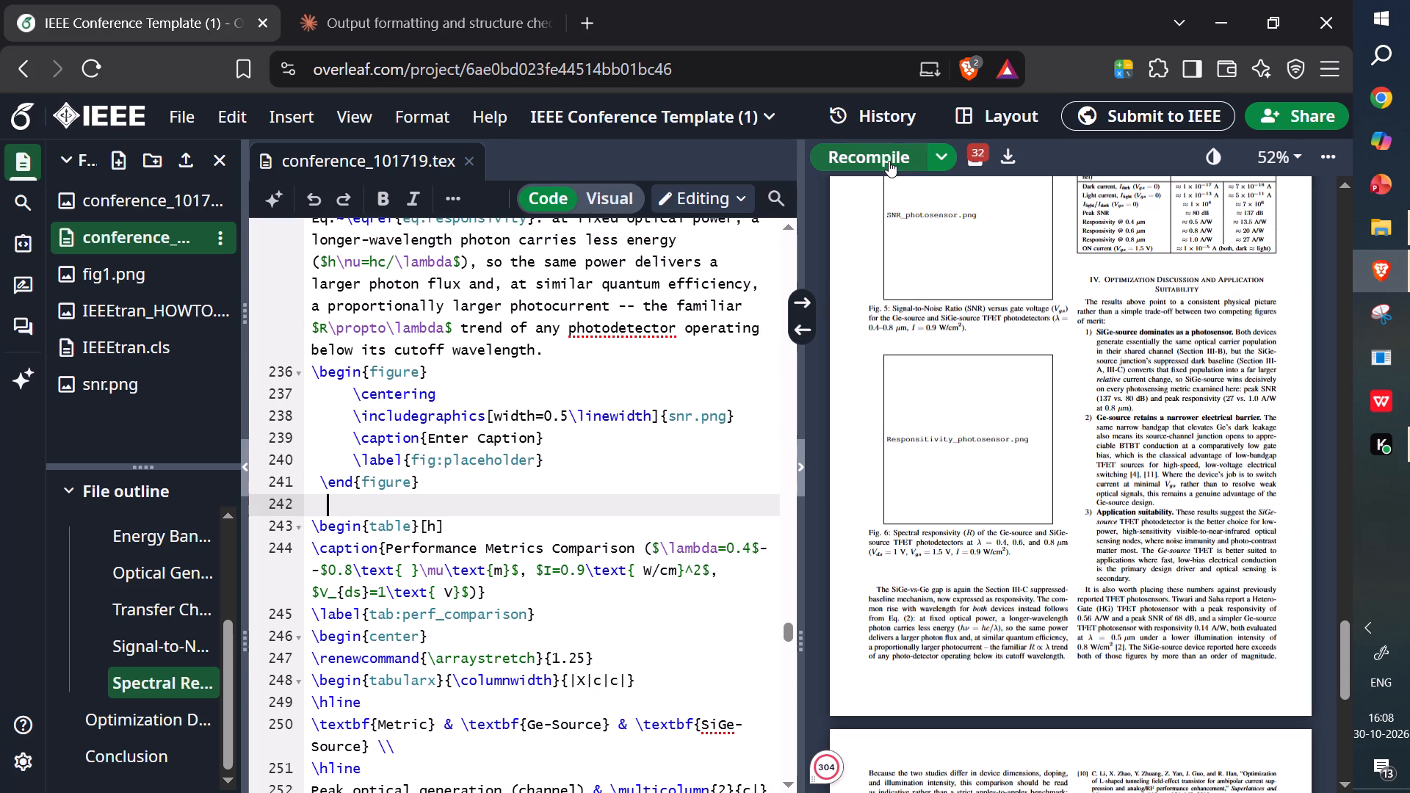
left_click(690, 414)
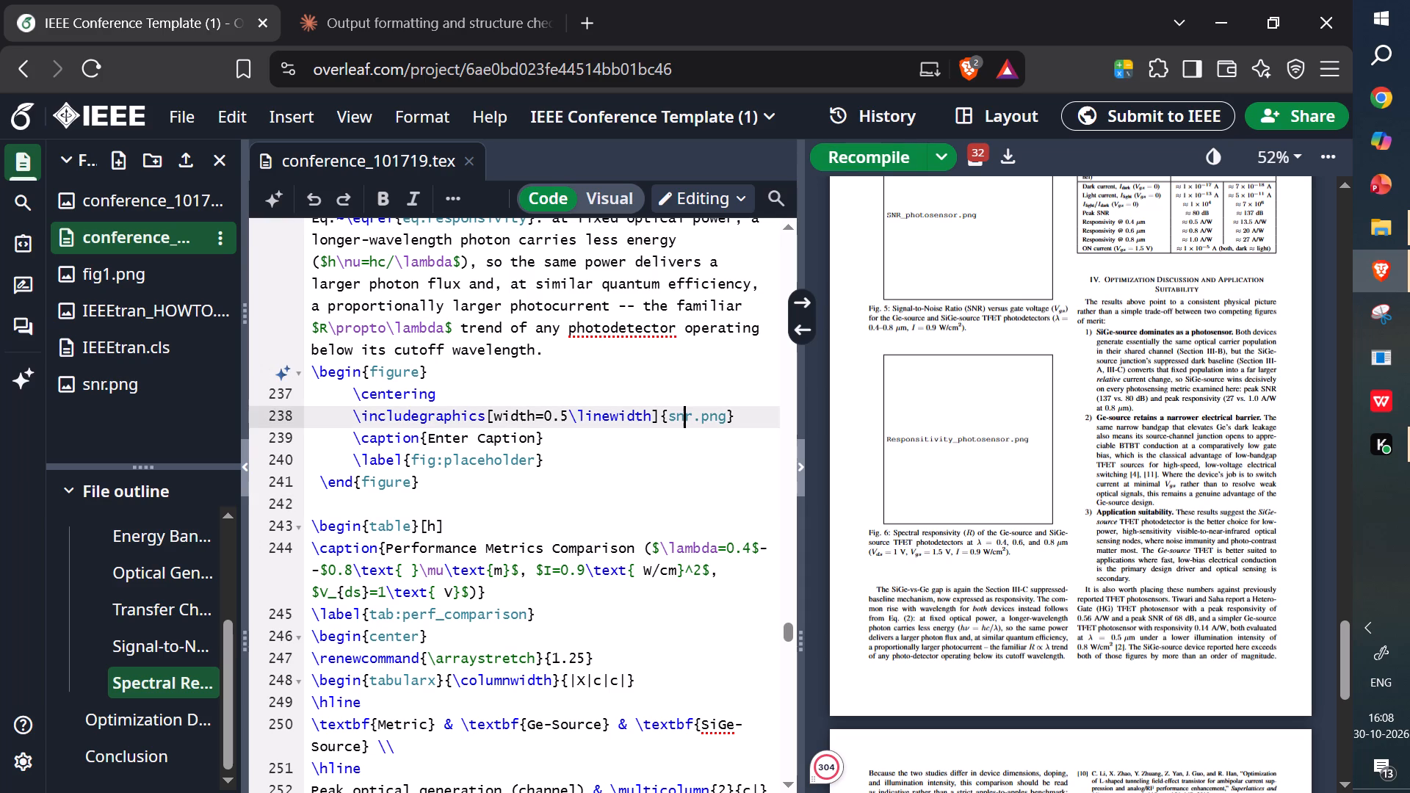
left_click(693, 420)
key("Right")
key("Left")
key("Left")
key("Right")
scroll(632, 484, "up", 1)
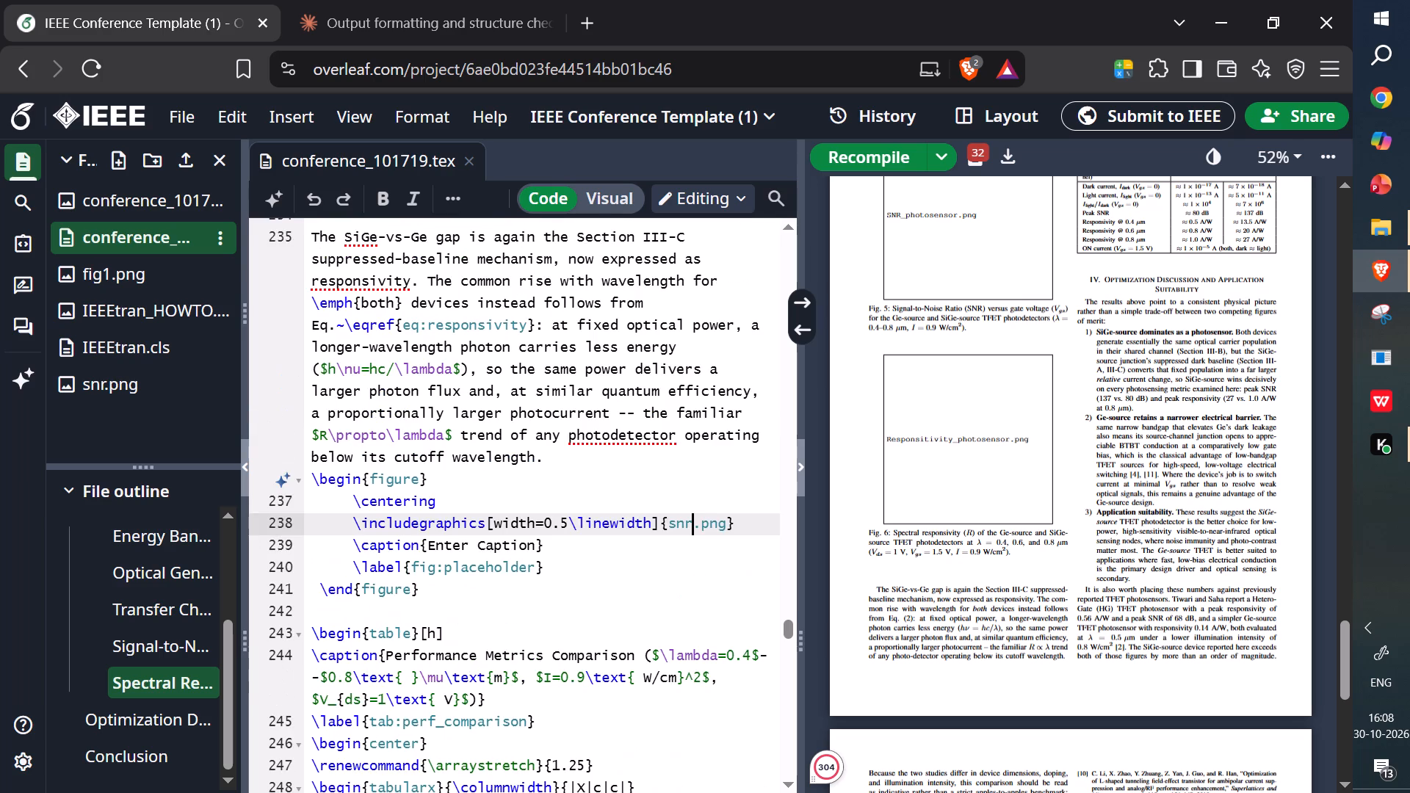
scroll(633, 484, "up", 2)
scroll(634, 484, "down", 1)
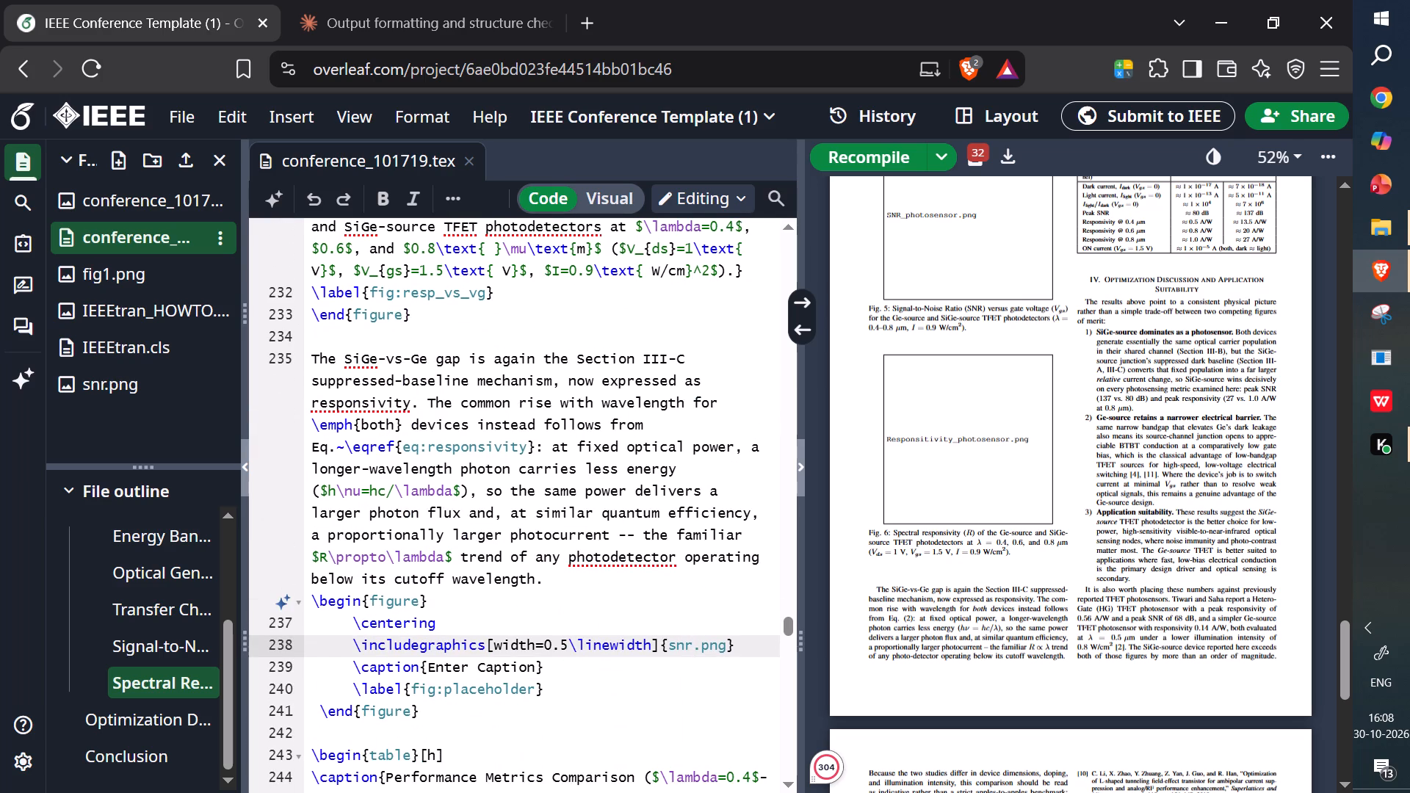
Recompile the paper and compare the inserted SNR figure with the image placeholders and its source code.
left_click(859, 169)
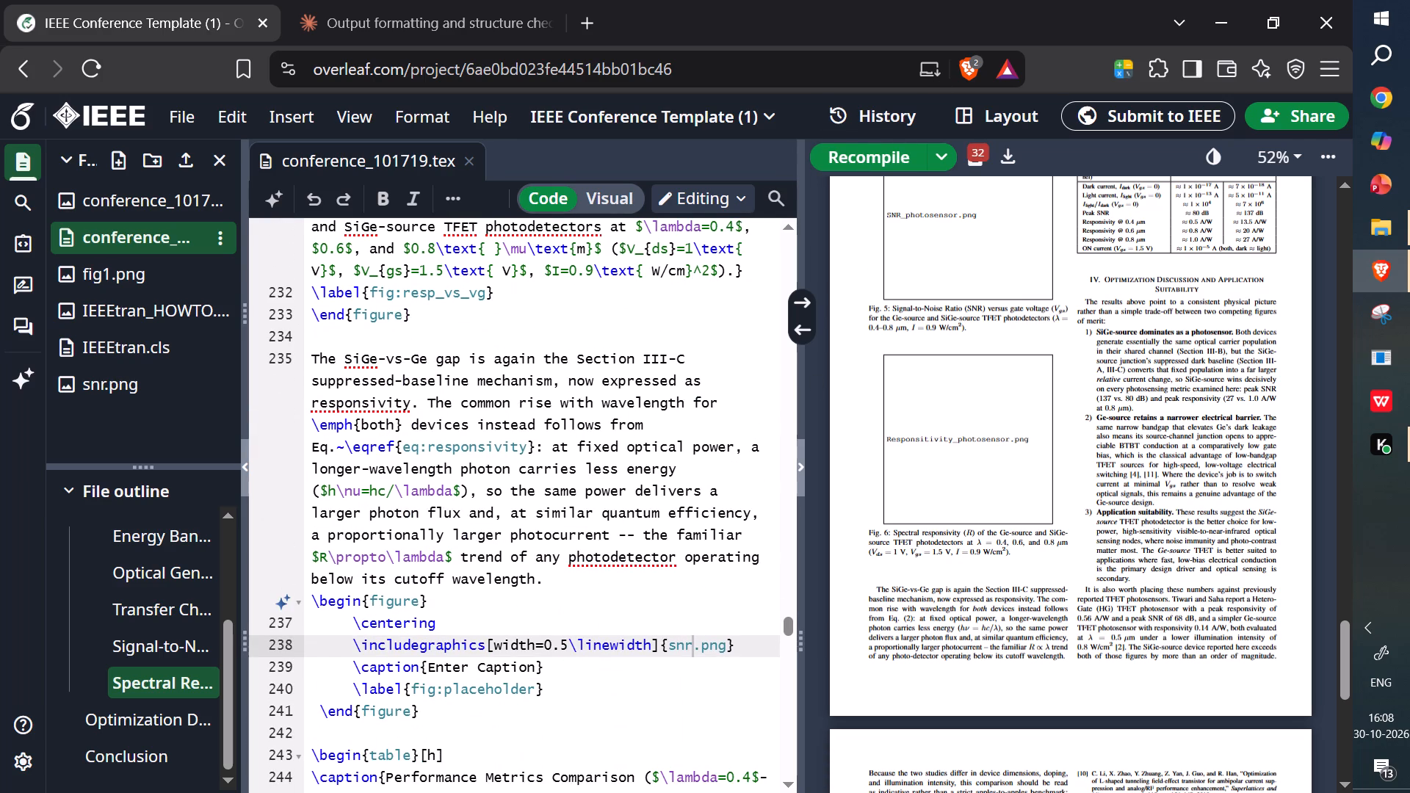
scroll(921, 476, "down", 1)
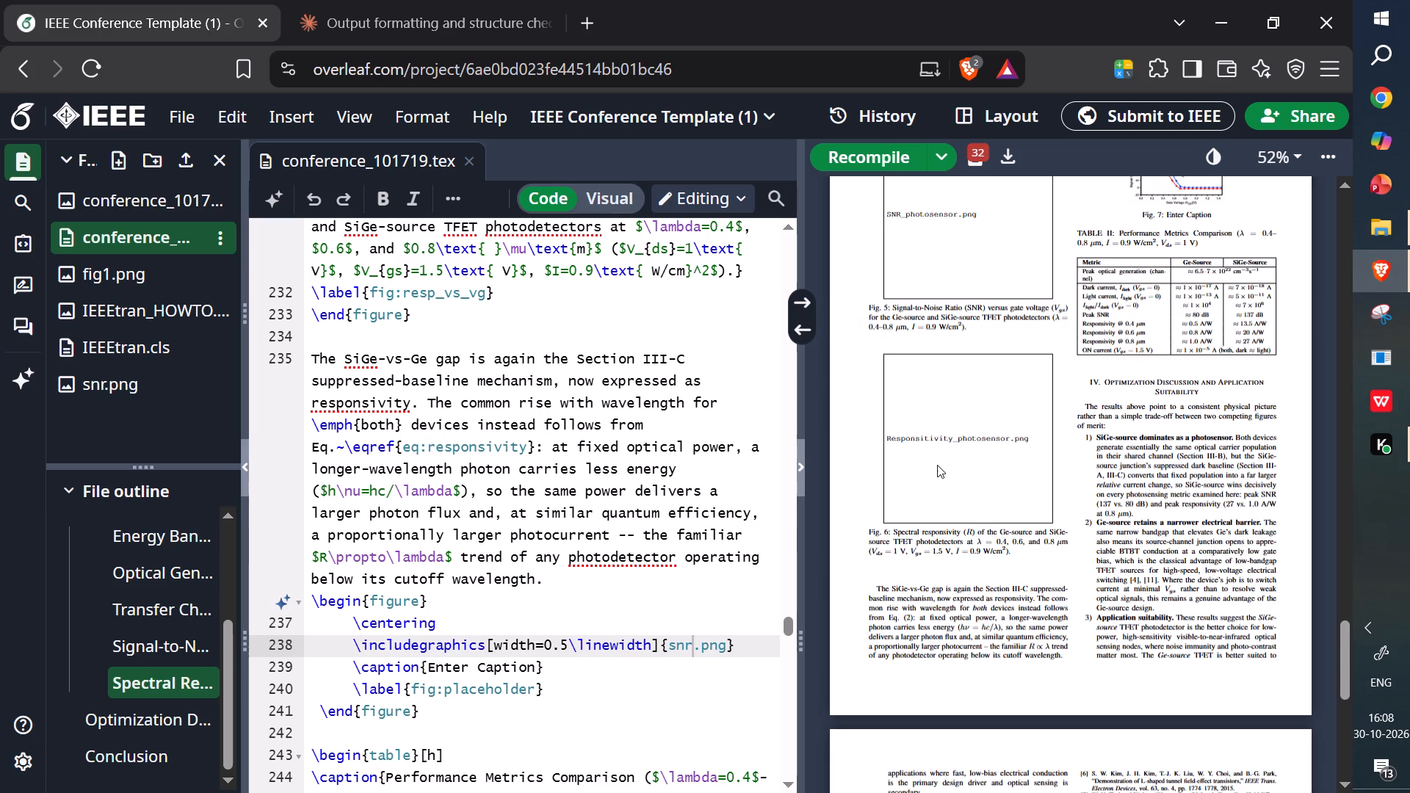
scroll(937, 465, "up", 2)
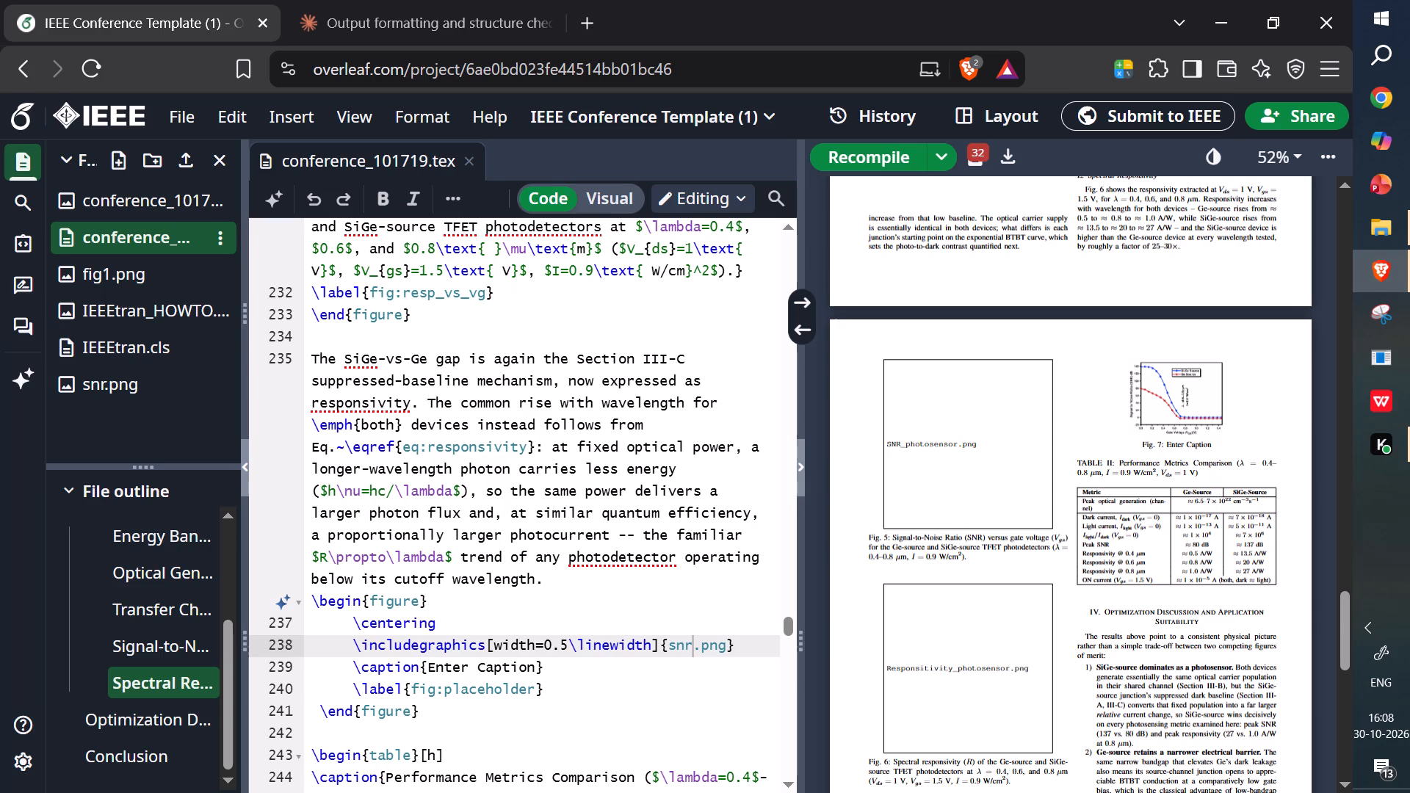
scroll(509, 479, "down", 1)
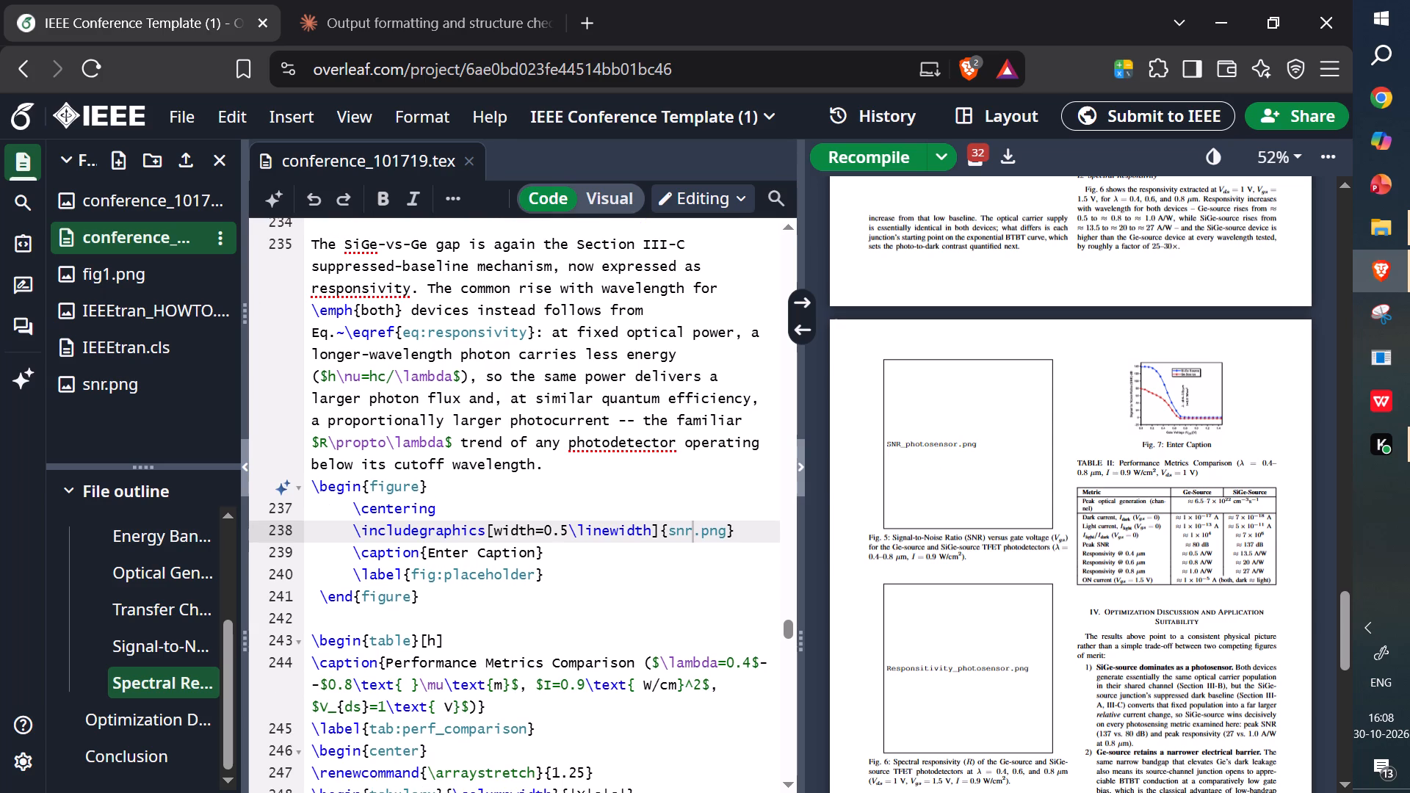
scroll(496, 531, "down", 2)
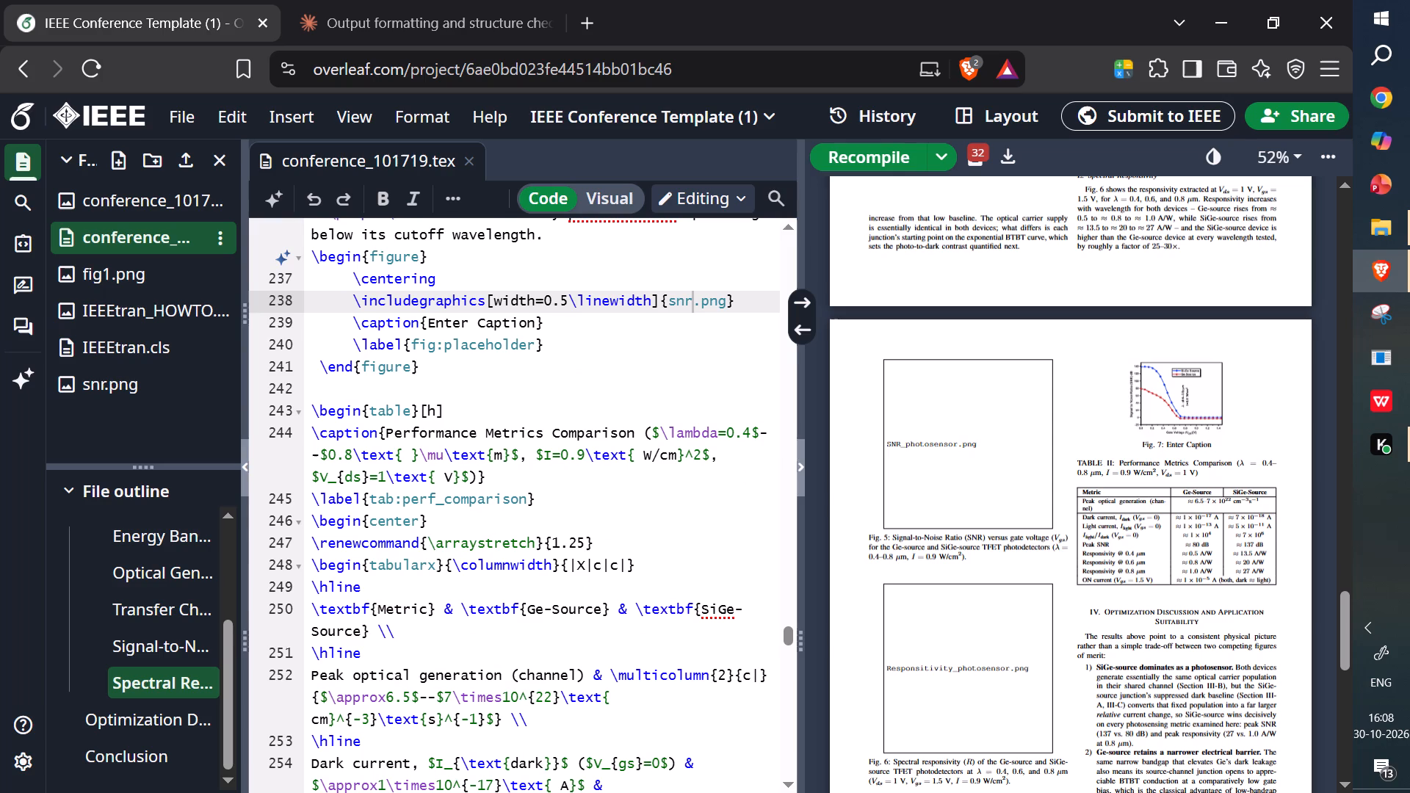
Undo the insertion of the snr.png figure below the responsivity discussion and recompile the paper.
scroll(499, 529, "up", 2)
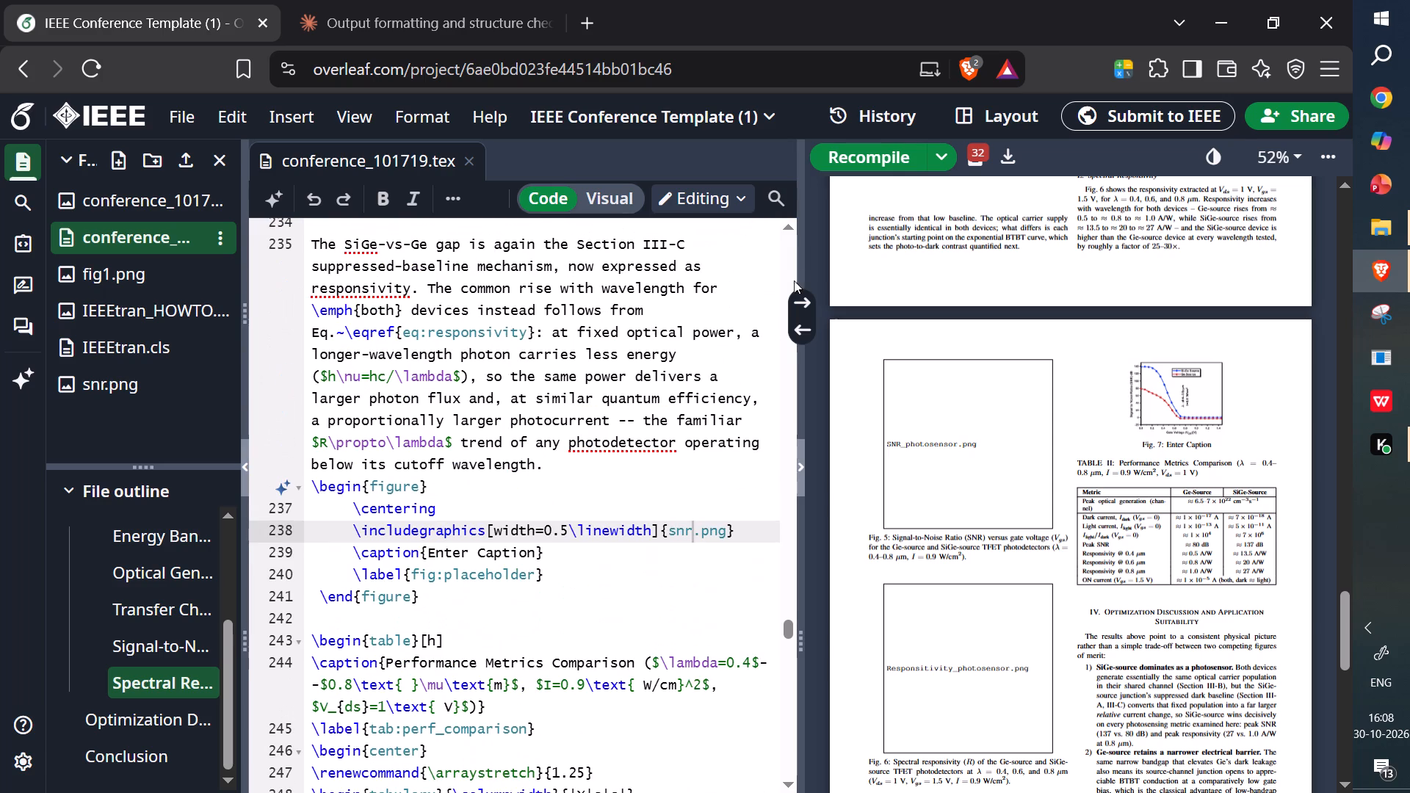
left_click(319, 193)
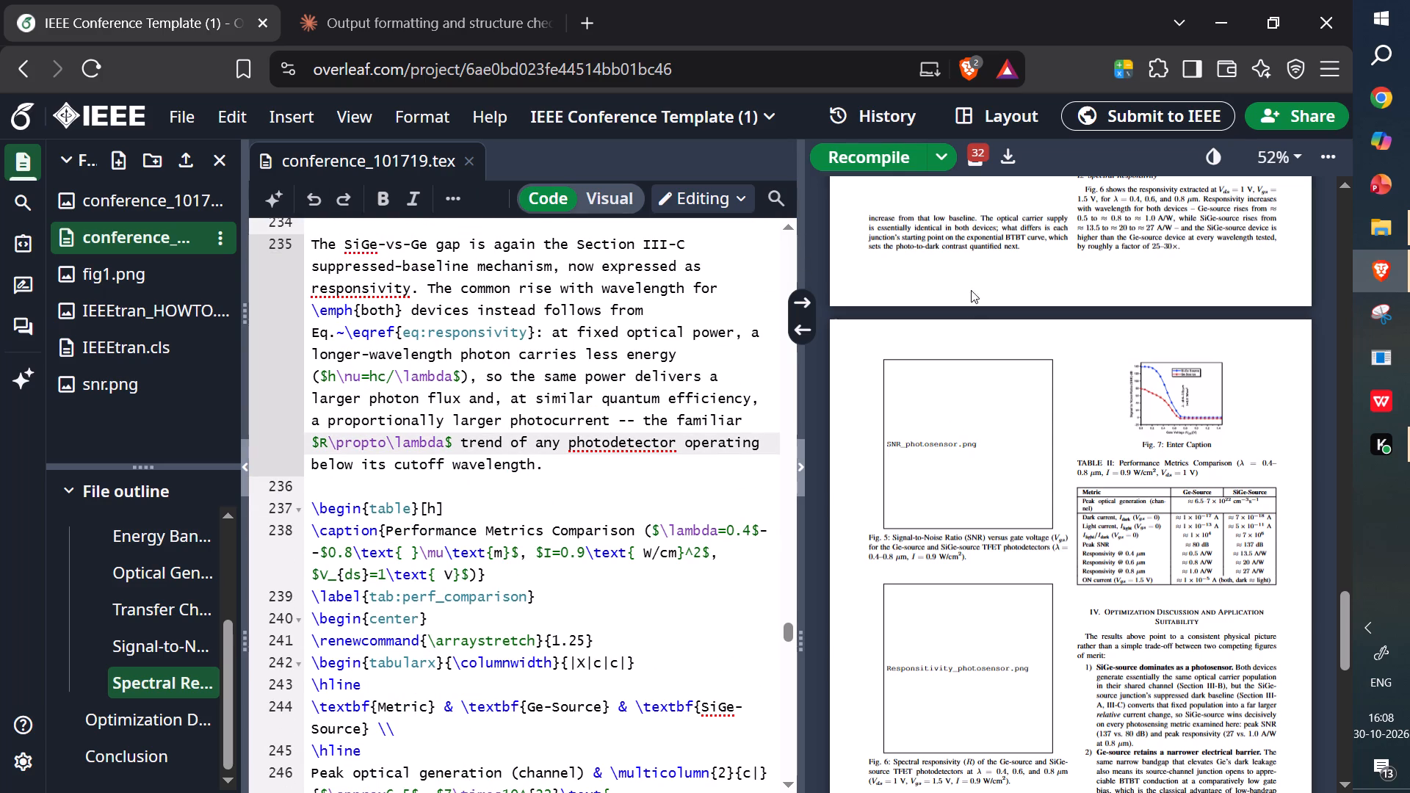
left_click(854, 145)
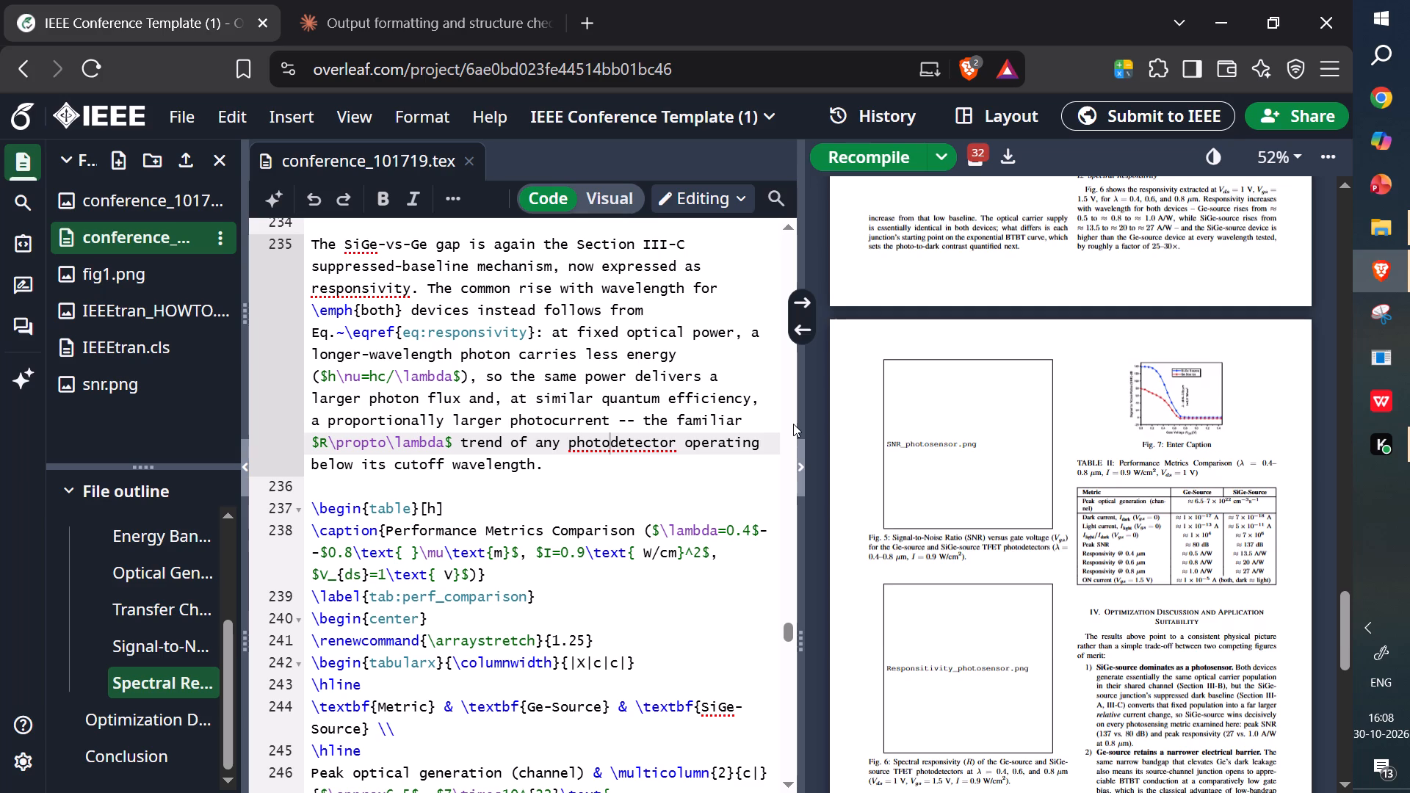
Examine the compiled pages around the SNR and responsivity image placeholders, from the Signal-to-Noise Ratio section to the Conclusion.
scroll(902, 424, "down", 2)
scroll(902, 424, "up", 1)
scroll(902, 424, "down", 5)
scroll(903, 424, "up", 3)
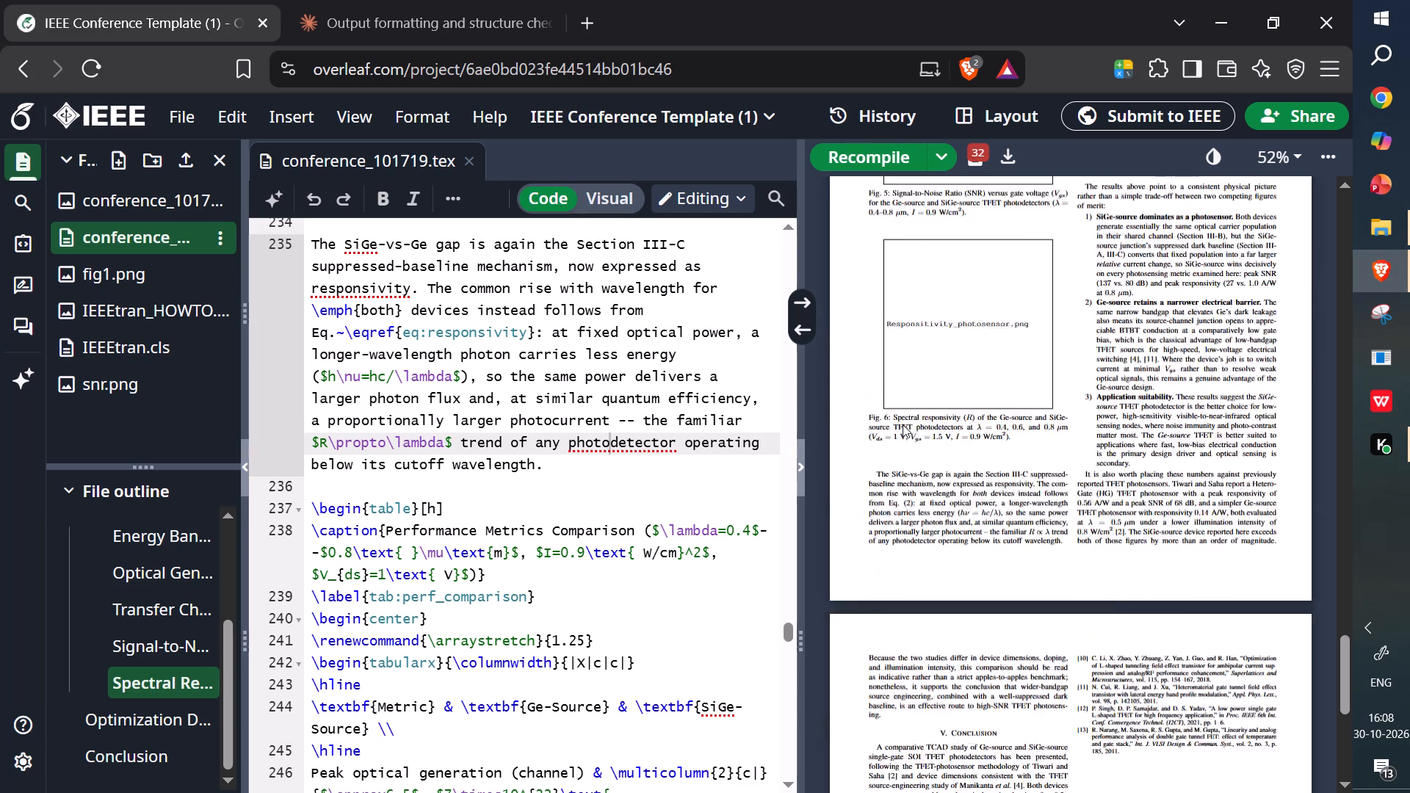
scroll(903, 424, "up", 3)
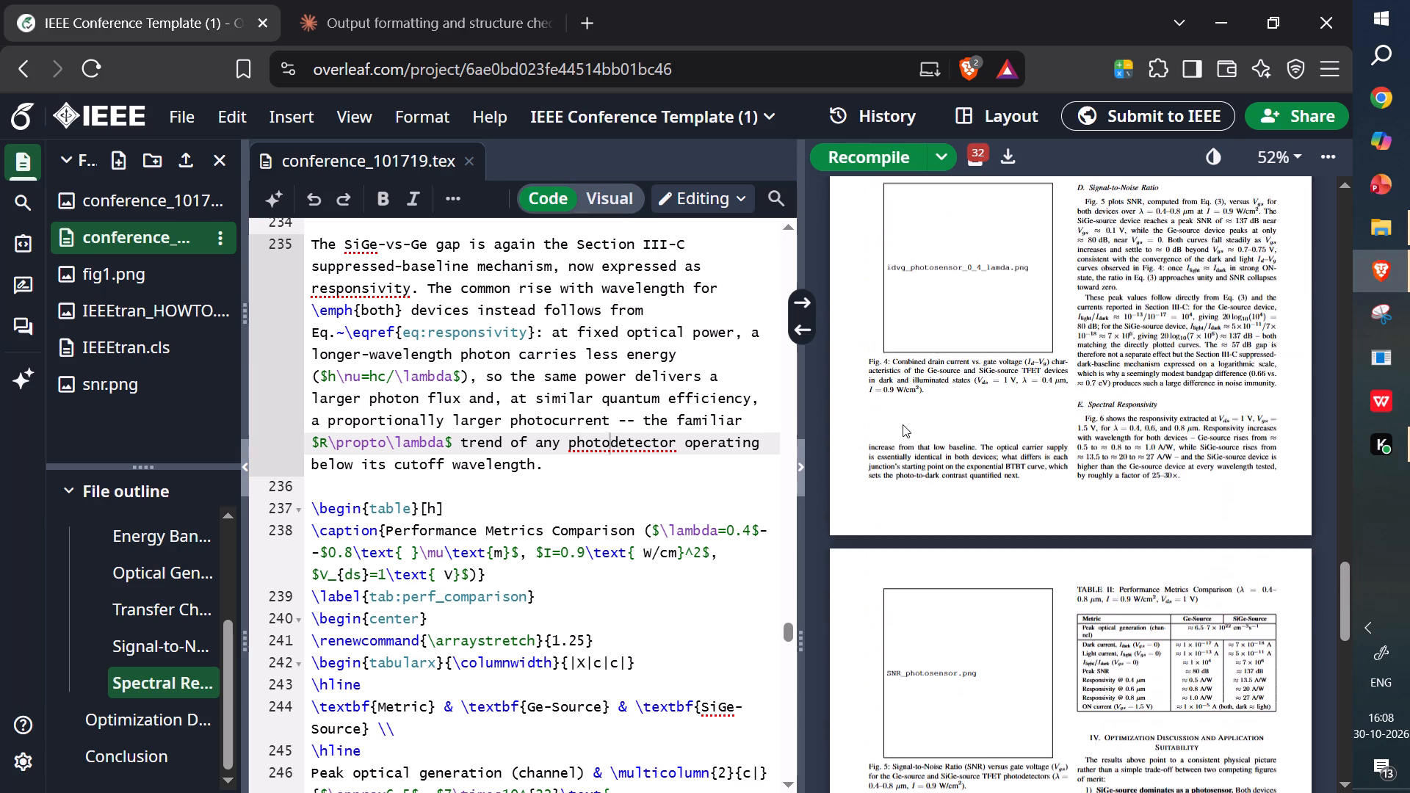
scroll(903, 424, "up", 3)
scroll(903, 424, "down", 6)
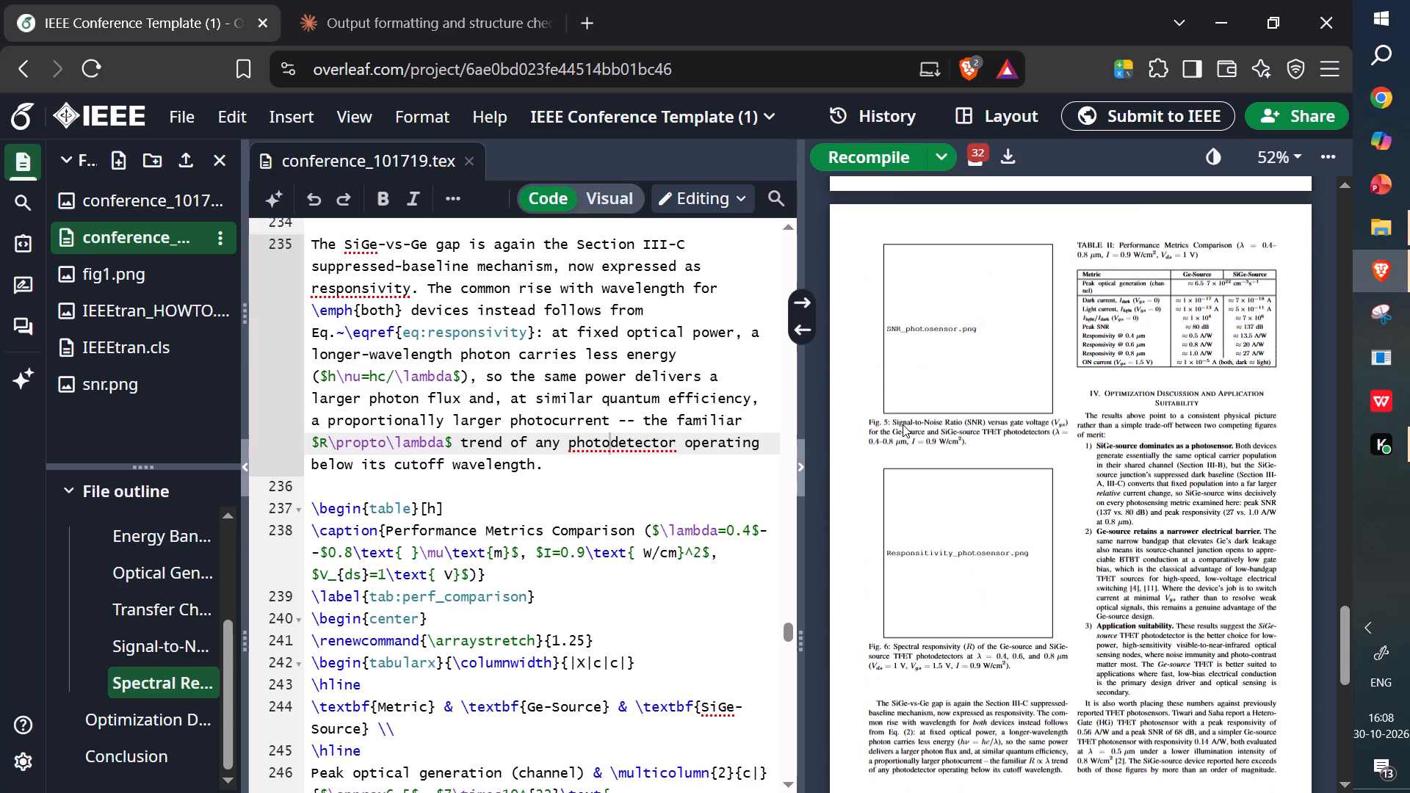
left_click(903, 341)
Shorten the image file name in the Spectral Responsivity figure code to Responsitivity.png.
scroll(438, 452, "down", 2)
scroll(549, 513, "down", 3)
scroll(543, 482, "up", 3)
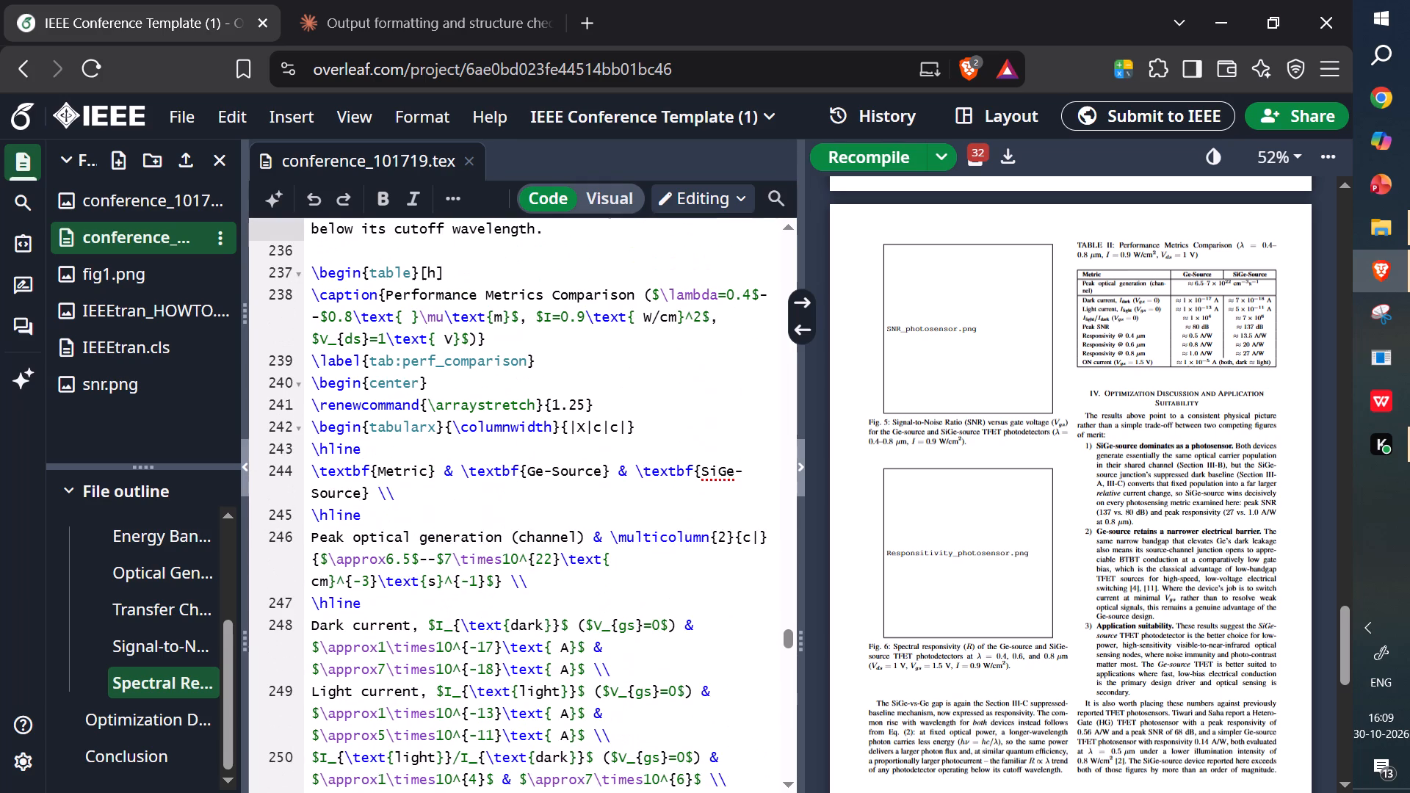
scroll(543, 482, "up", 5)
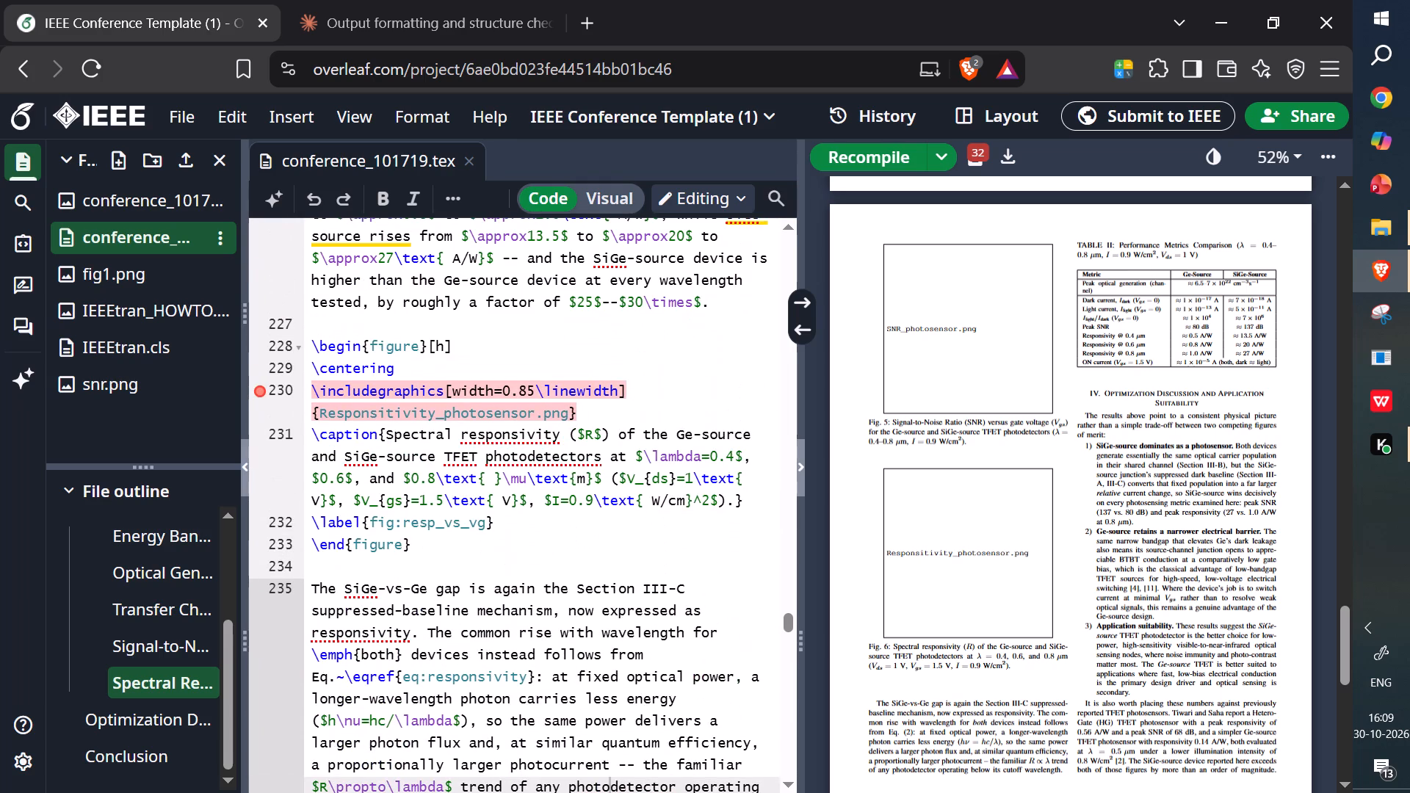
scroll(450, 412, "up", 2)
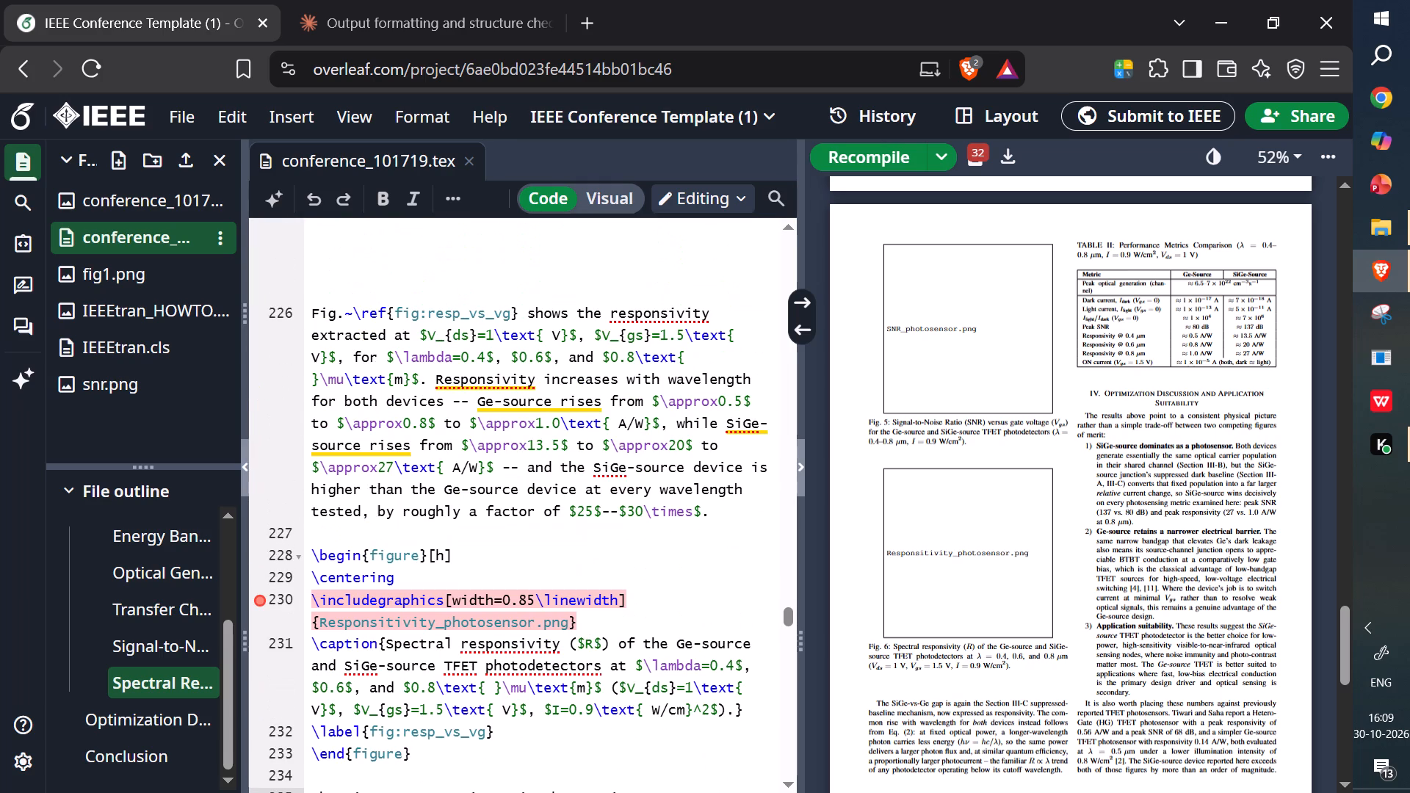
left_click(478, 573)
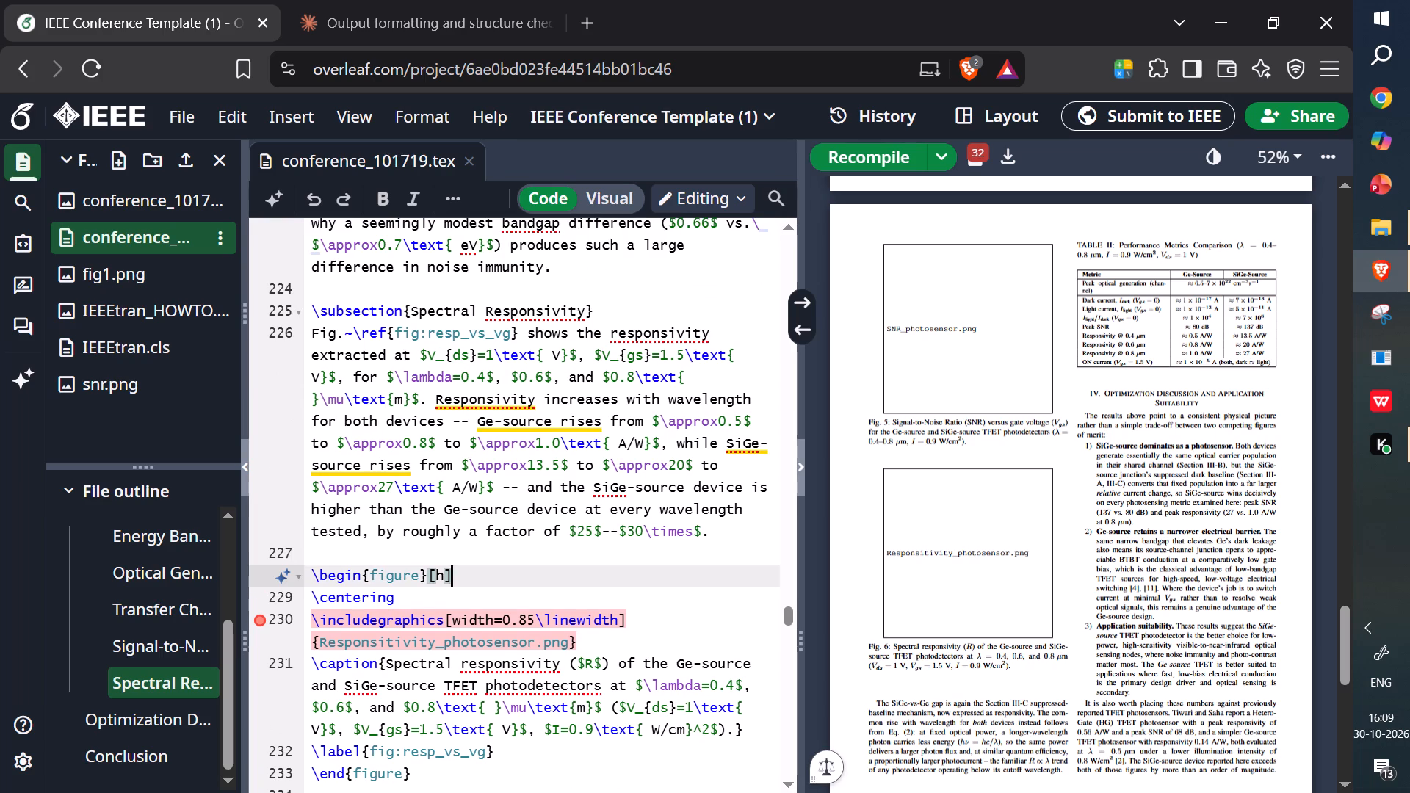
left_click(532, 643)
key("Right")
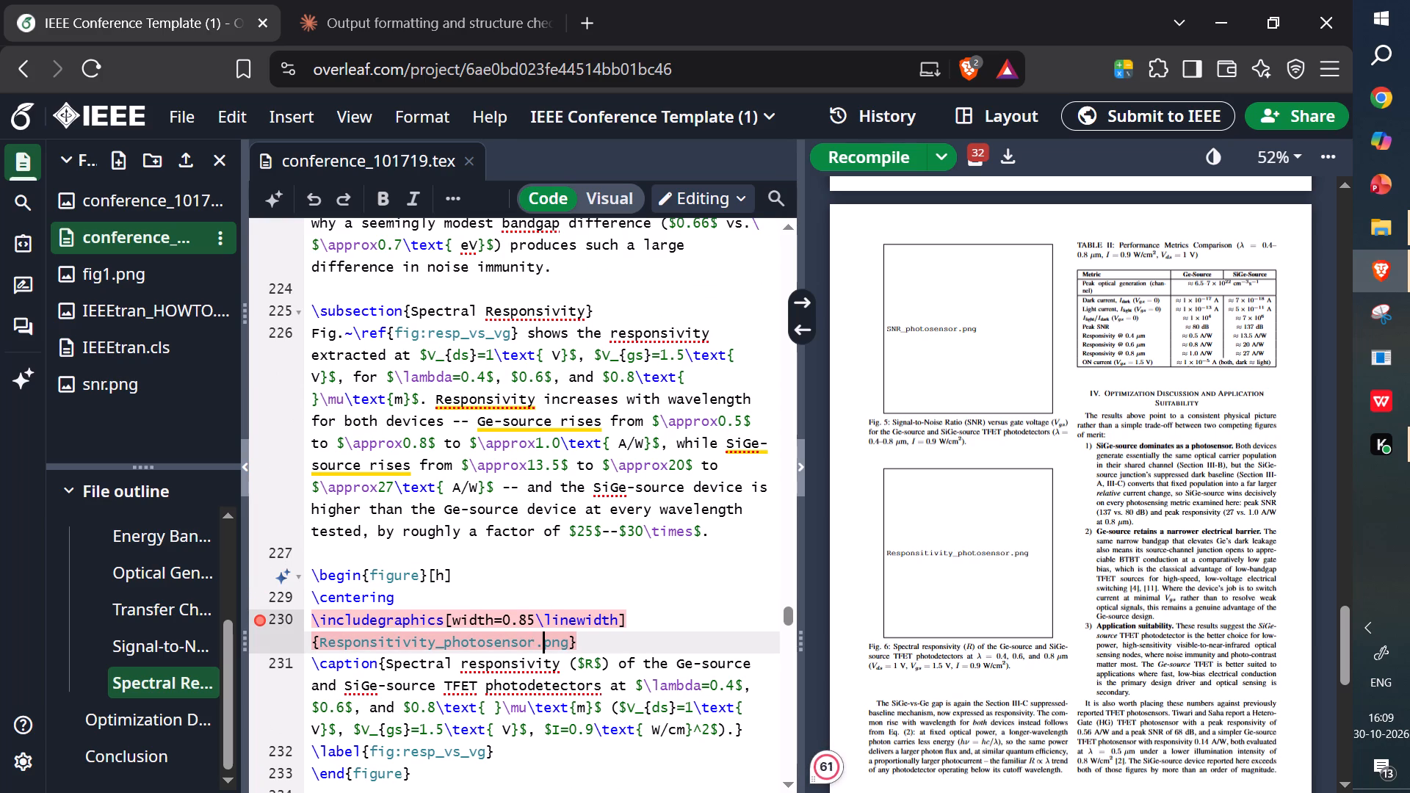
key("Left")
key("BackSpace")
key("BackSpace")
key("BackSpace")
key("BackSpace")
key("BackSpace")
key("BackSpace")
key("BackSpace")
key("BackSpace")
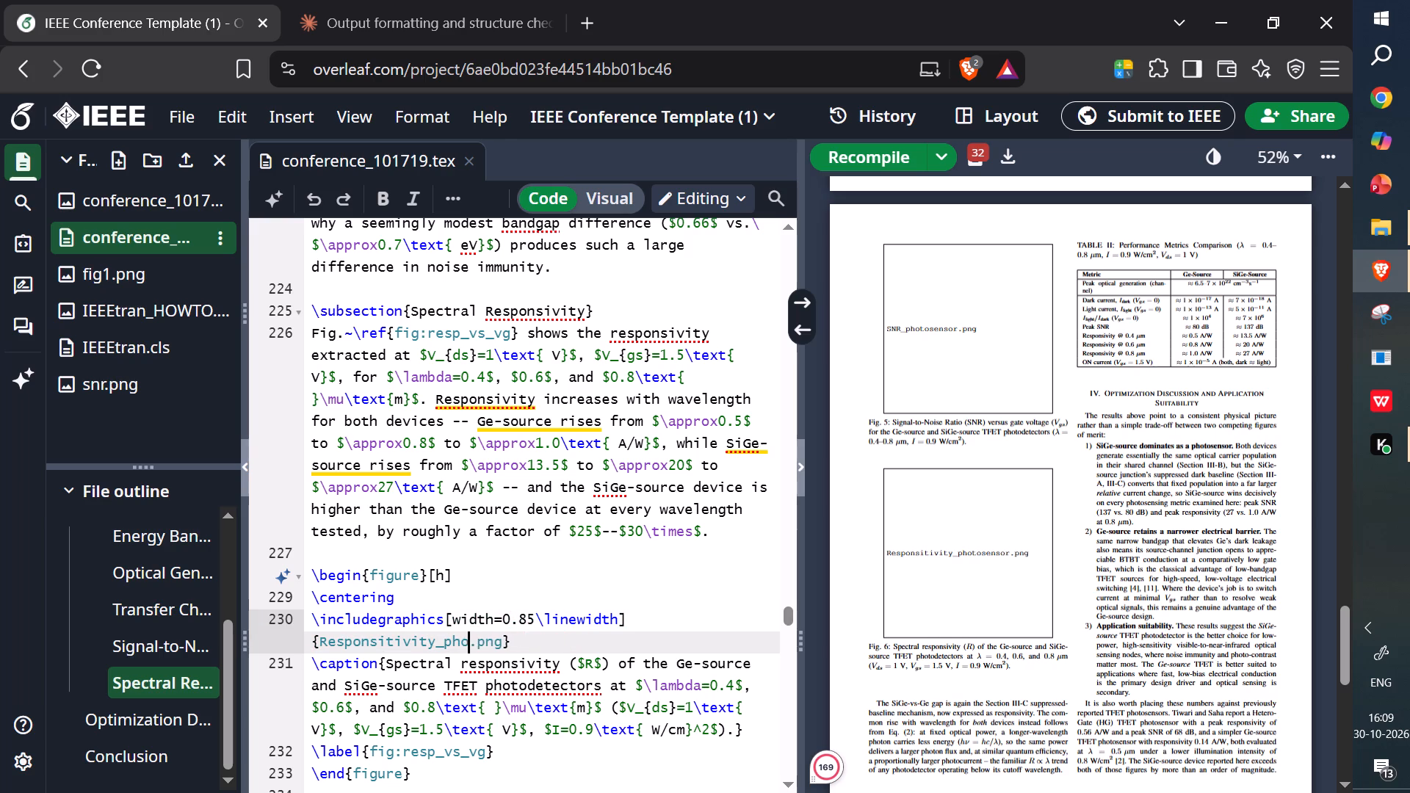
key("BackSpace")
key("BackSpace")
key("BackSpace")
key("BackSpace")
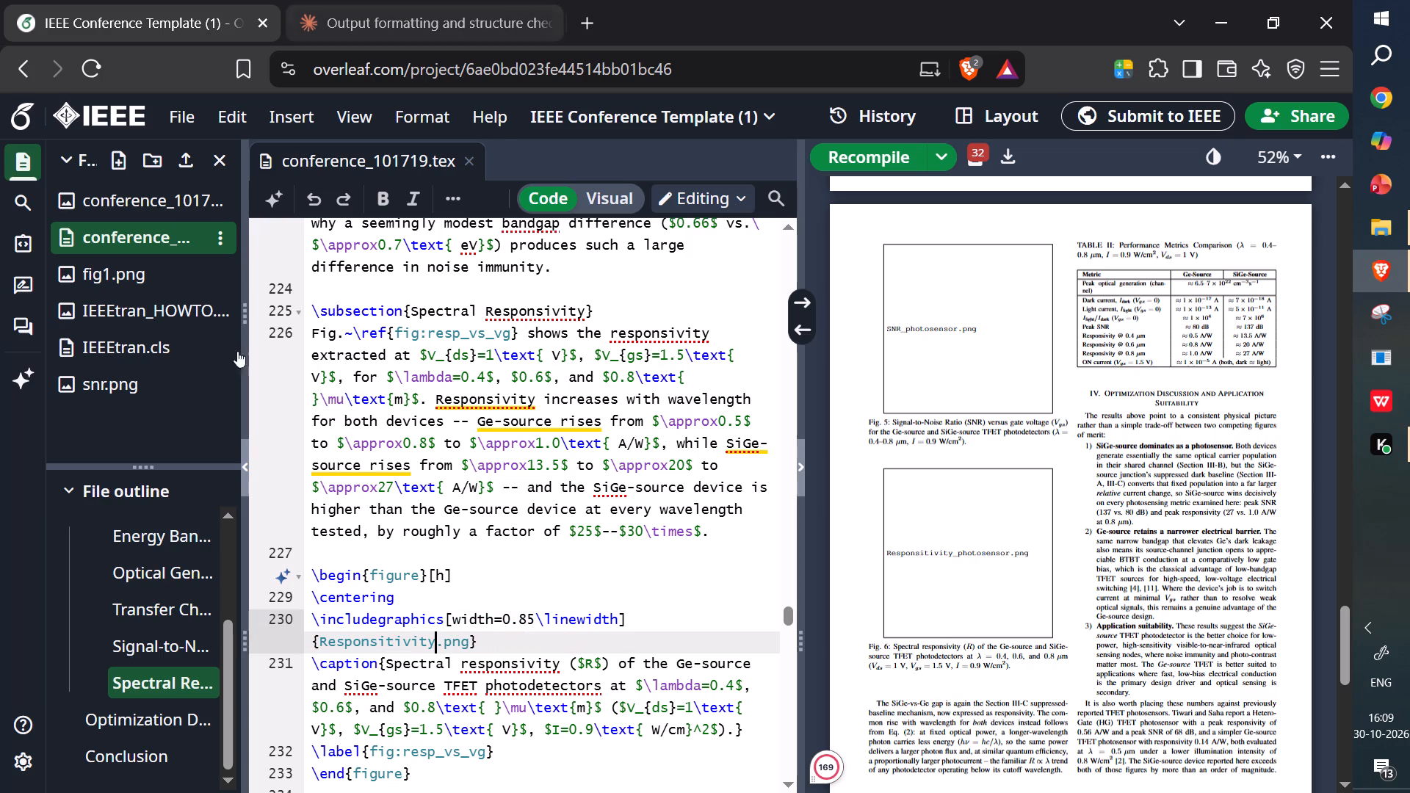
Start a figure upload from the computer with responsivity_recolored.png from the n folder inside results for paper's Responsitivity folder.
left_click(453, 183)
left_click(453, 187)
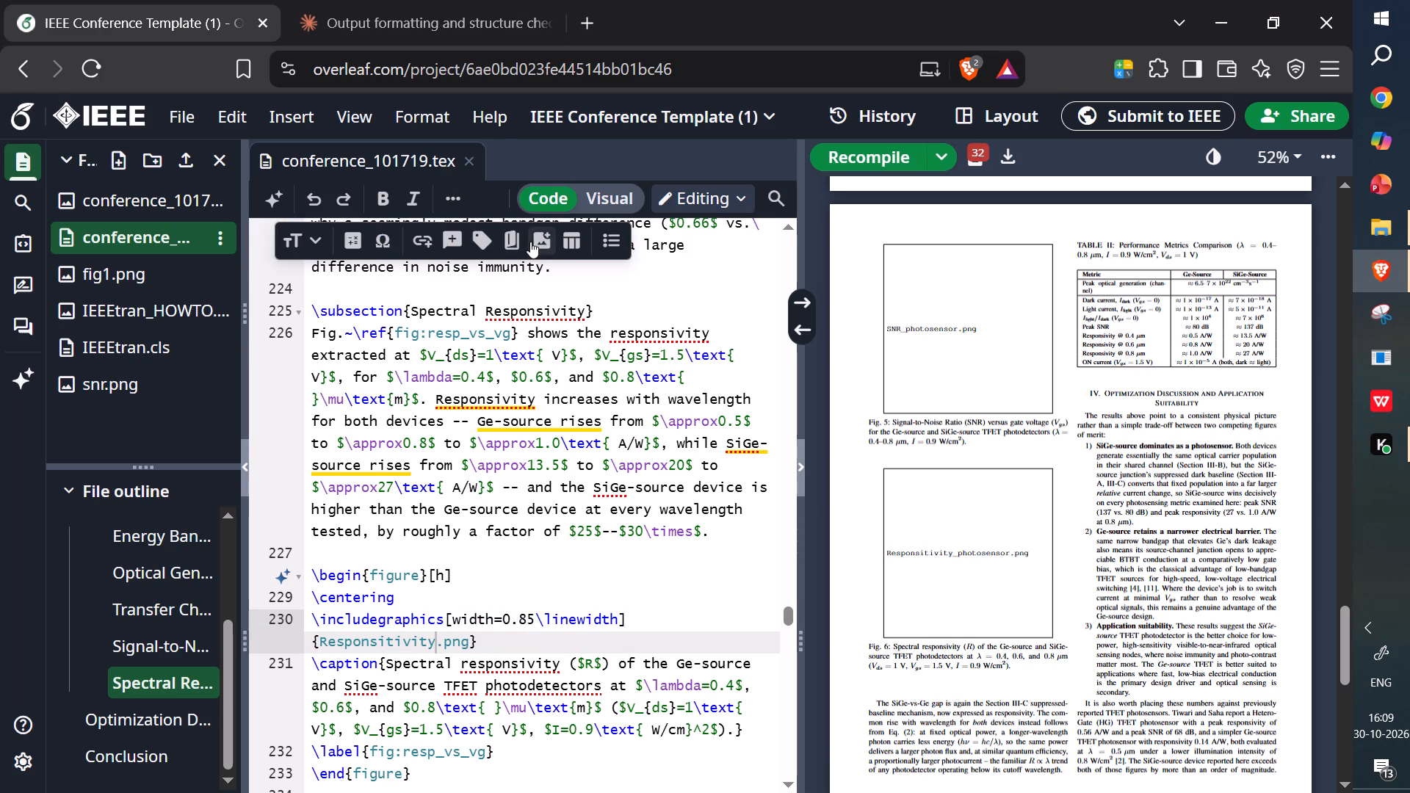
left_click(541, 244)
left_click(519, 311)
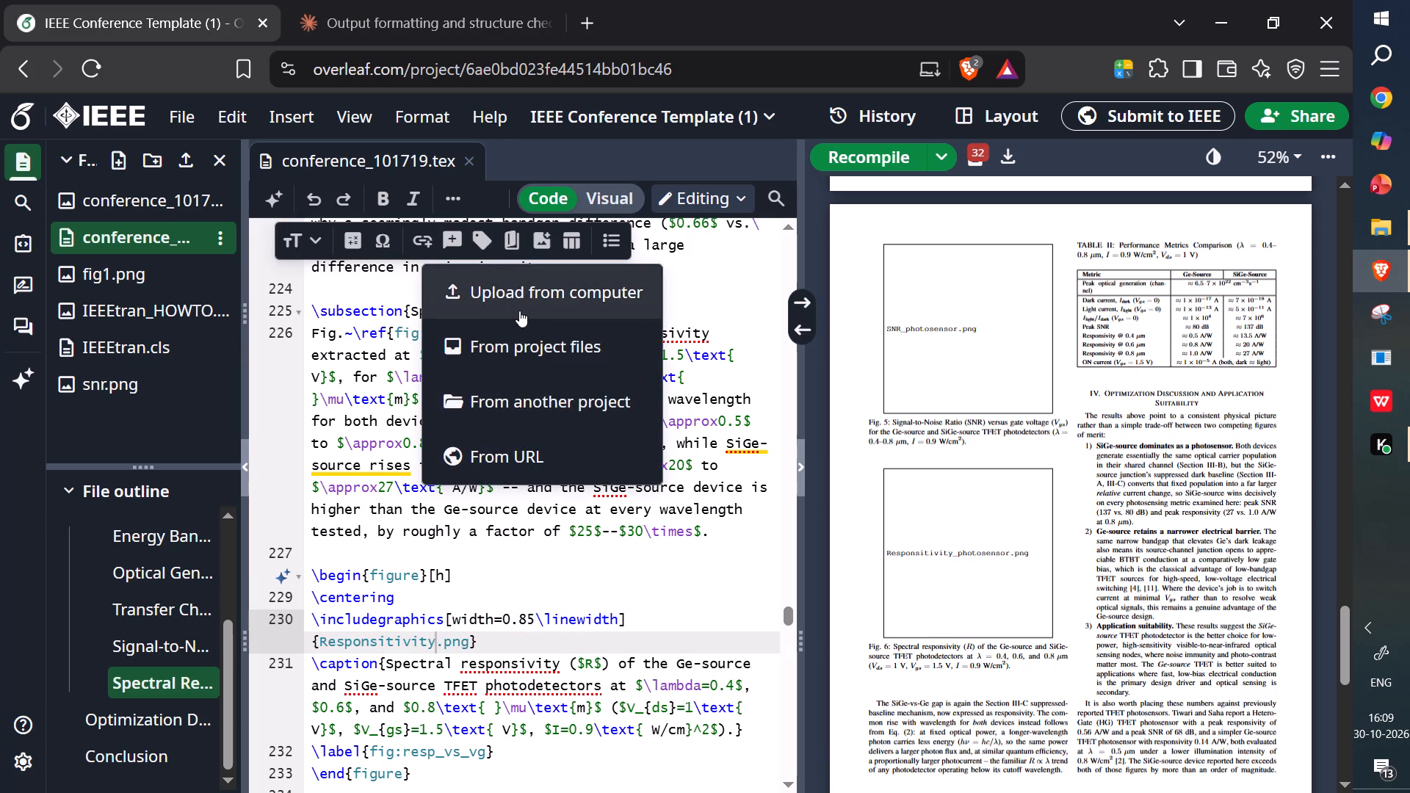
left_click(652, 294)
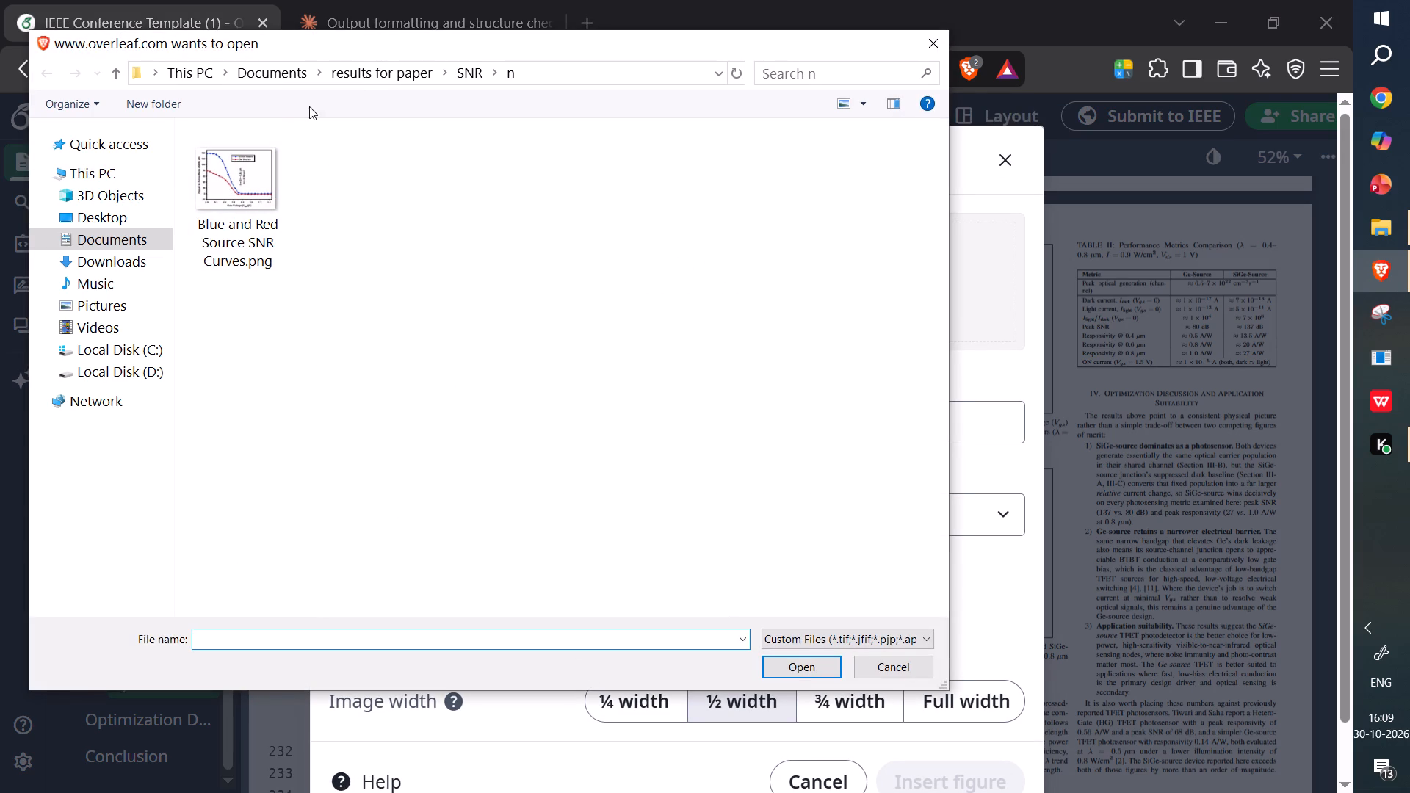
left_click(375, 76)
double_click(293, 243)
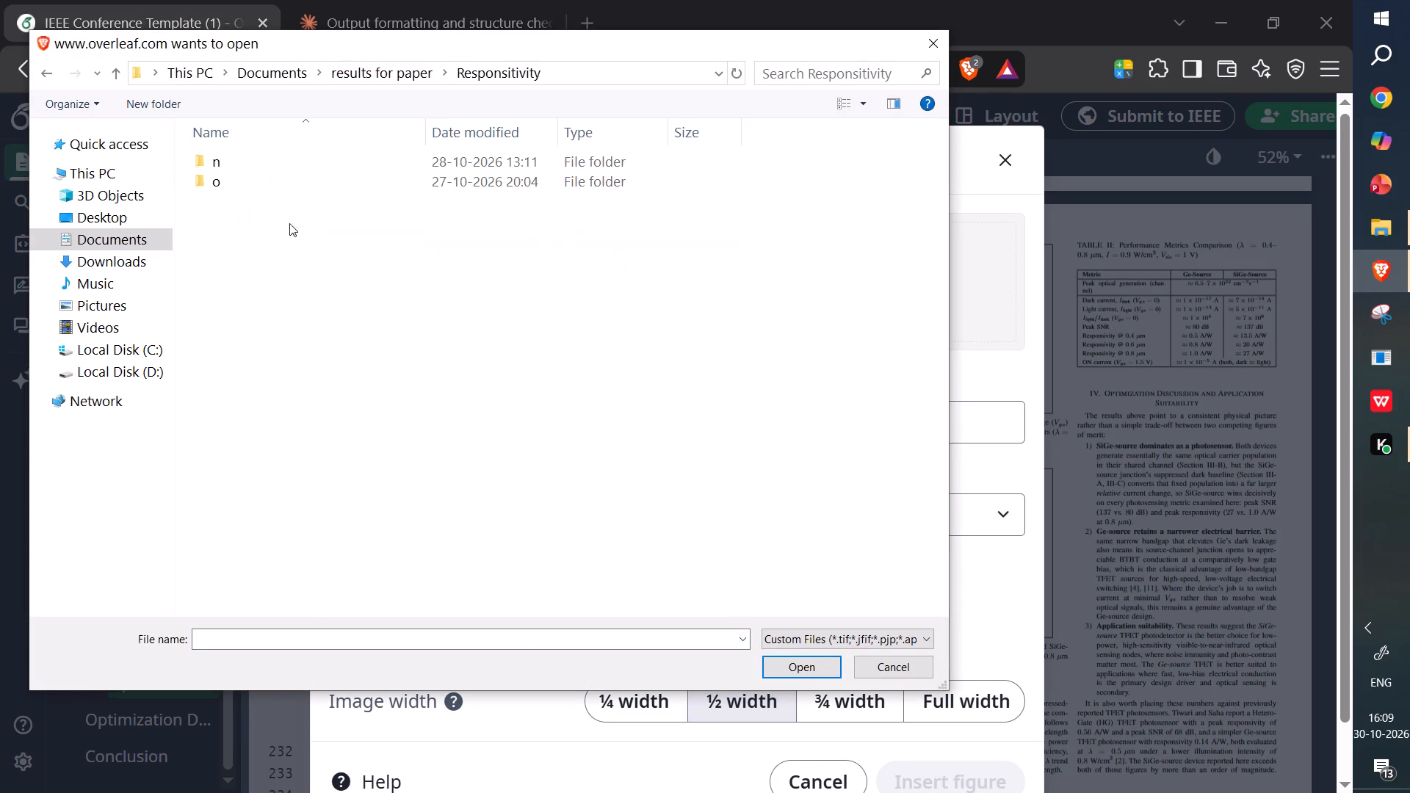
double_click(286, 169)
left_click(249, 207)
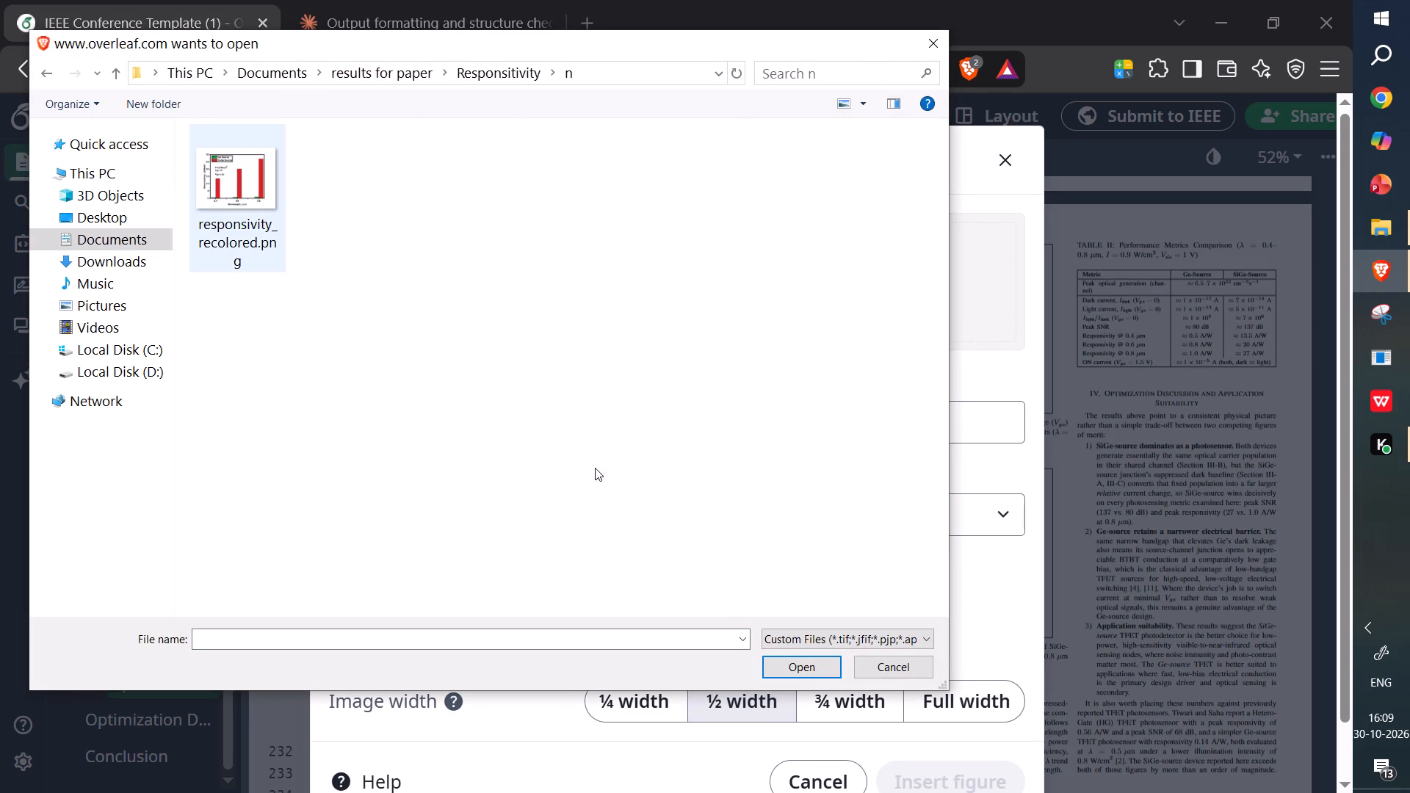
left_click(803, 658)
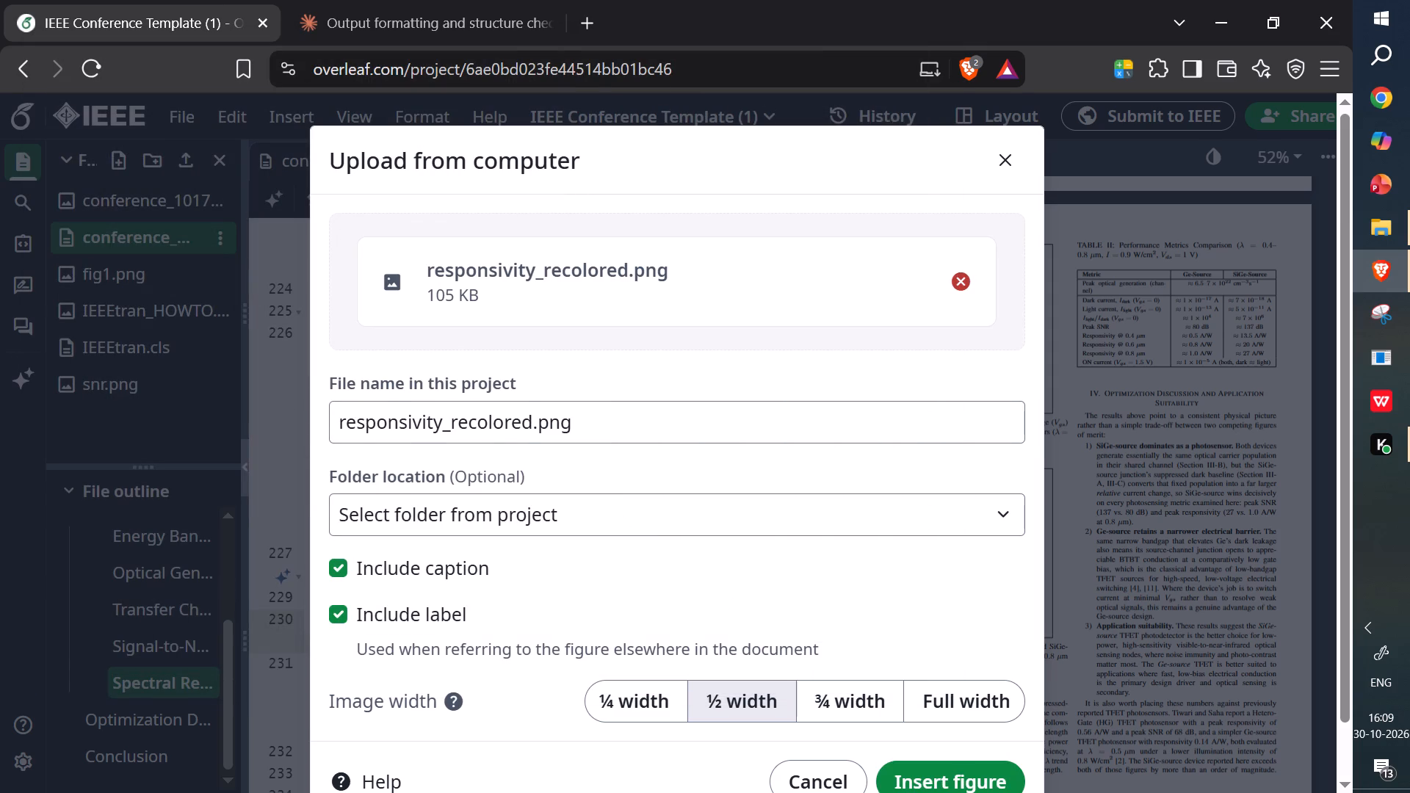
Name the uploaded image Responsitivity.png in the project and insert it as a half-width figure with caption and label.
left_click(535, 421)
key("BackSpace")
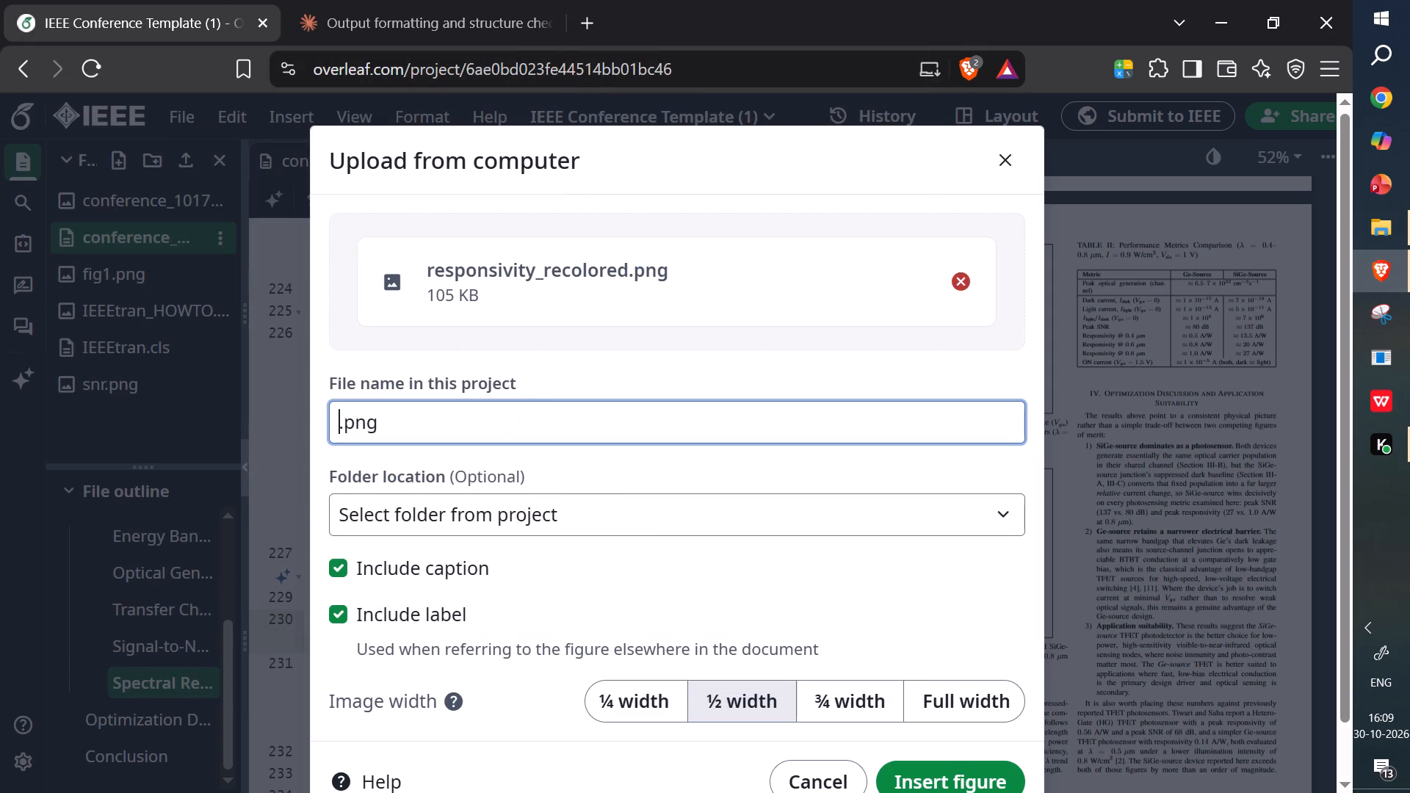
type("Responsi")
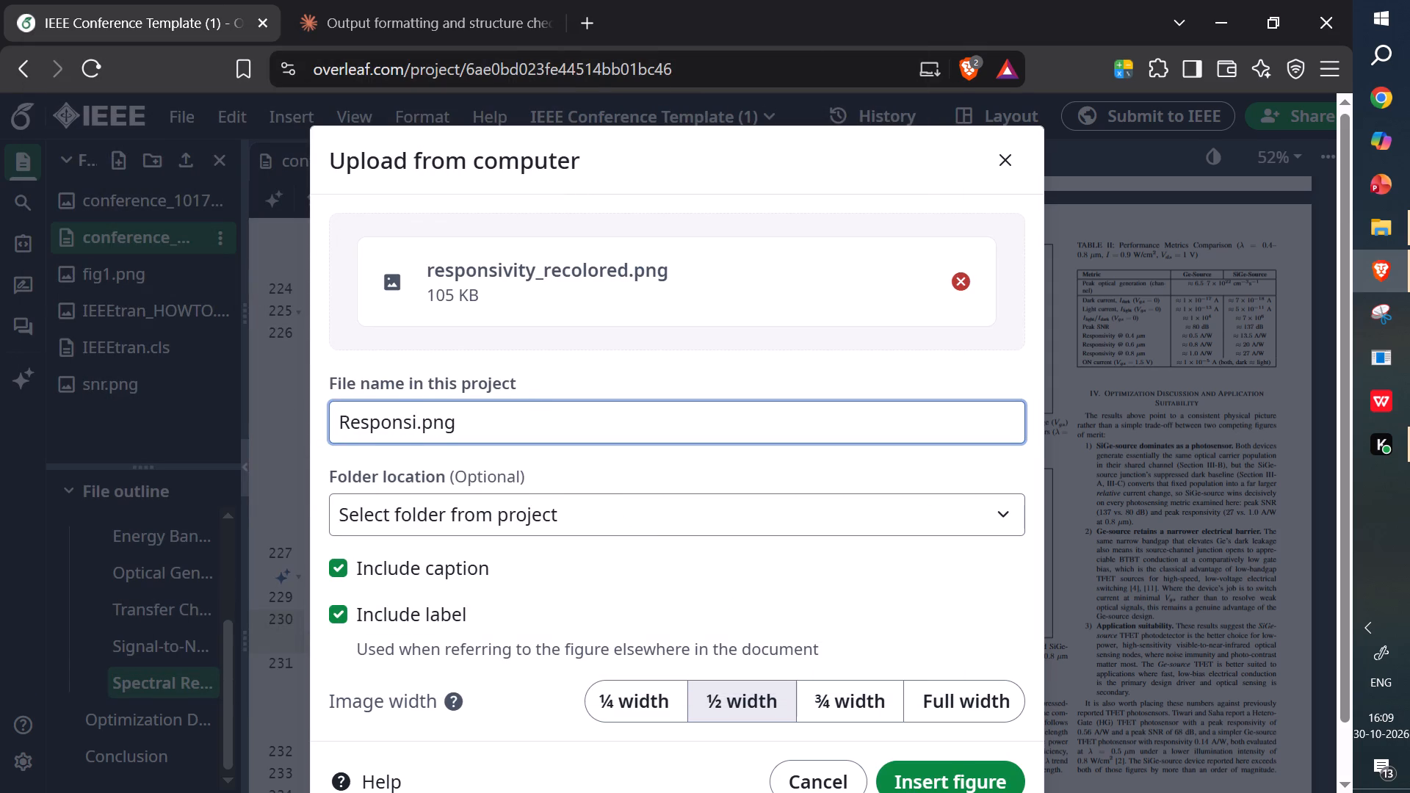
type("tiv")
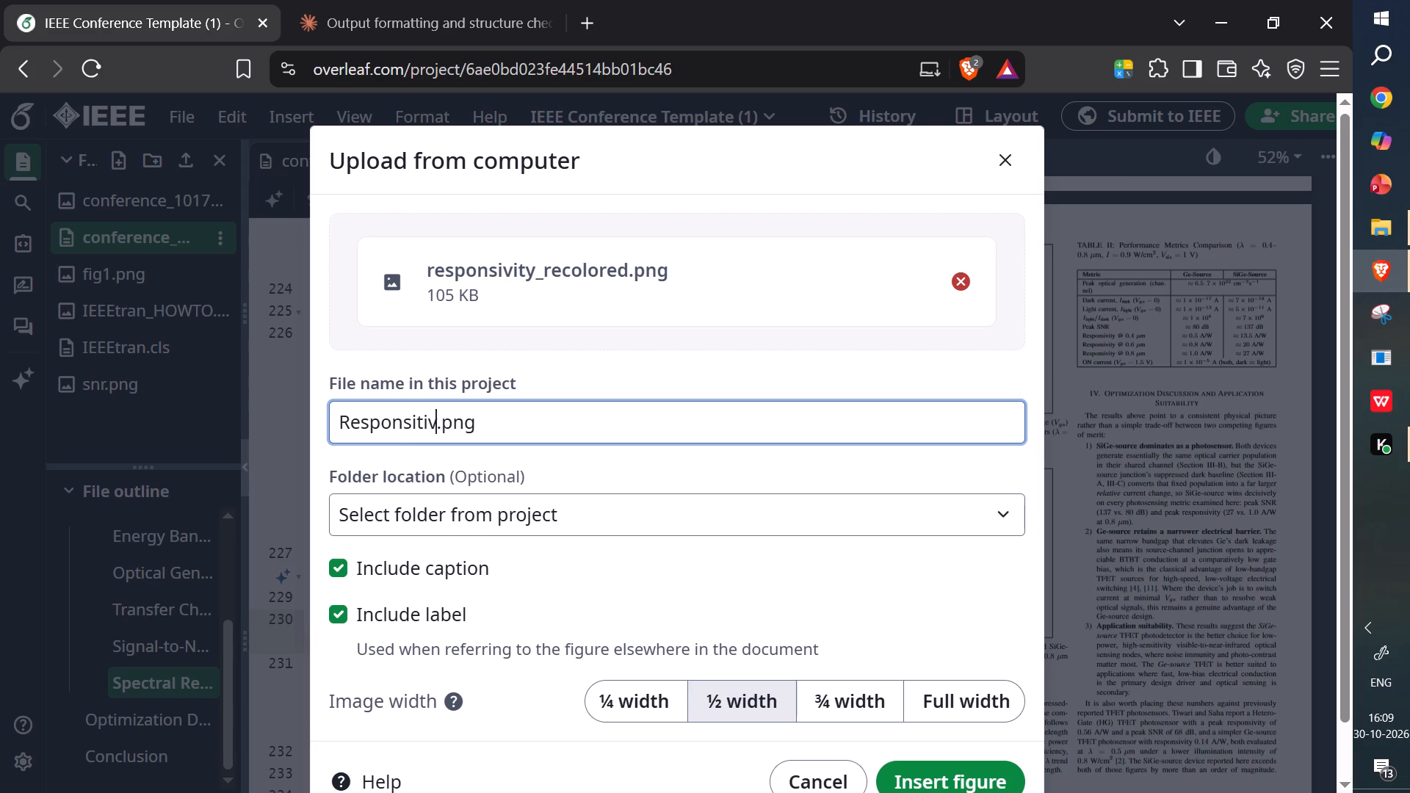
type("ity")
left_click(952, 781)
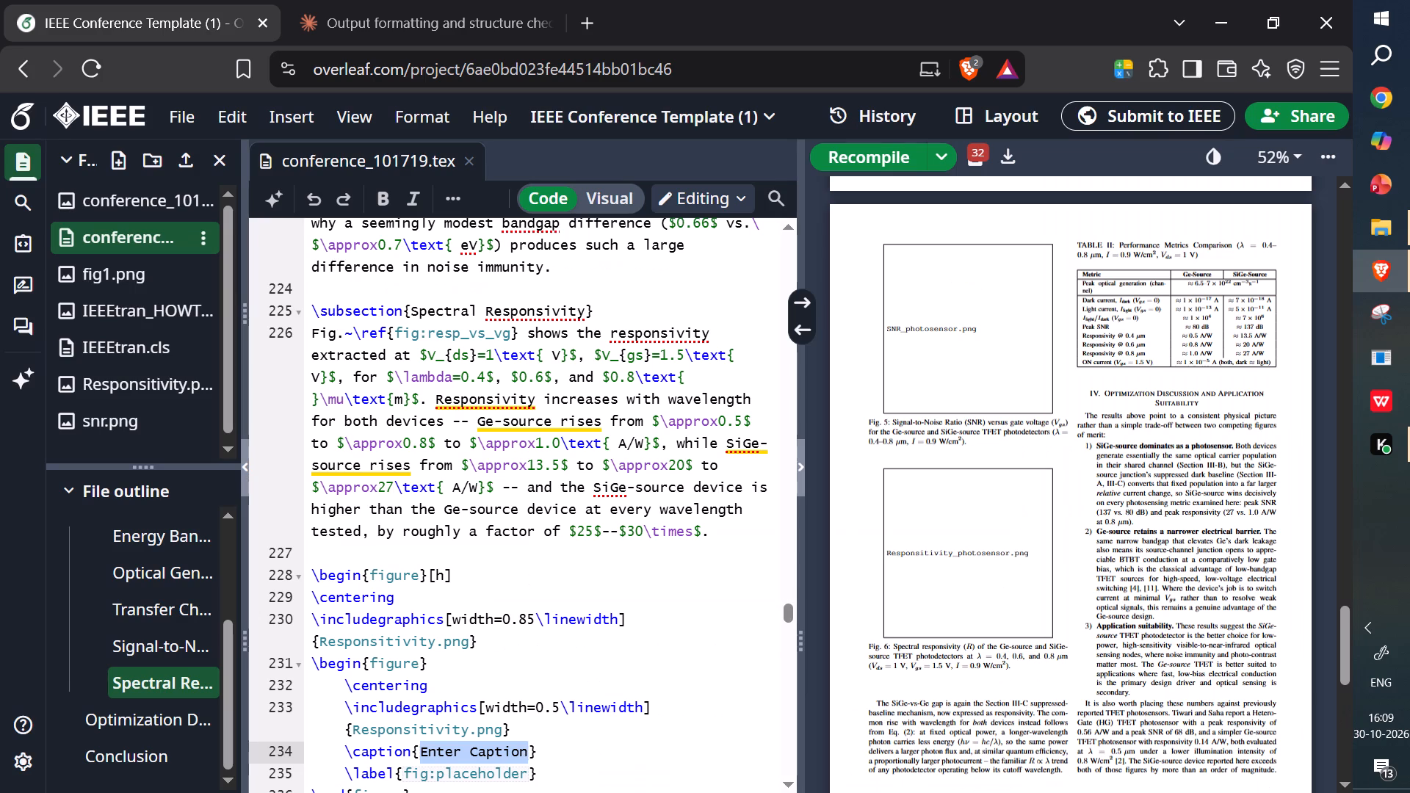
Recompile the paper and check how the uploaded responsivity plot is placed on the page.
scroll(599, 623, "down", 2)
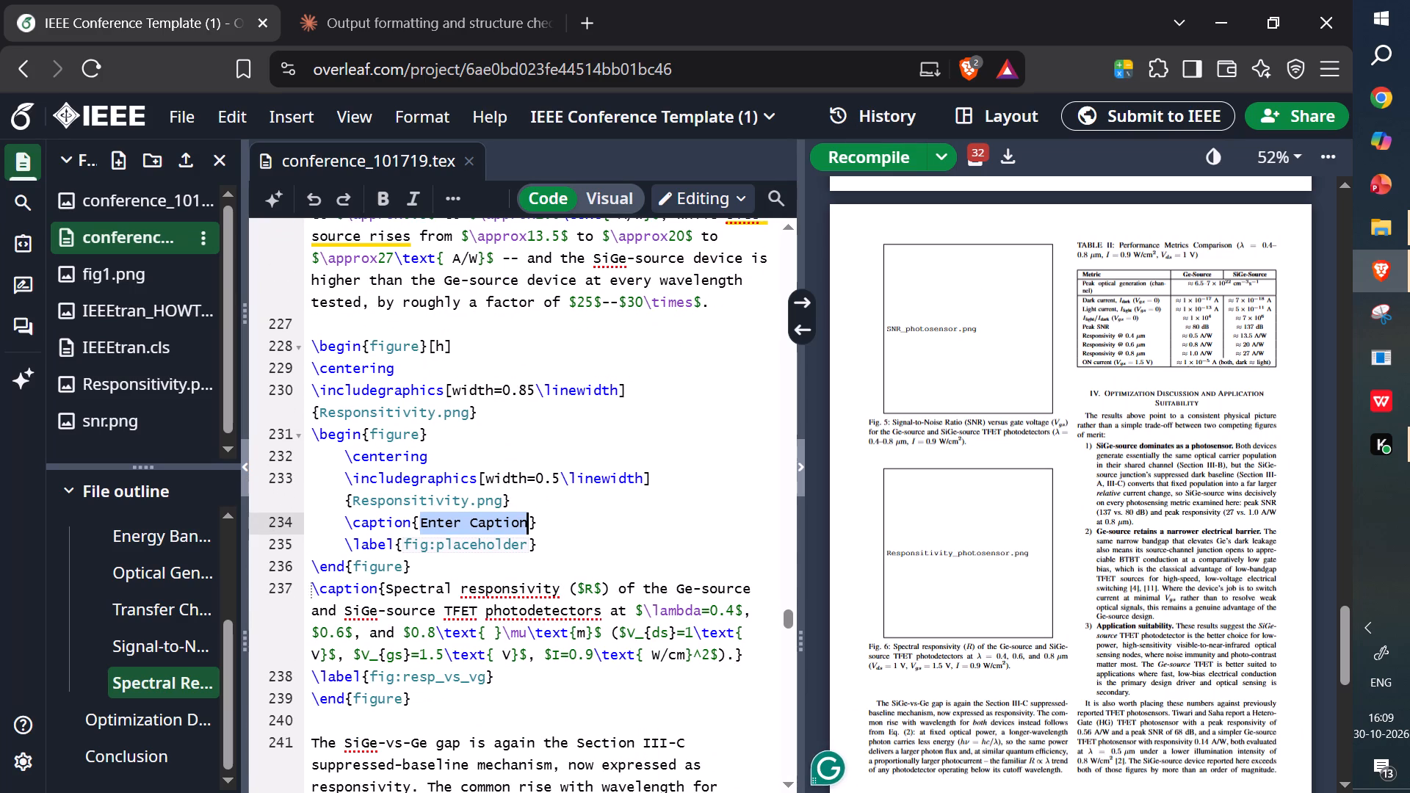
left_click(847, 165)
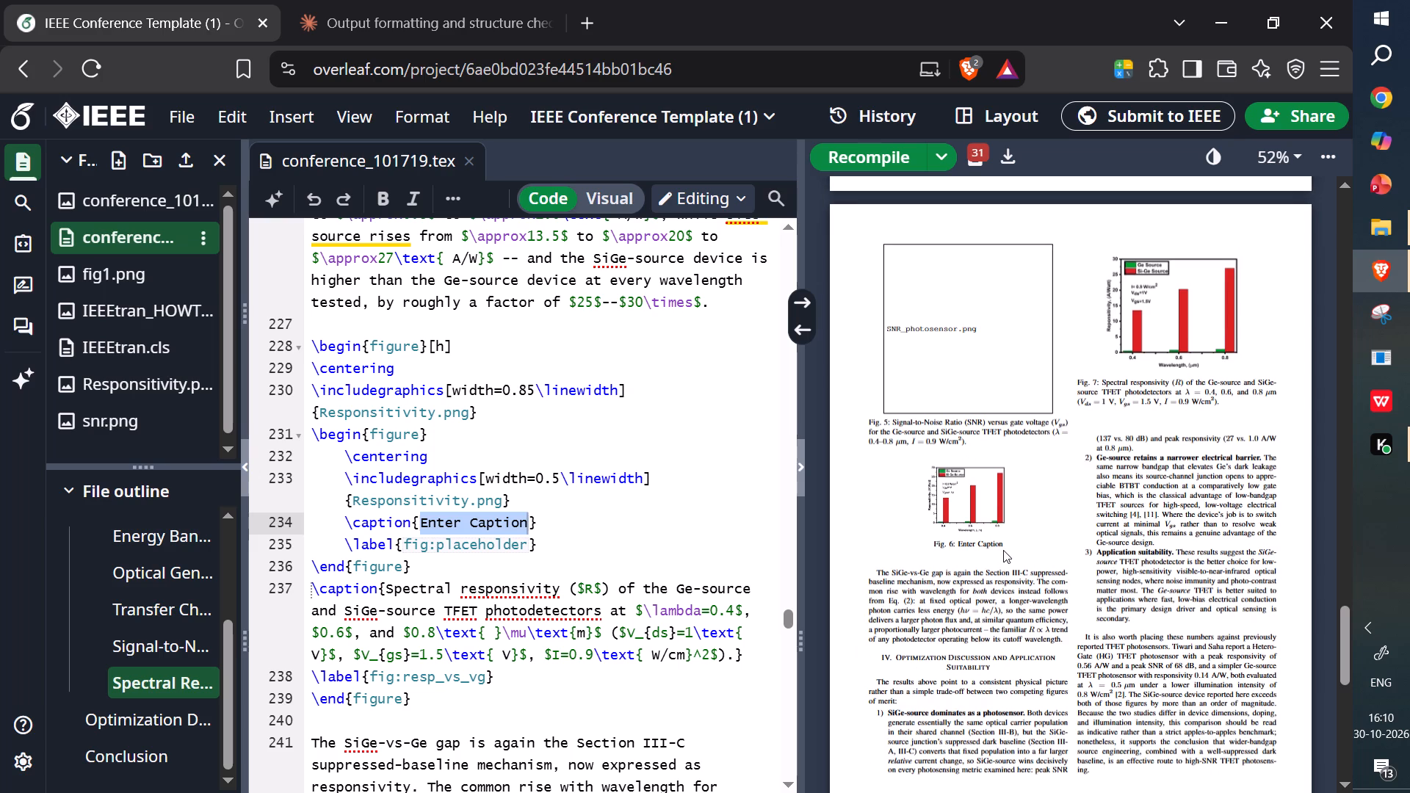
left_click(957, 517)
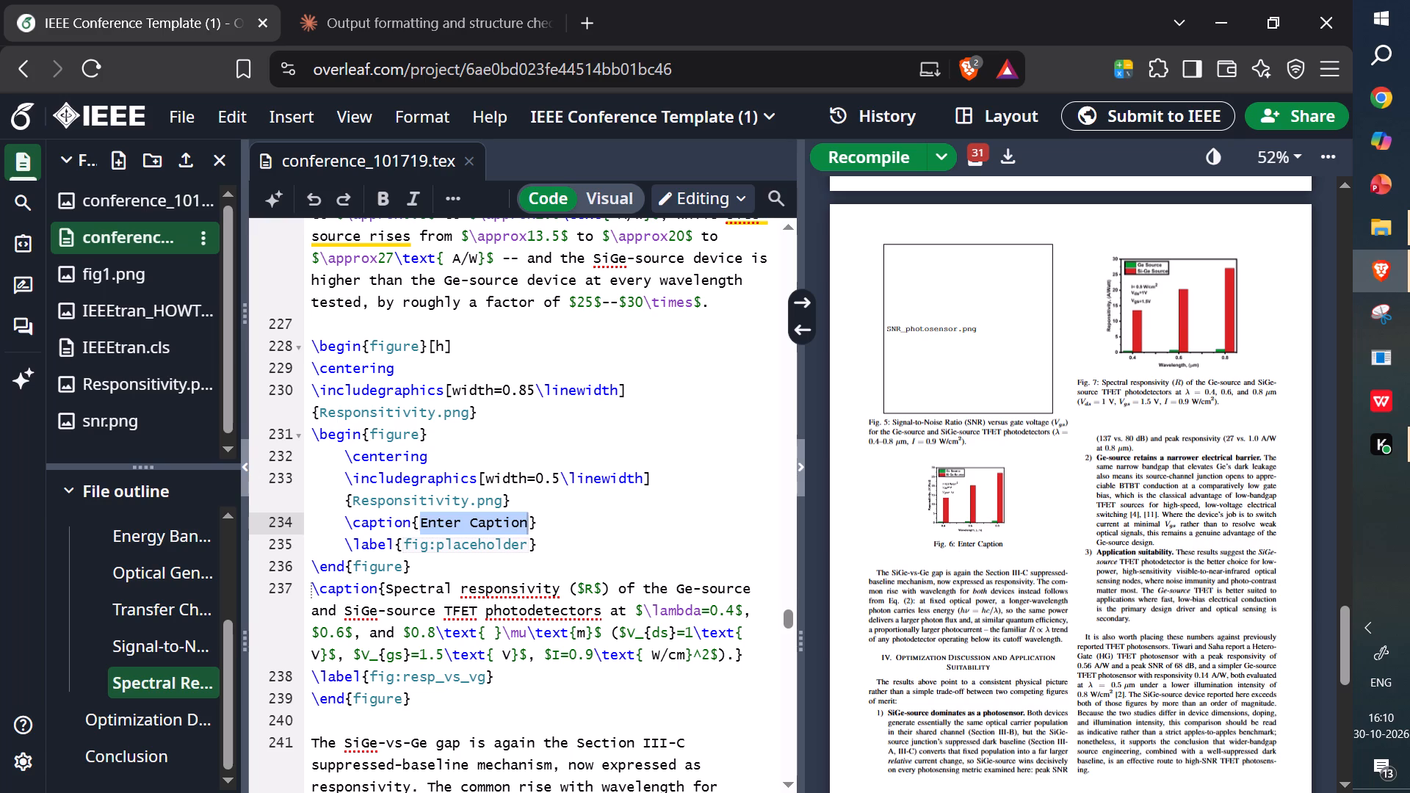
Delete the "Enter Caption" caption line from the inserted half-width Responsitivity.png figure and recompile the paper.
left_click(554, 524)
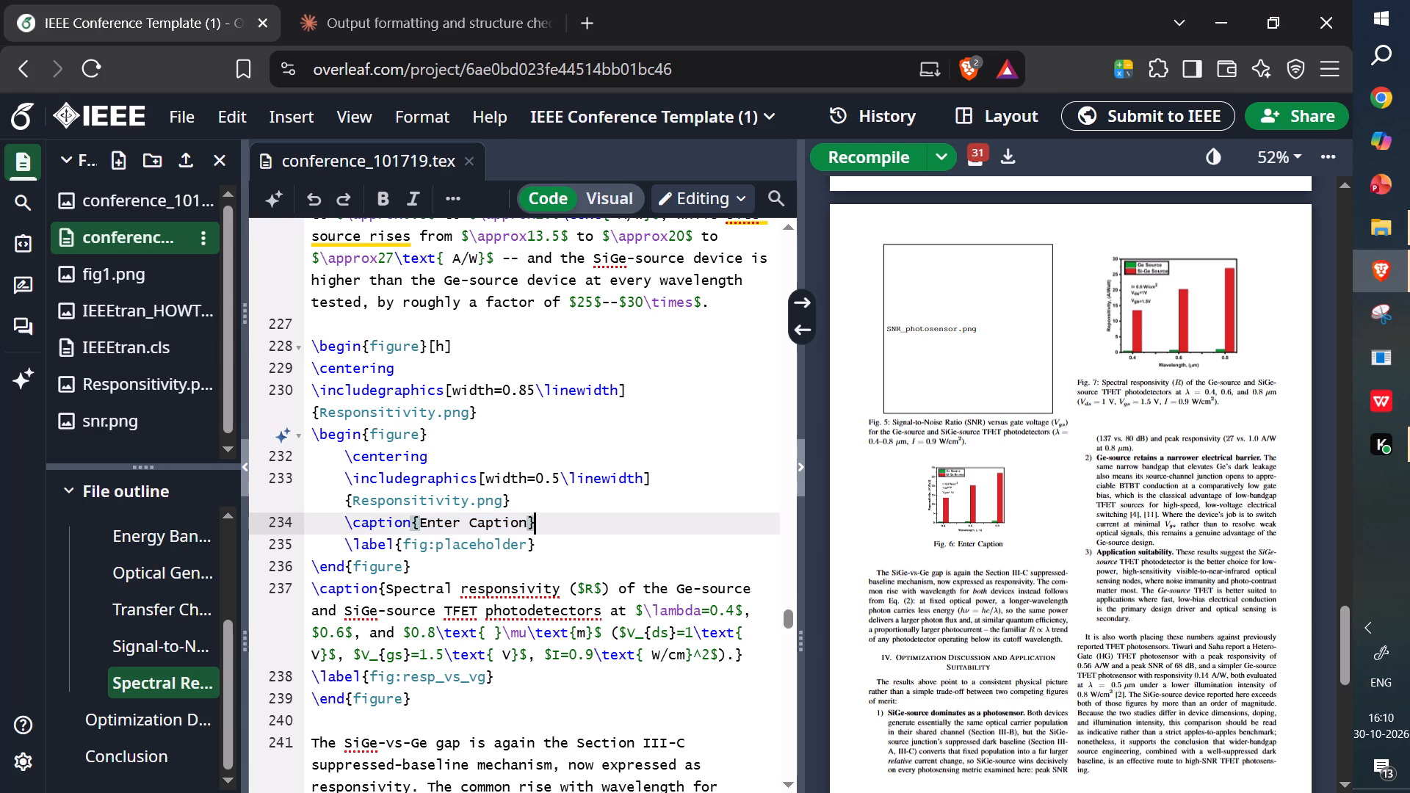
double_click(554, 521)
double_click(554, 521)
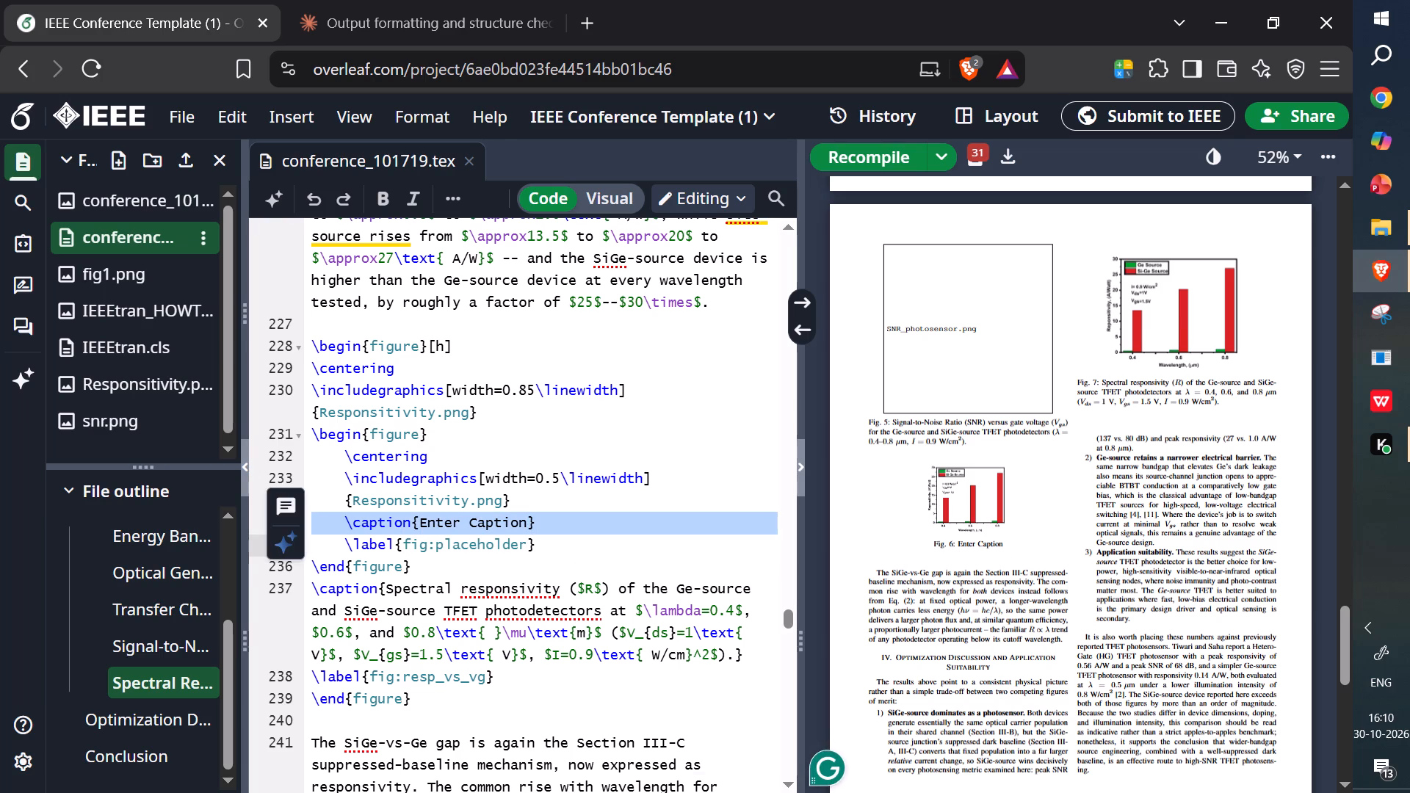
key("BackSpace")
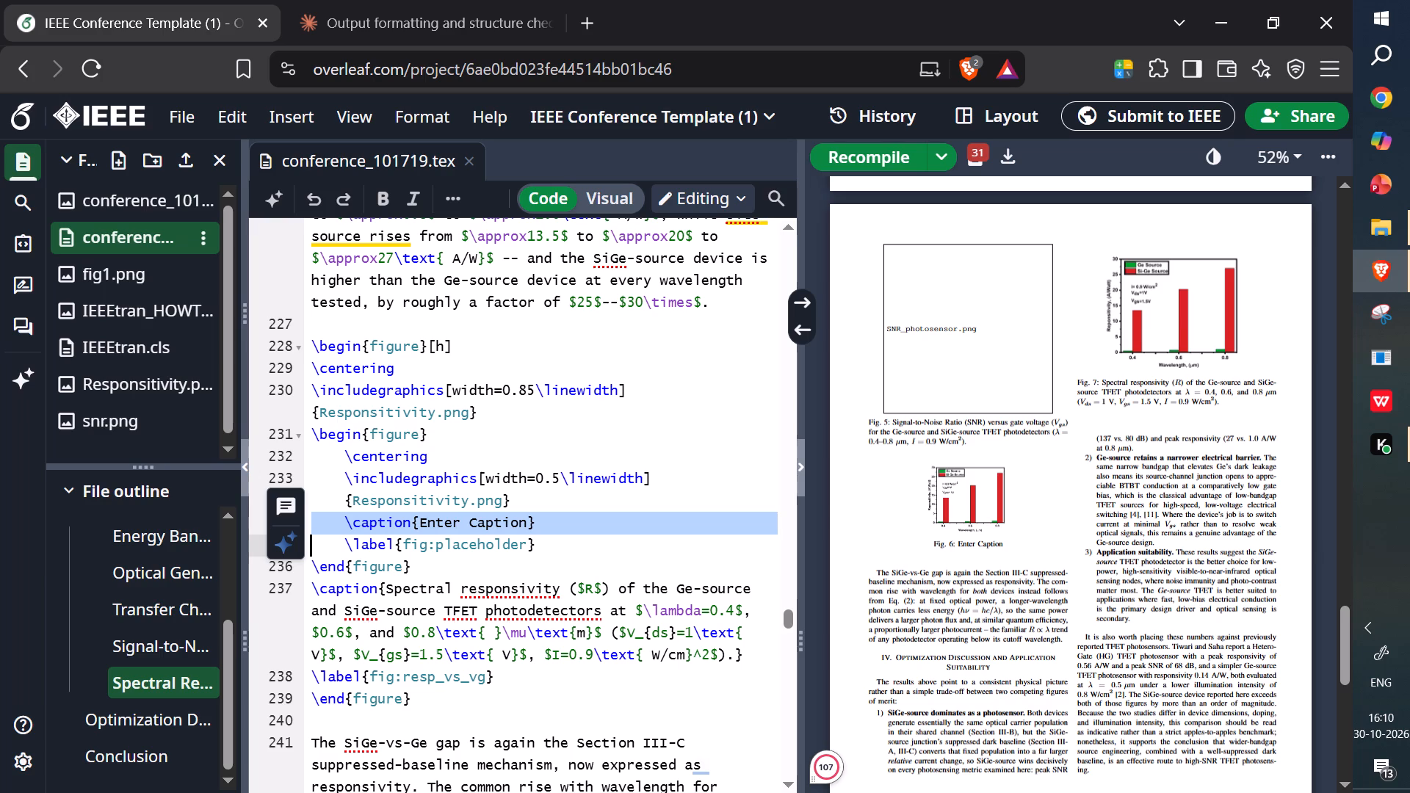
left_click(847, 149)
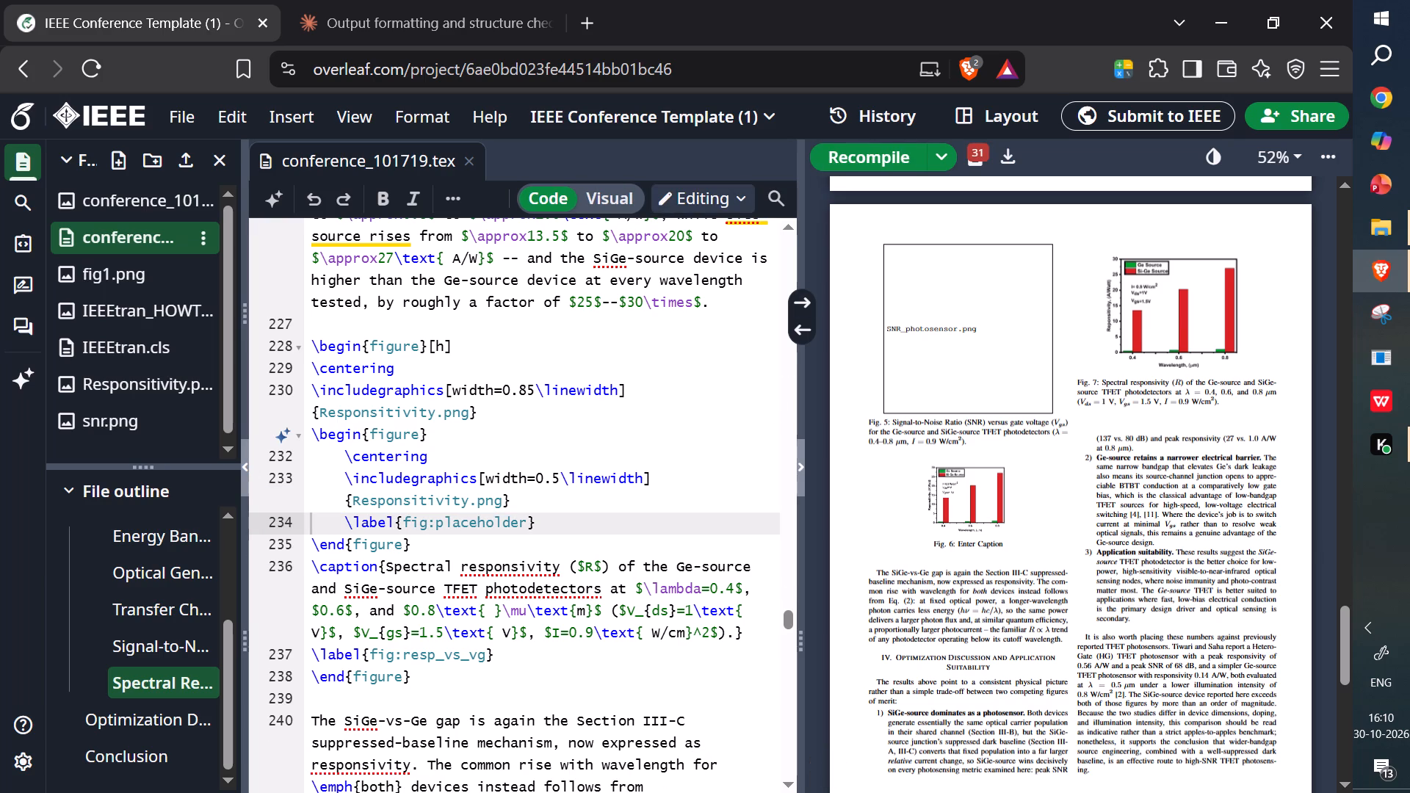
scroll(1329, 606, "down", 5)
scroll(1051, 584, "up", 2)
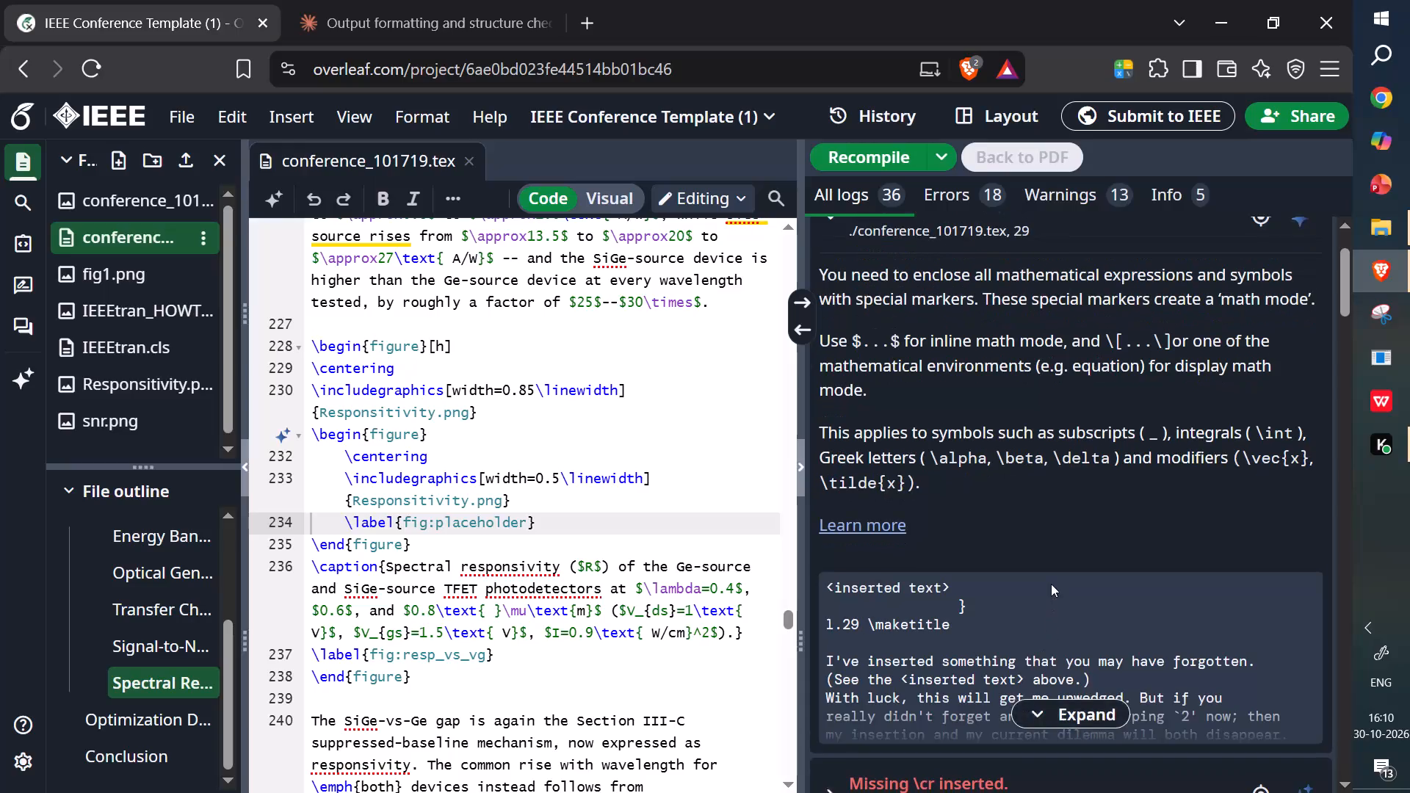
scroll(1051, 584, "up", 5)
scroll(1051, 584, "down", 7)
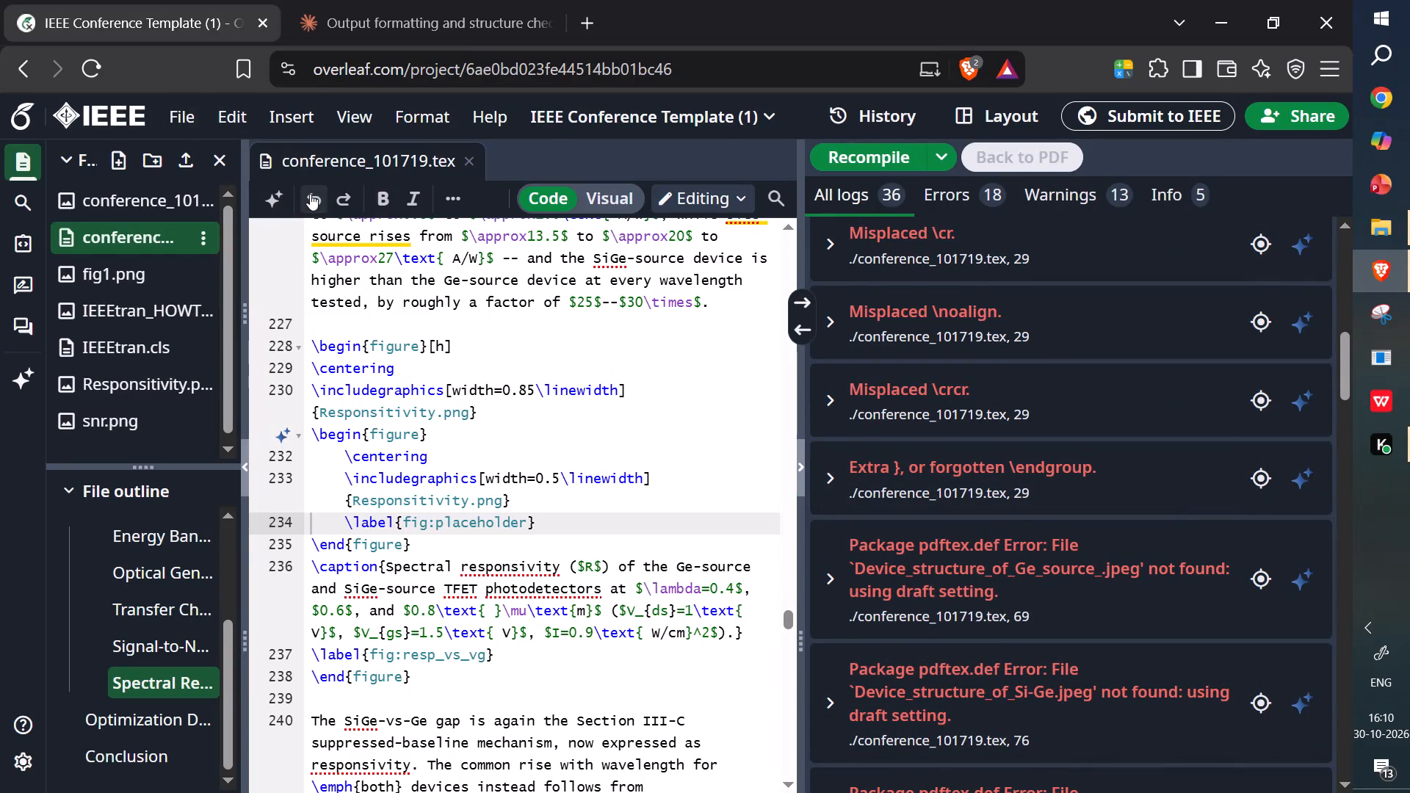
Undo the deletion of the "Enter Caption" line in the half-width Responsitivity.png figure and recompile the paper.
left_click(310, 194)
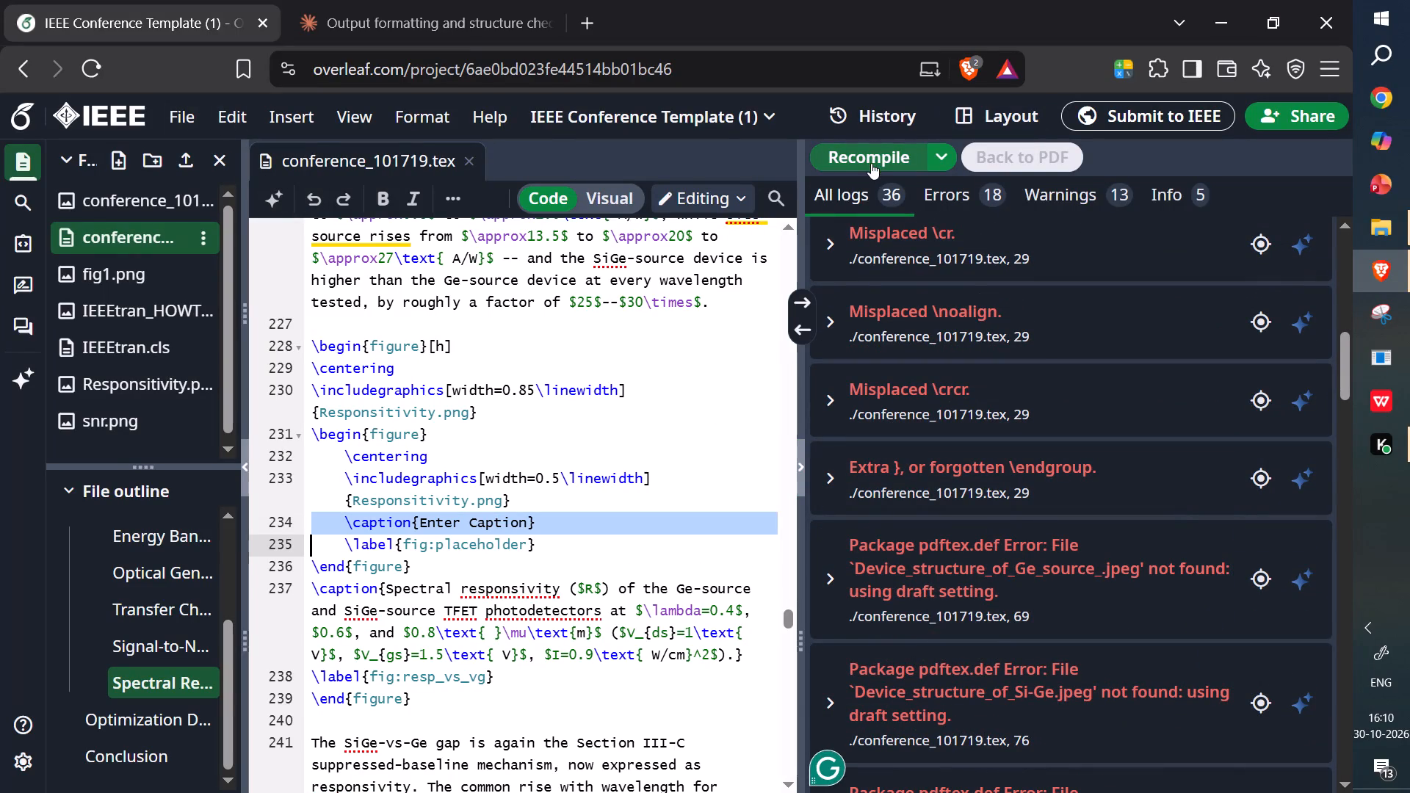
left_click(871, 163)
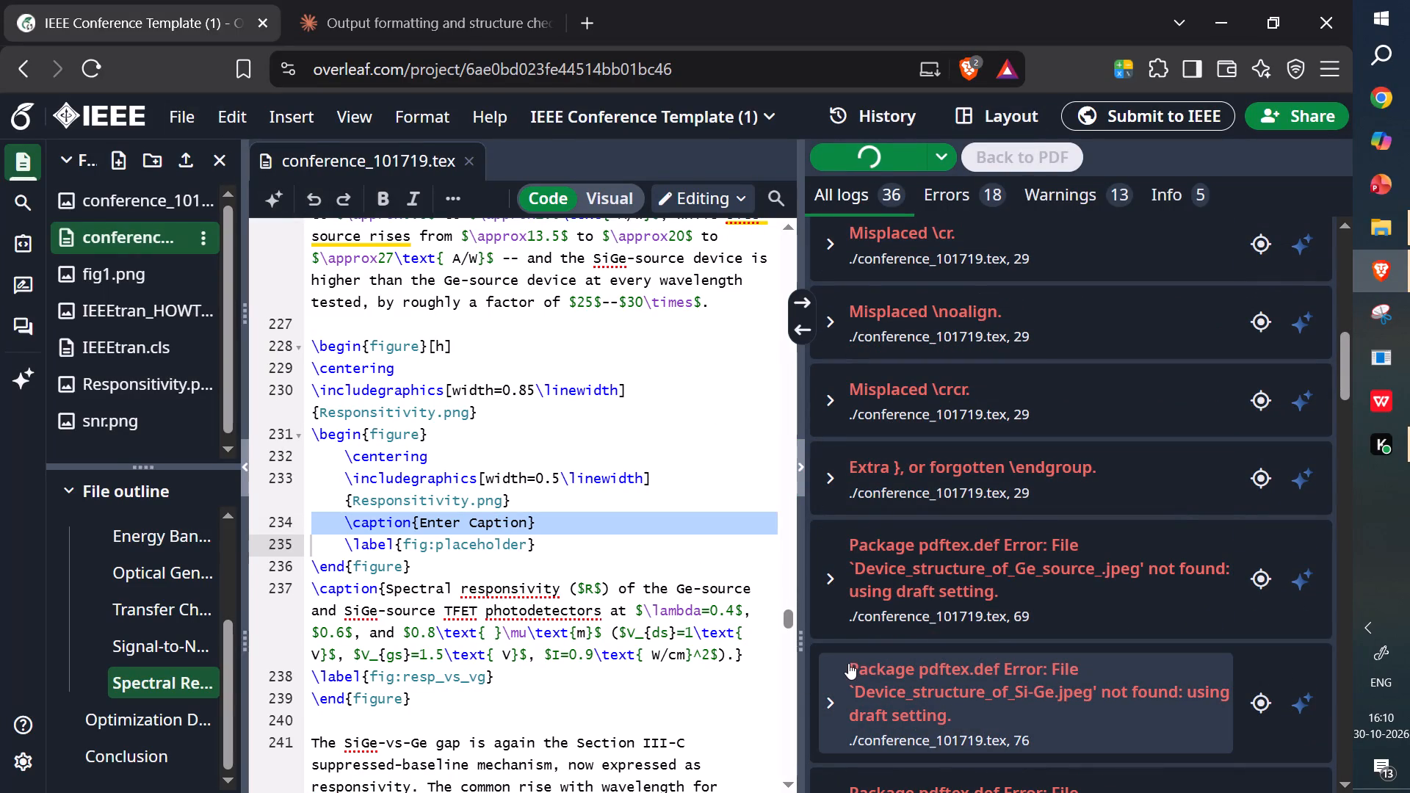
Examine the SNR and responsivity figures in the compiled pages and compare them with the Spectral Responsivity source code.
scroll(987, 410, "up", 2)
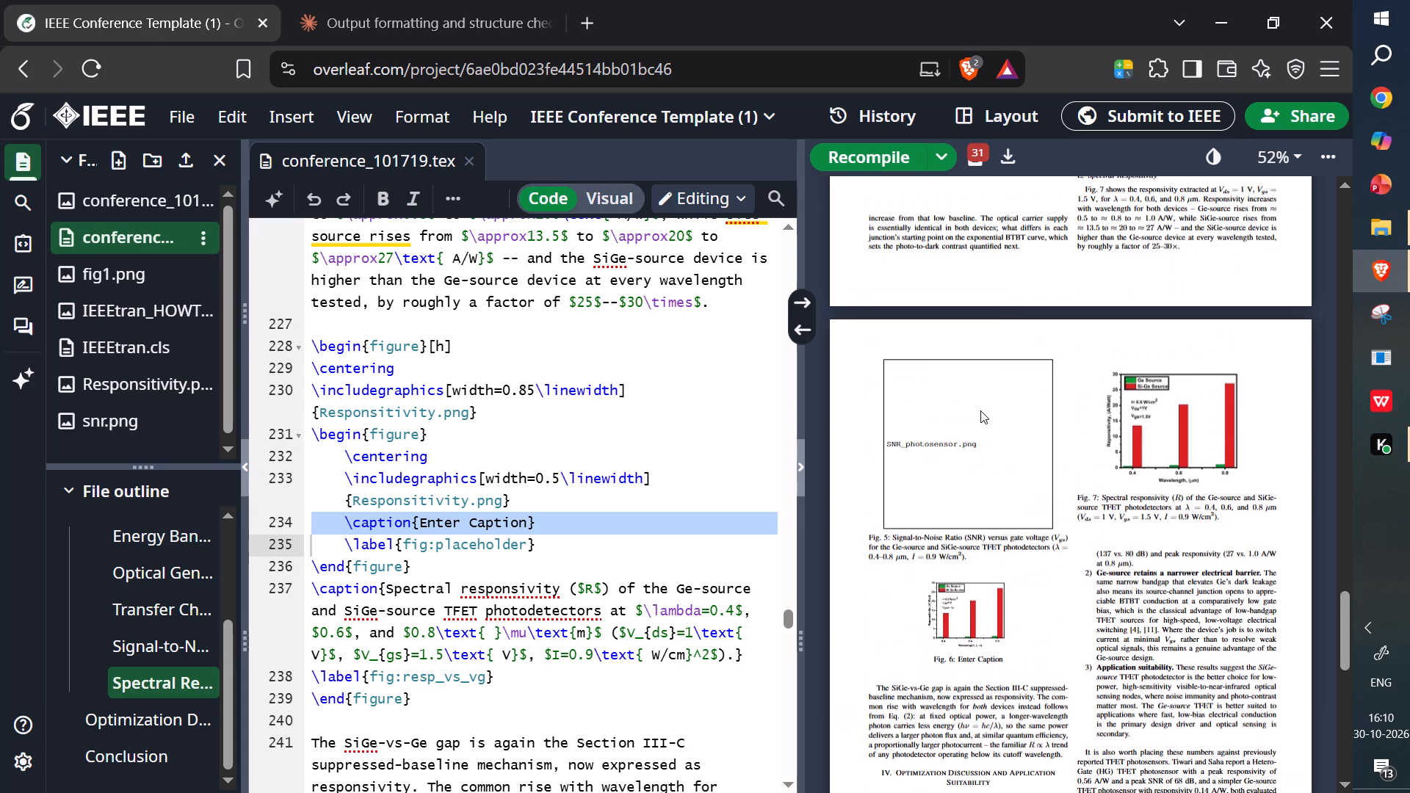
scroll(986, 434, "down", 2)
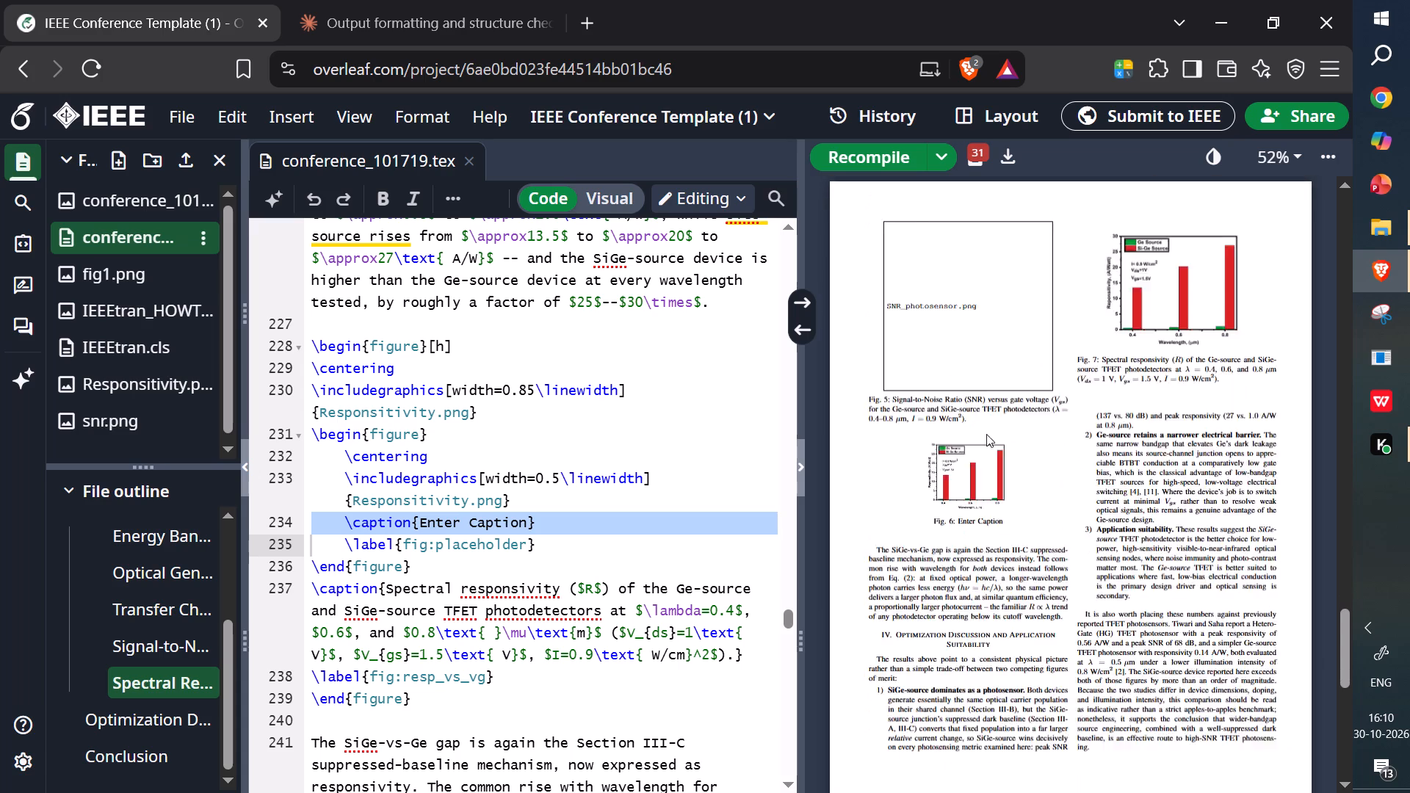
scroll(986, 434, "down", 8)
scroll(997, 534, "up", 6)
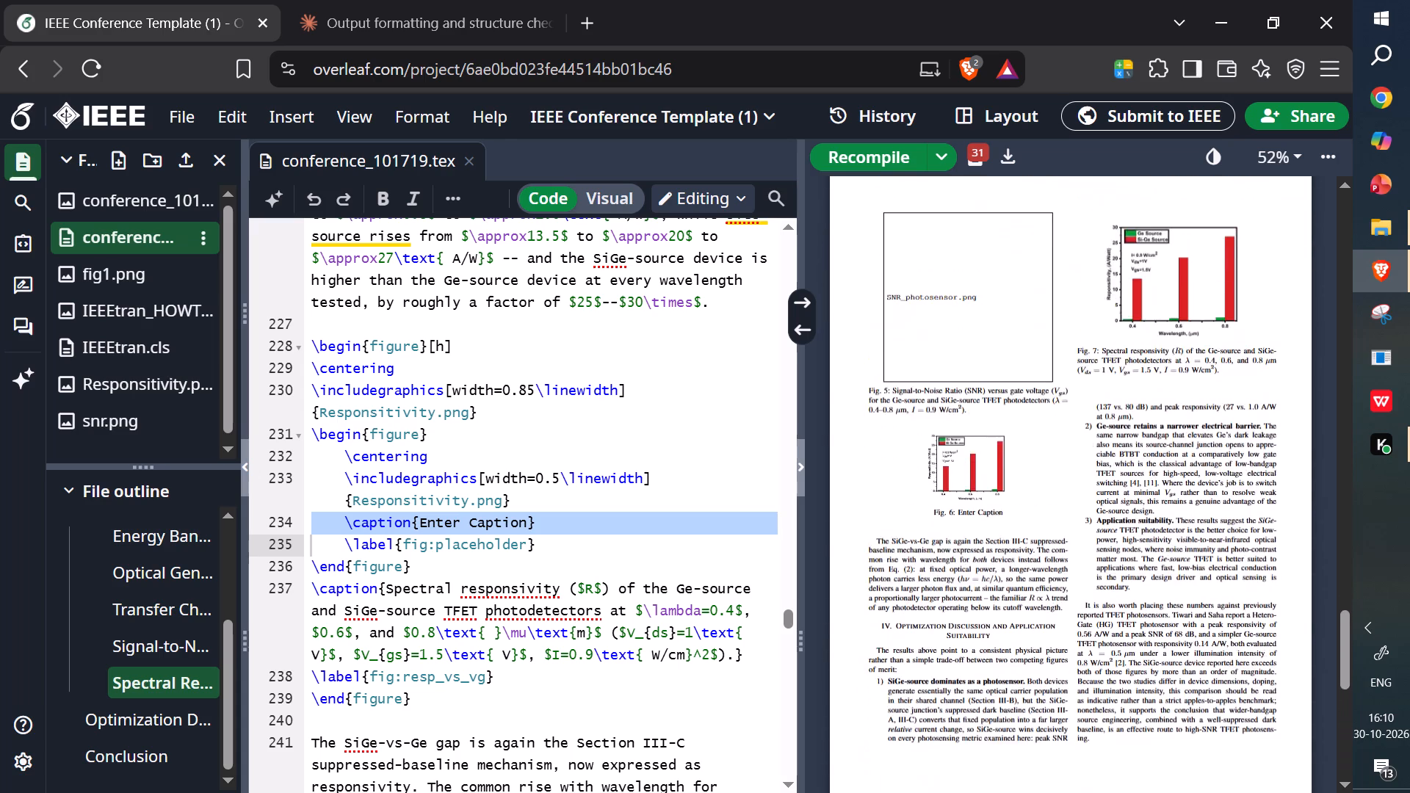
scroll(997, 534, "down", 14)
scroll(997, 535, "up", 12)
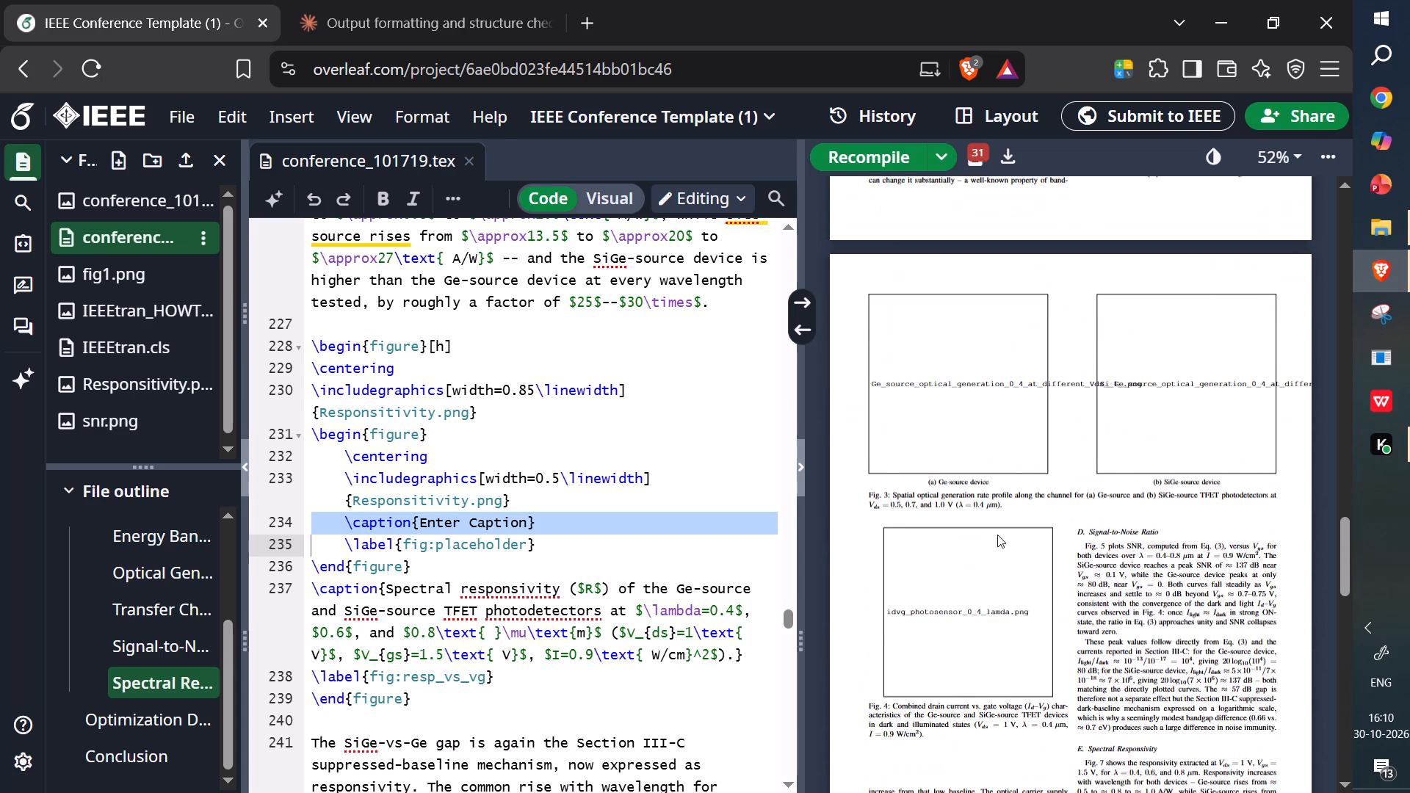
scroll(997, 535, "down", 5)
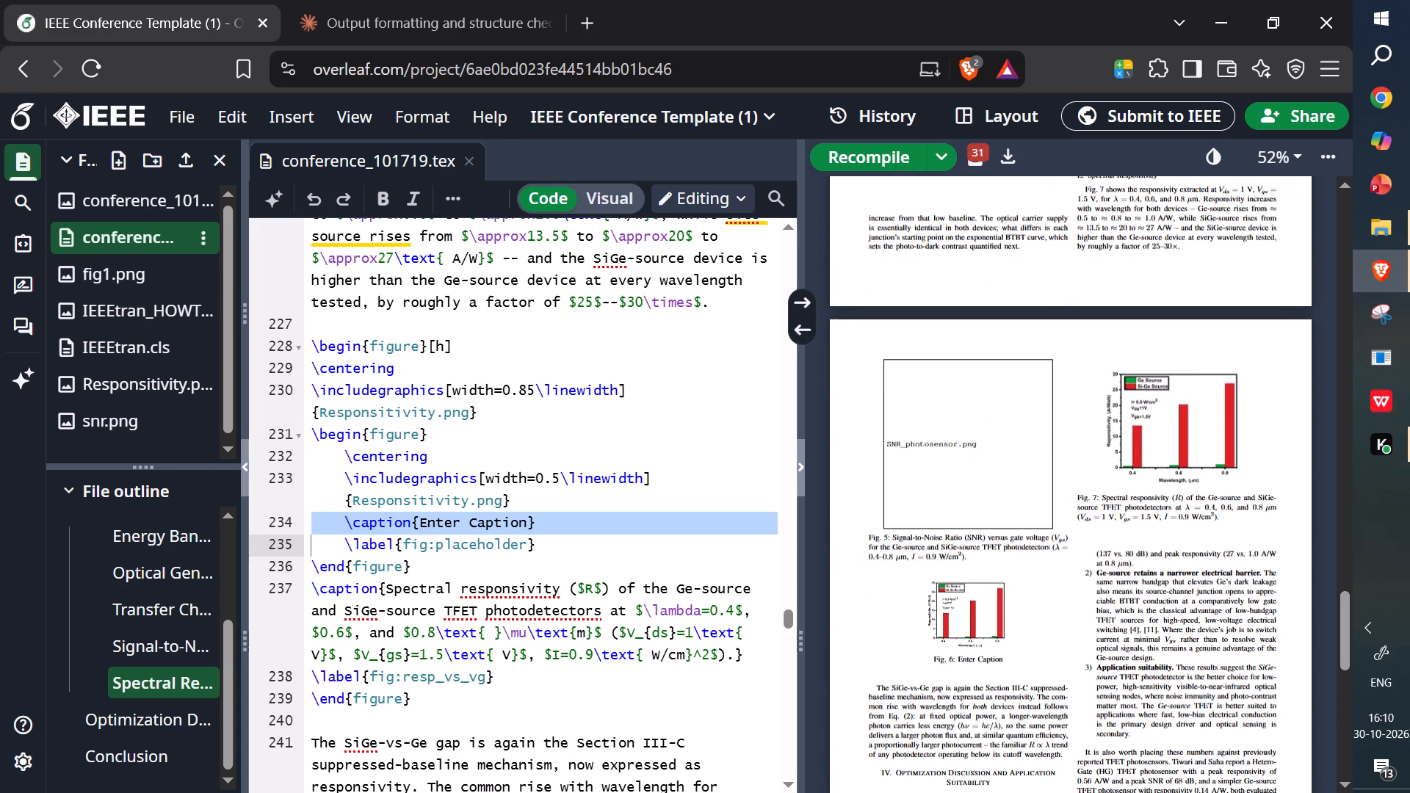
scroll(997, 535, "down", 2)
left_click(983, 385)
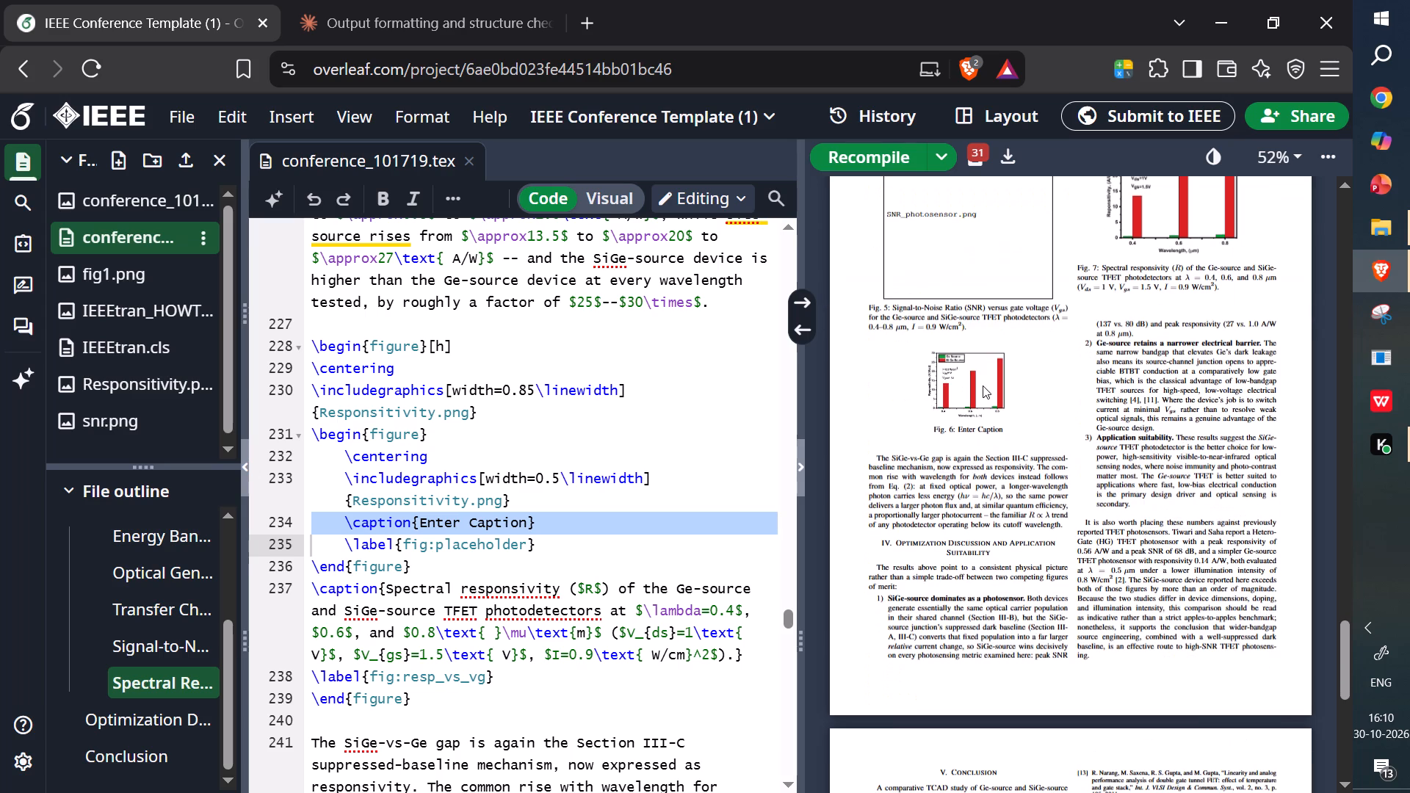
scroll(459, 427, "up", 4)
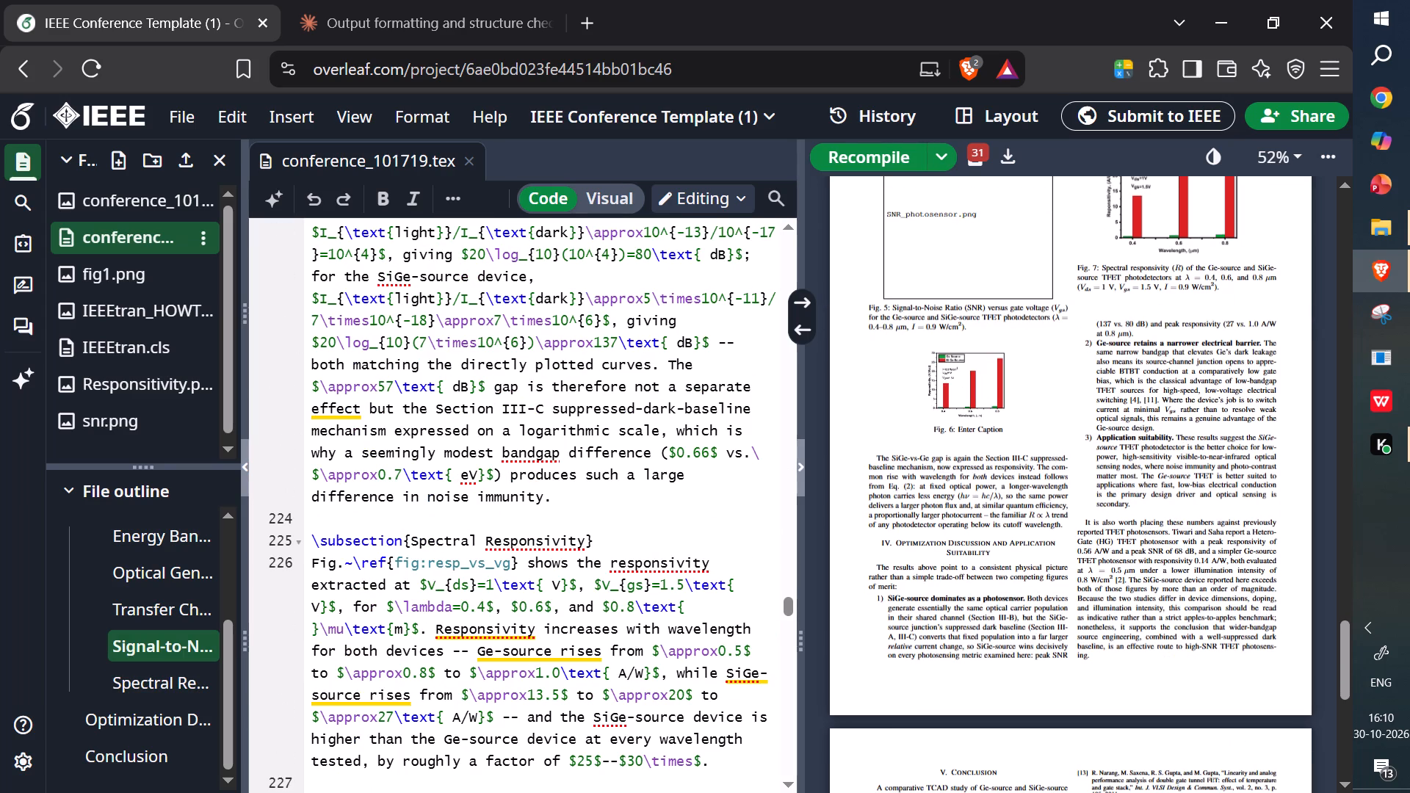
scroll(452, 437, "down", 2)
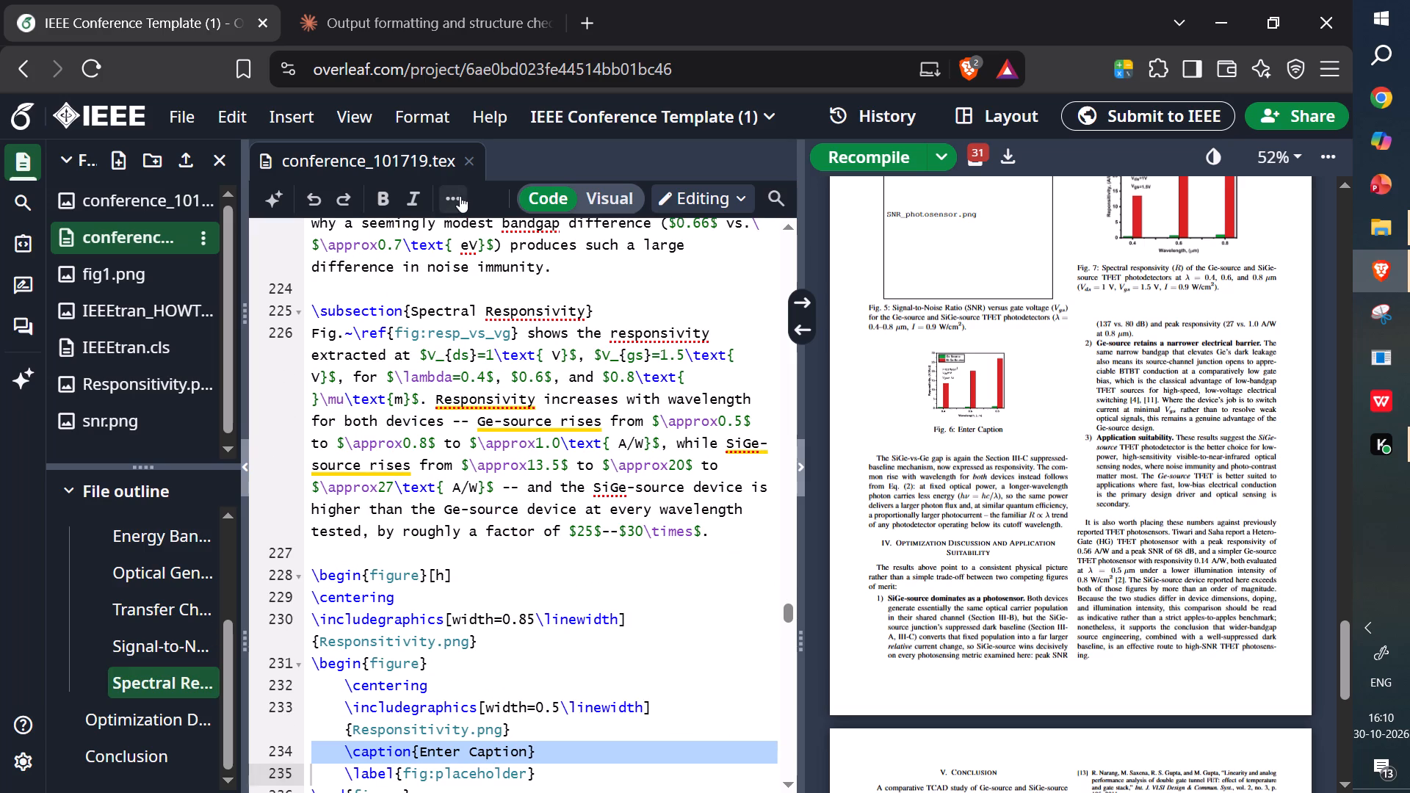
left_click(460, 196)
Permanently delete the file fig1.png from the project.
left_click(109, 278)
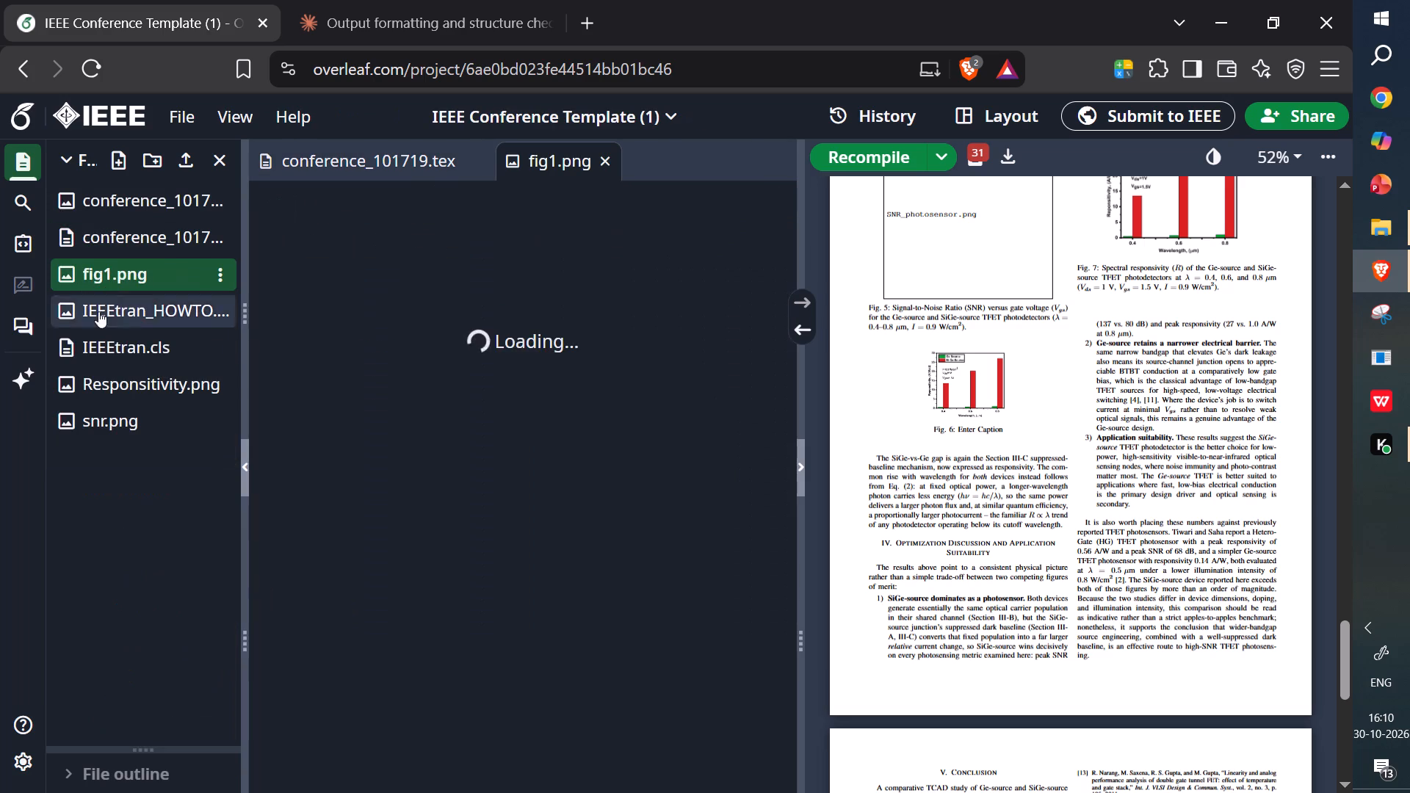
left_click(166, 298)
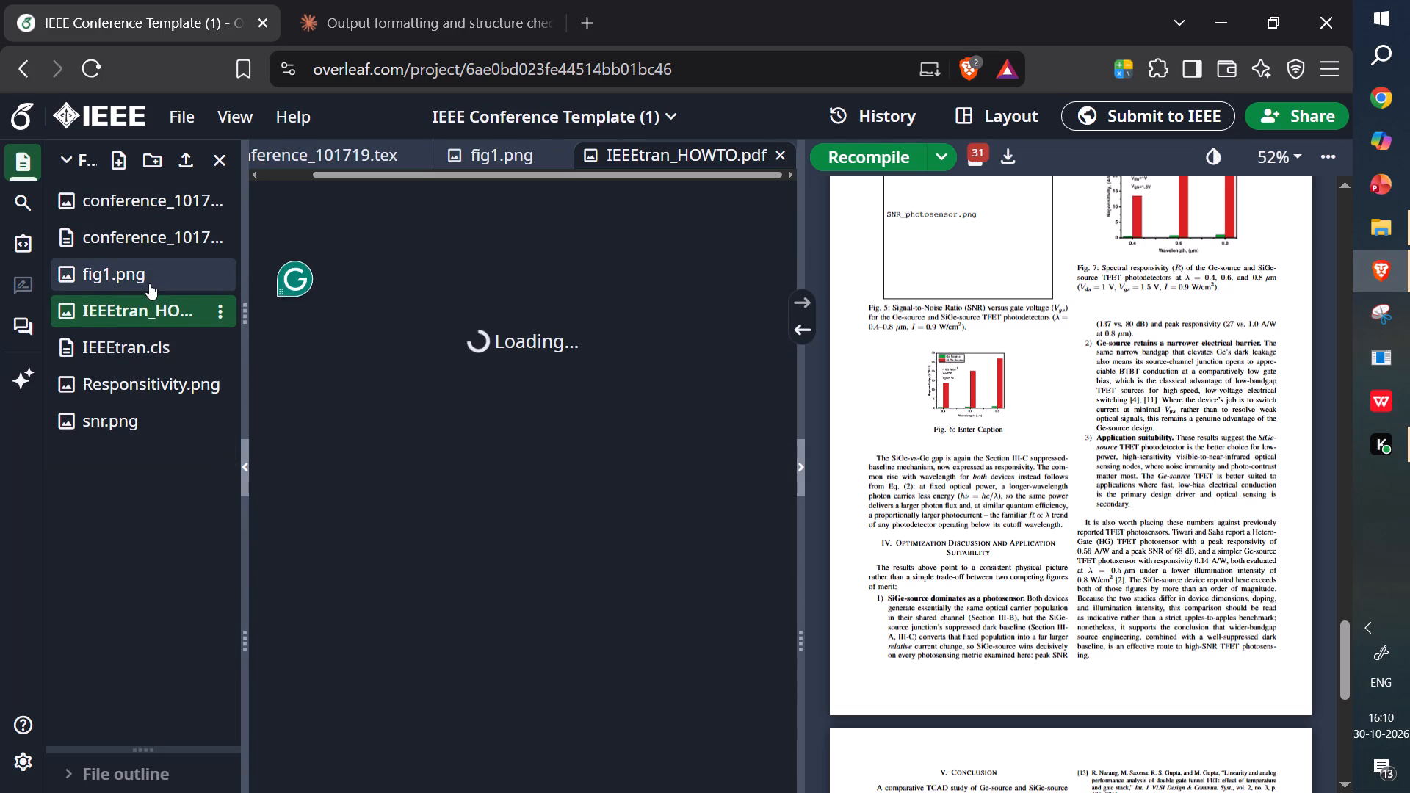
left_click(149, 283)
left_click(231, 280)
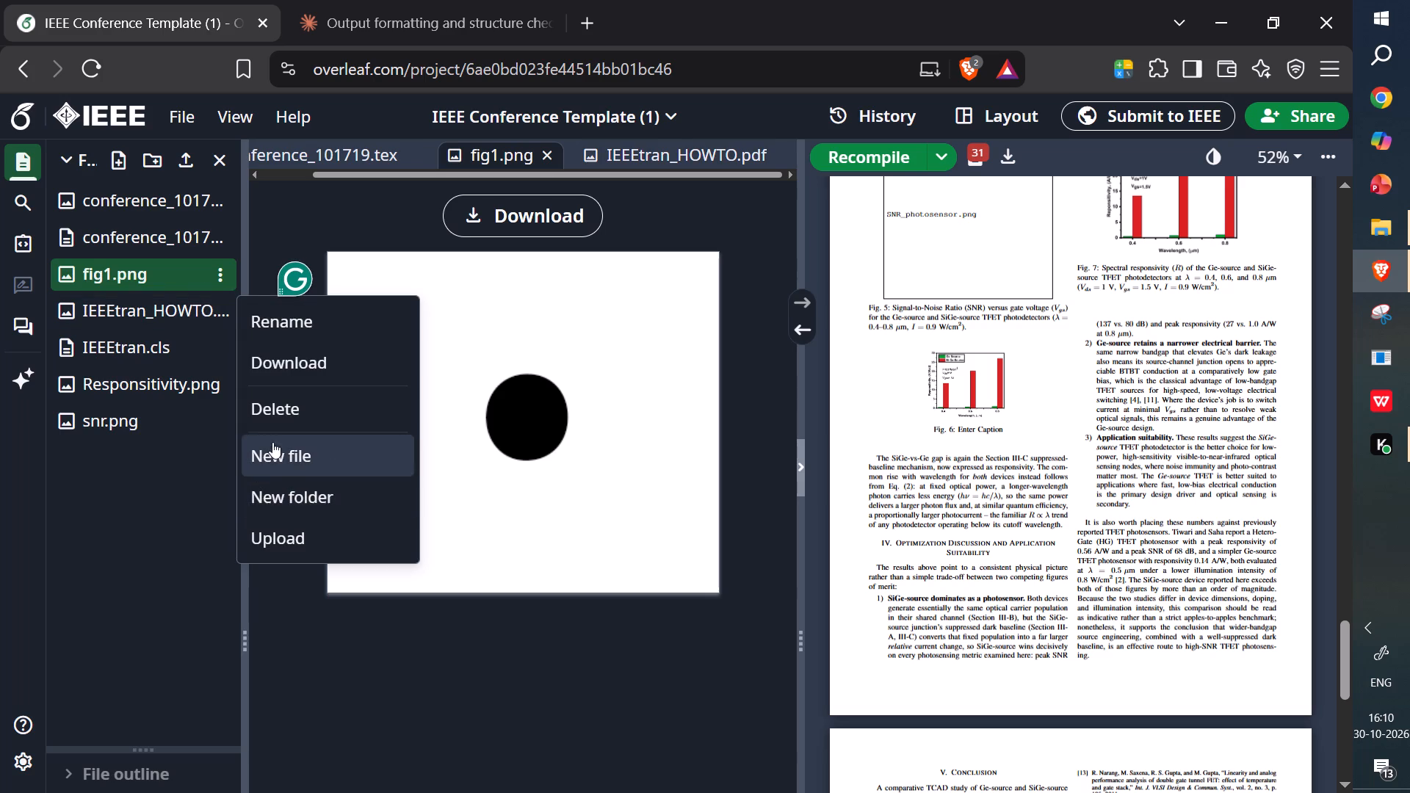
left_click(292, 400)
left_click(989, 361)
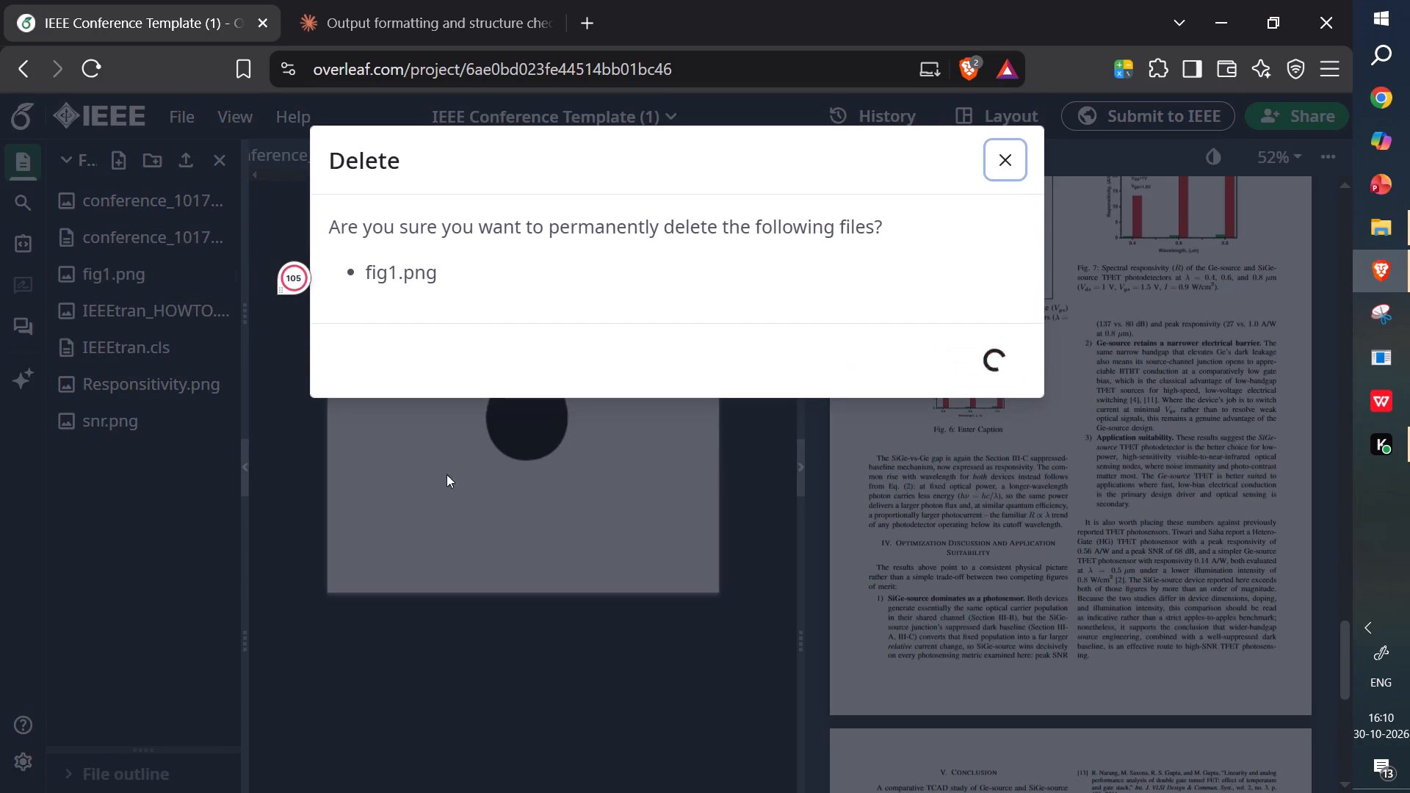
Preview Responsitivity.png, snr.png and conference_101719.pdf from the project files, and return to the conference_101719.tex source.
left_click(162, 345)
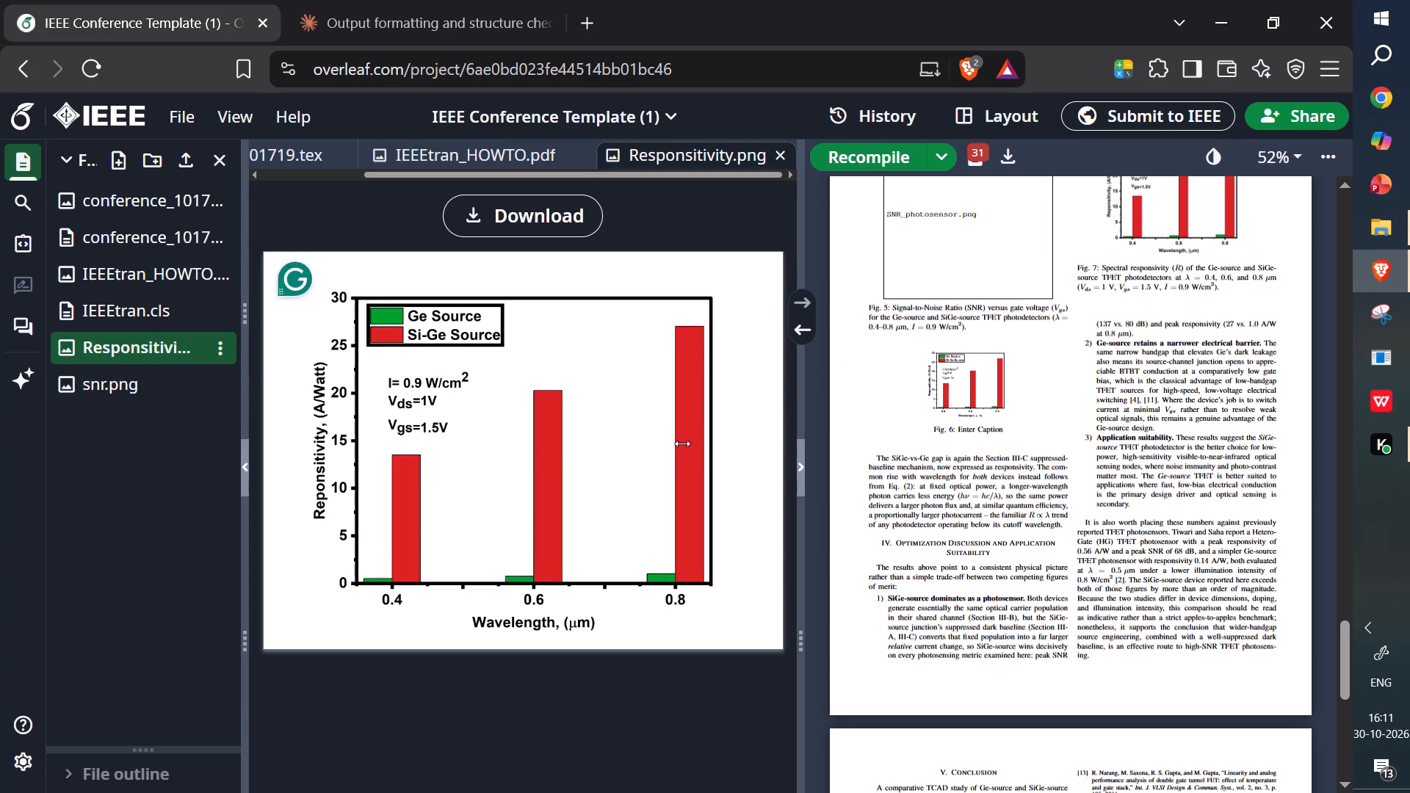
scroll(682, 443, "down", 1)
scroll(1023, 414, "up", 2)
scroll(1085, 432, "down", 2)
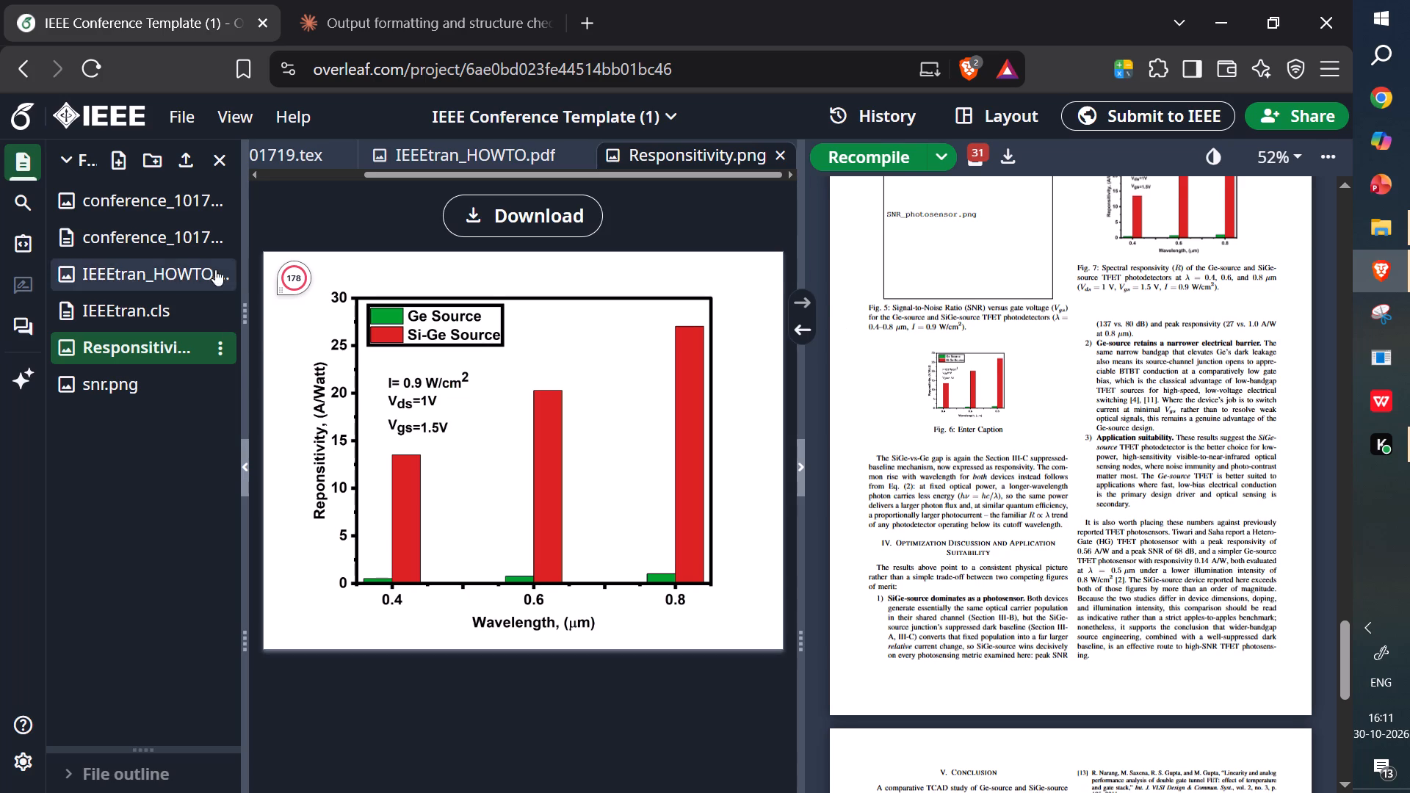
left_click(144, 387)
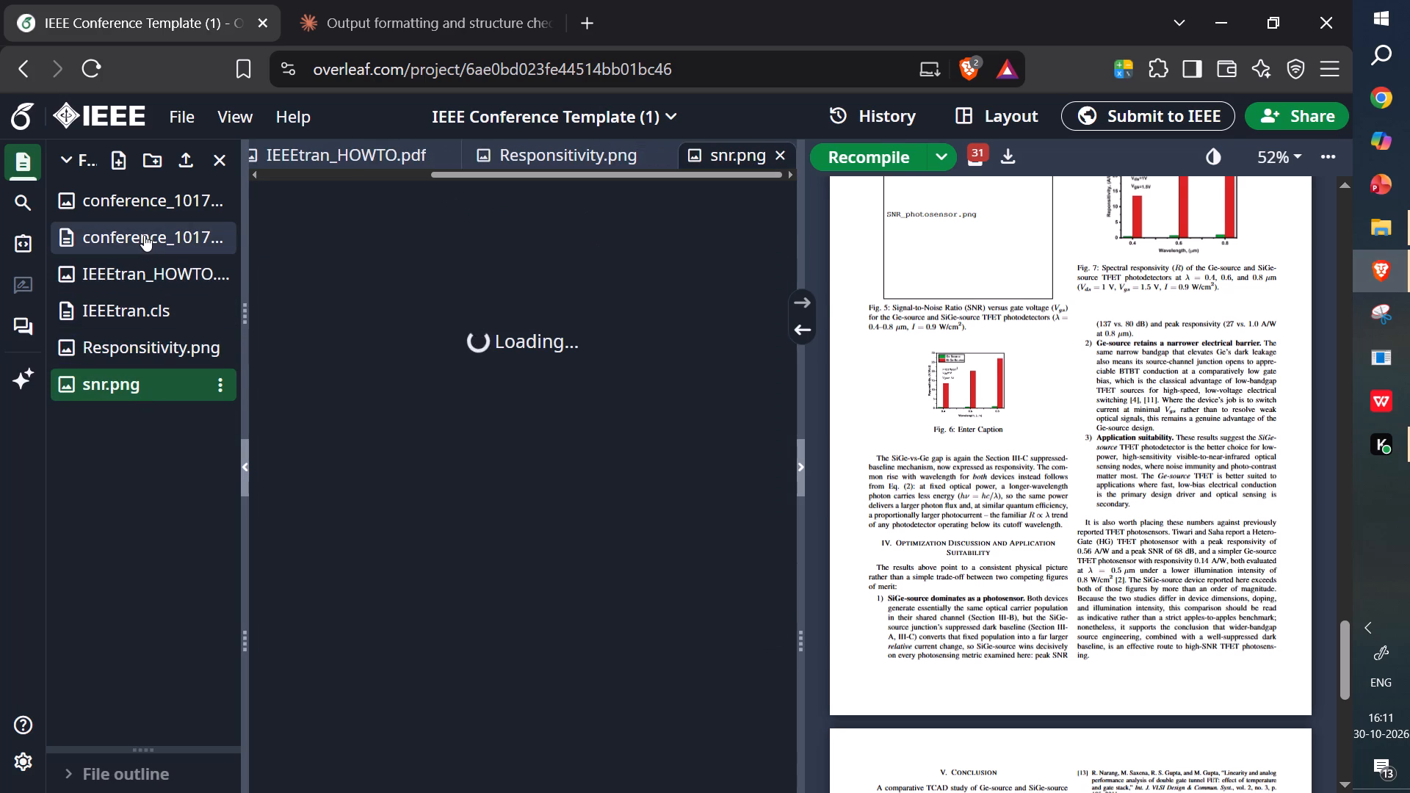
scroll(155, 363, "up", 3)
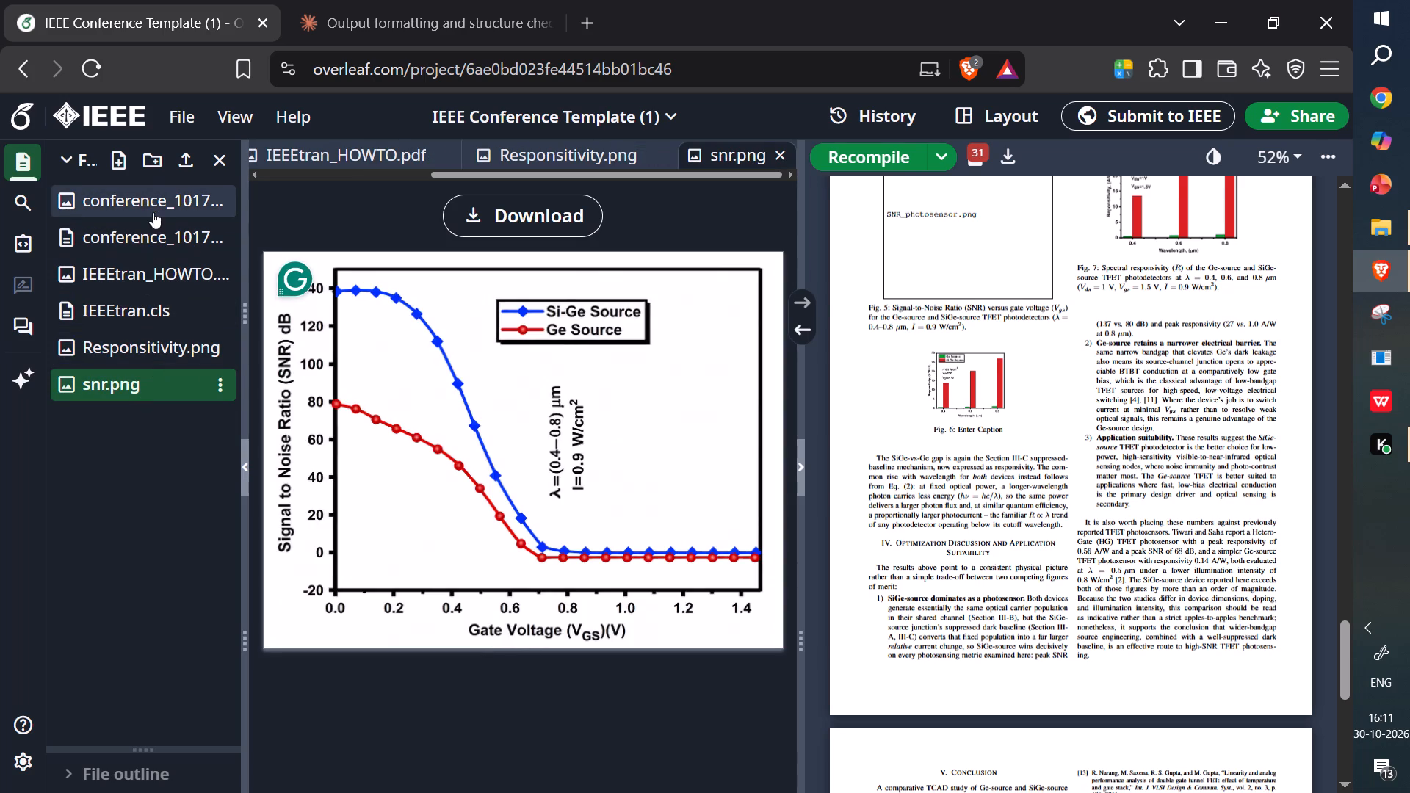
left_click(154, 208)
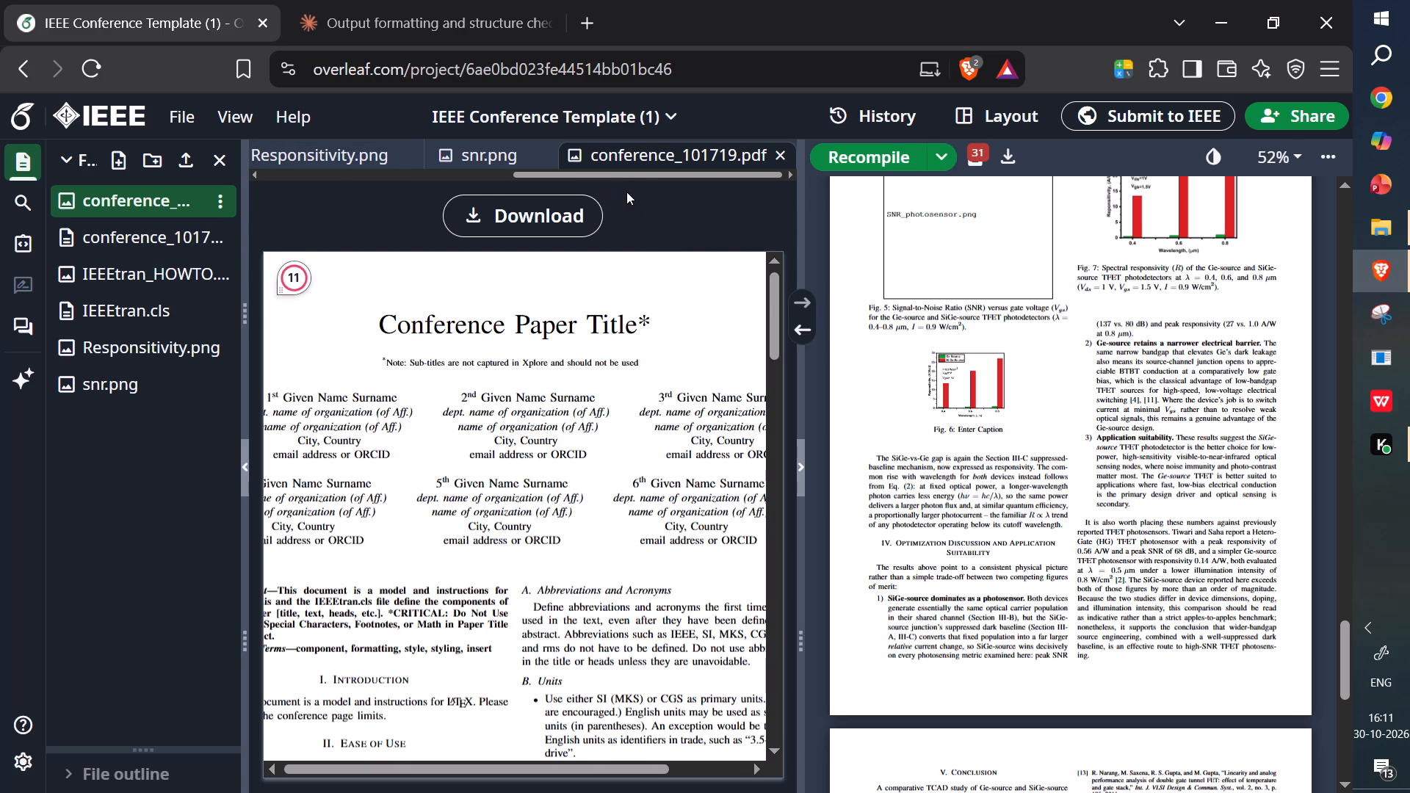
left_click_drag(632, 170, 380, 169)
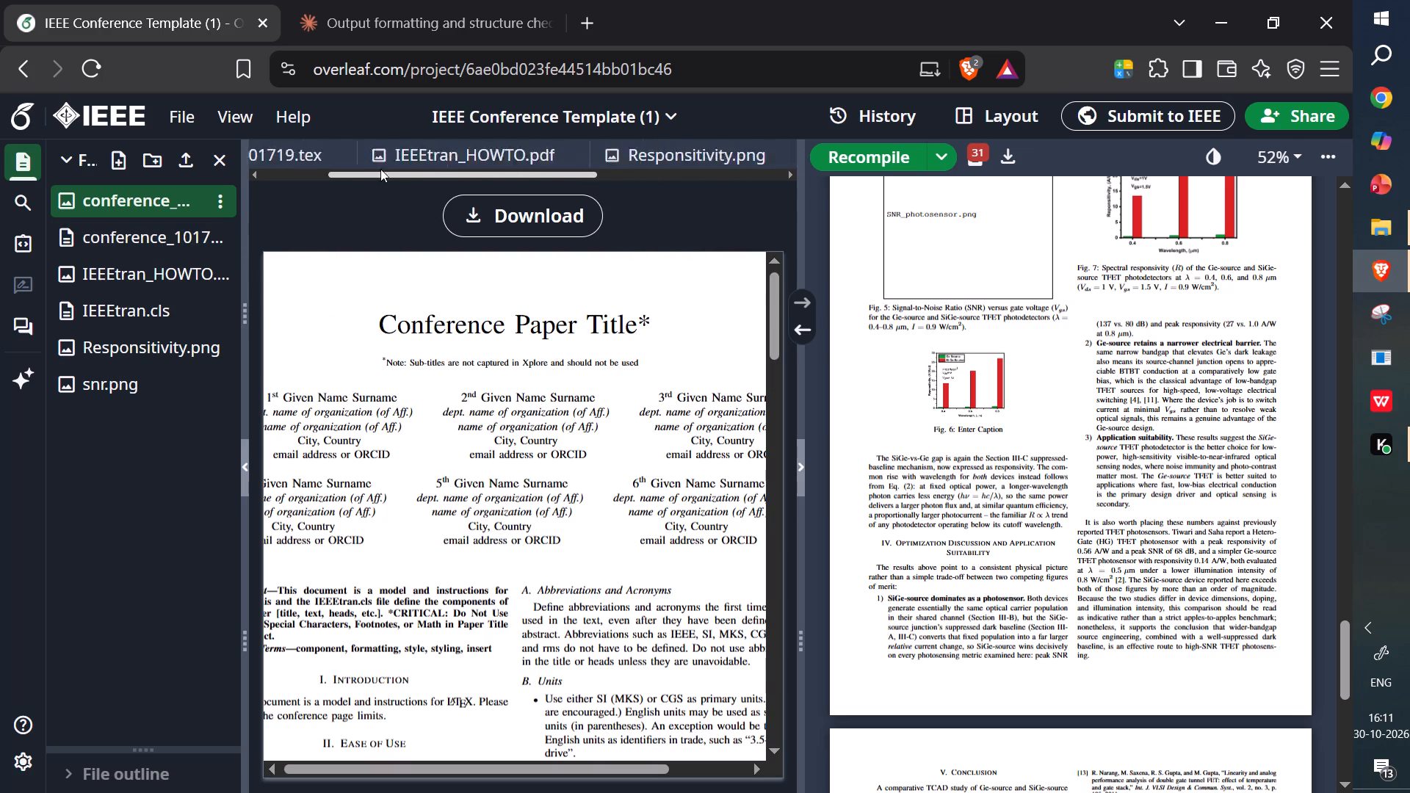
left_click_drag(380, 169, 295, 184)
left_click(402, 151)
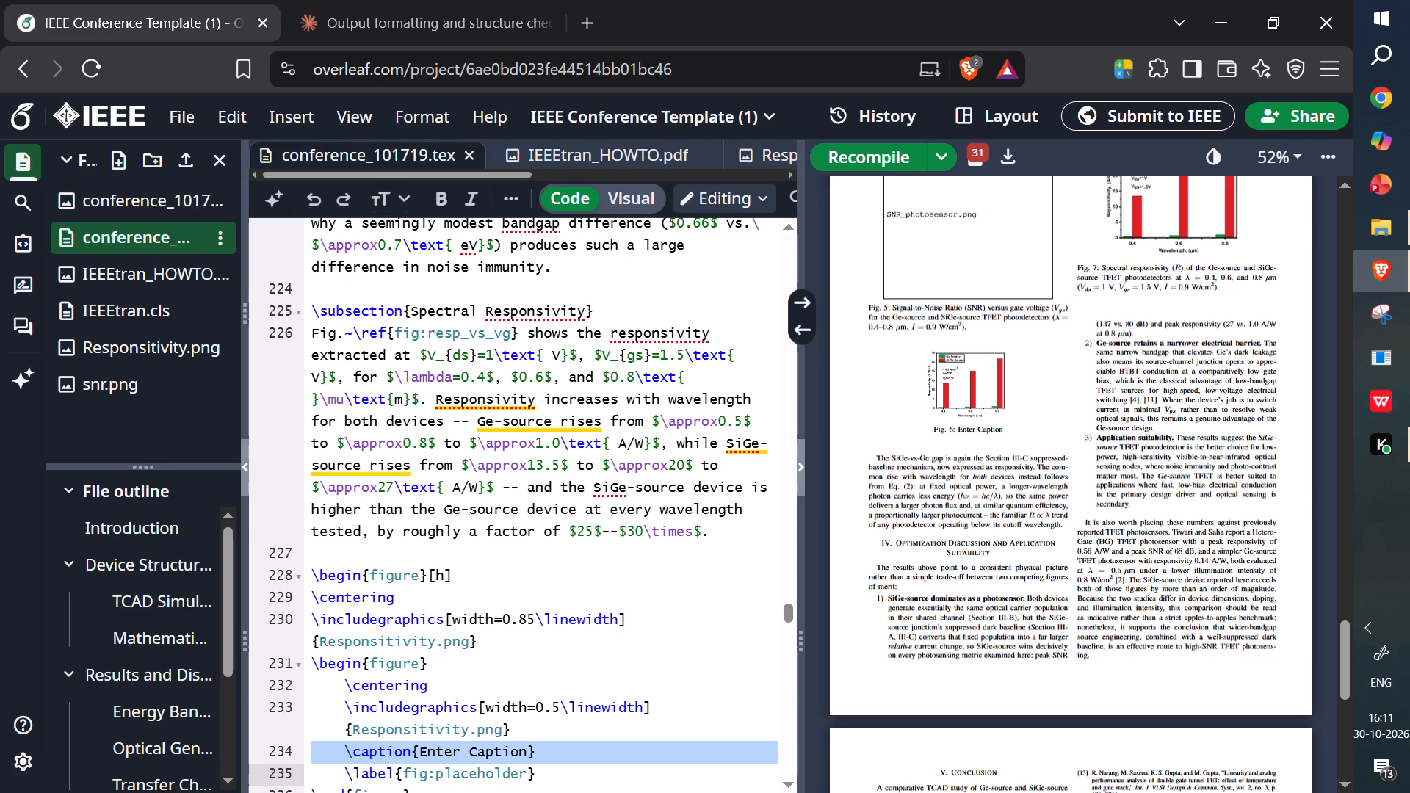
Review the source from the responsivity figure code to the performance metrics table, recompiling the paper along the way.
scroll(456, 557, "down", 3)
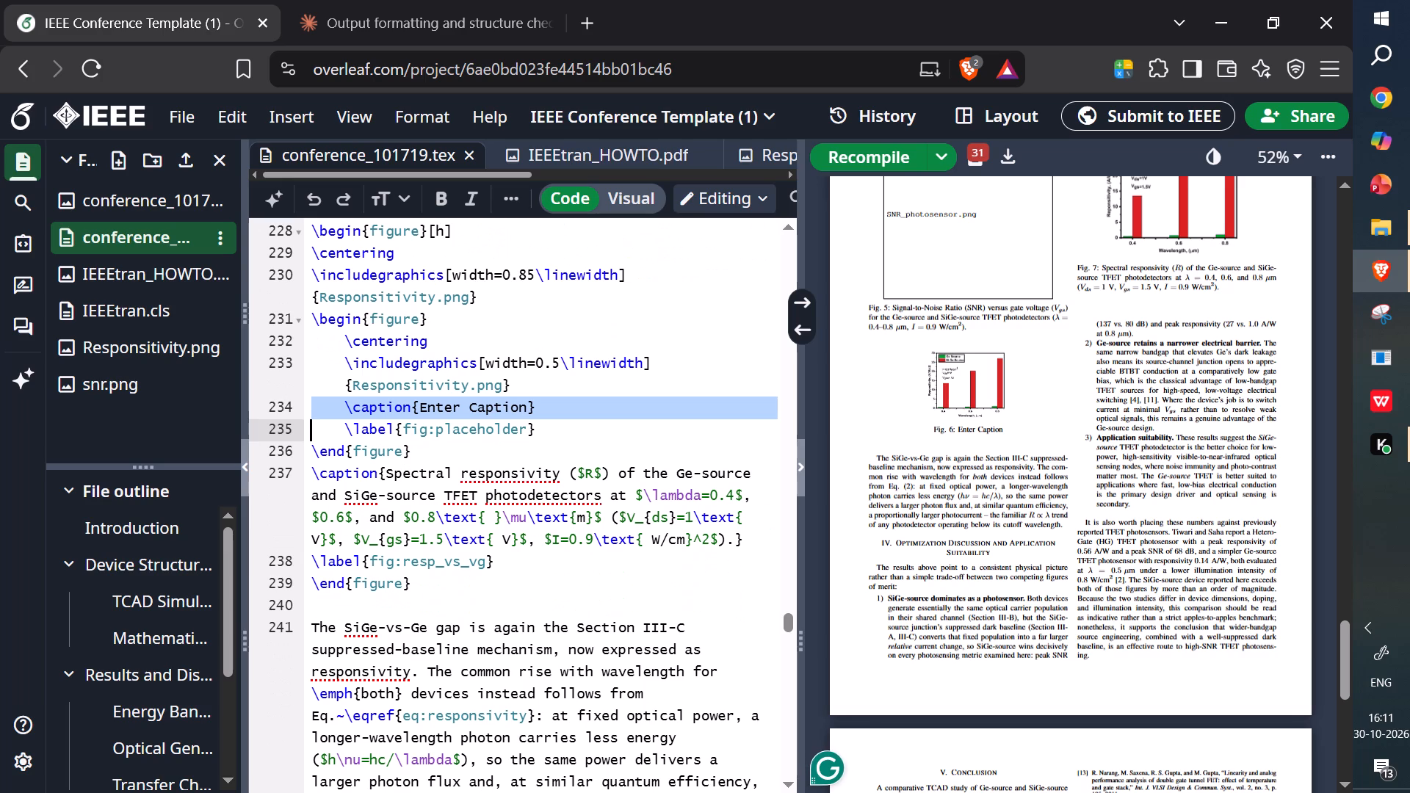
scroll(559, 484, "down", 3)
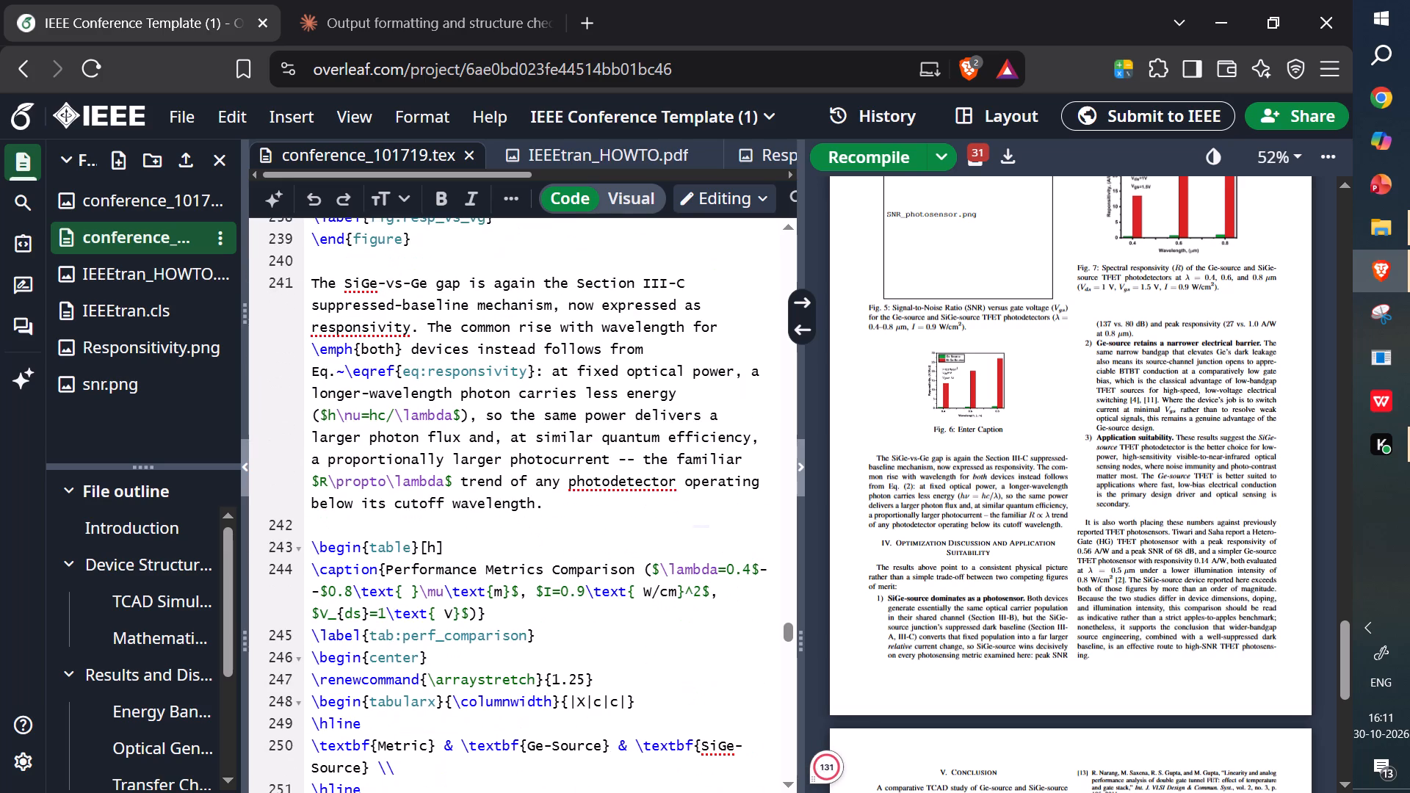
scroll(559, 484, "down", 3)
scroll(559, 484, "up", 6)
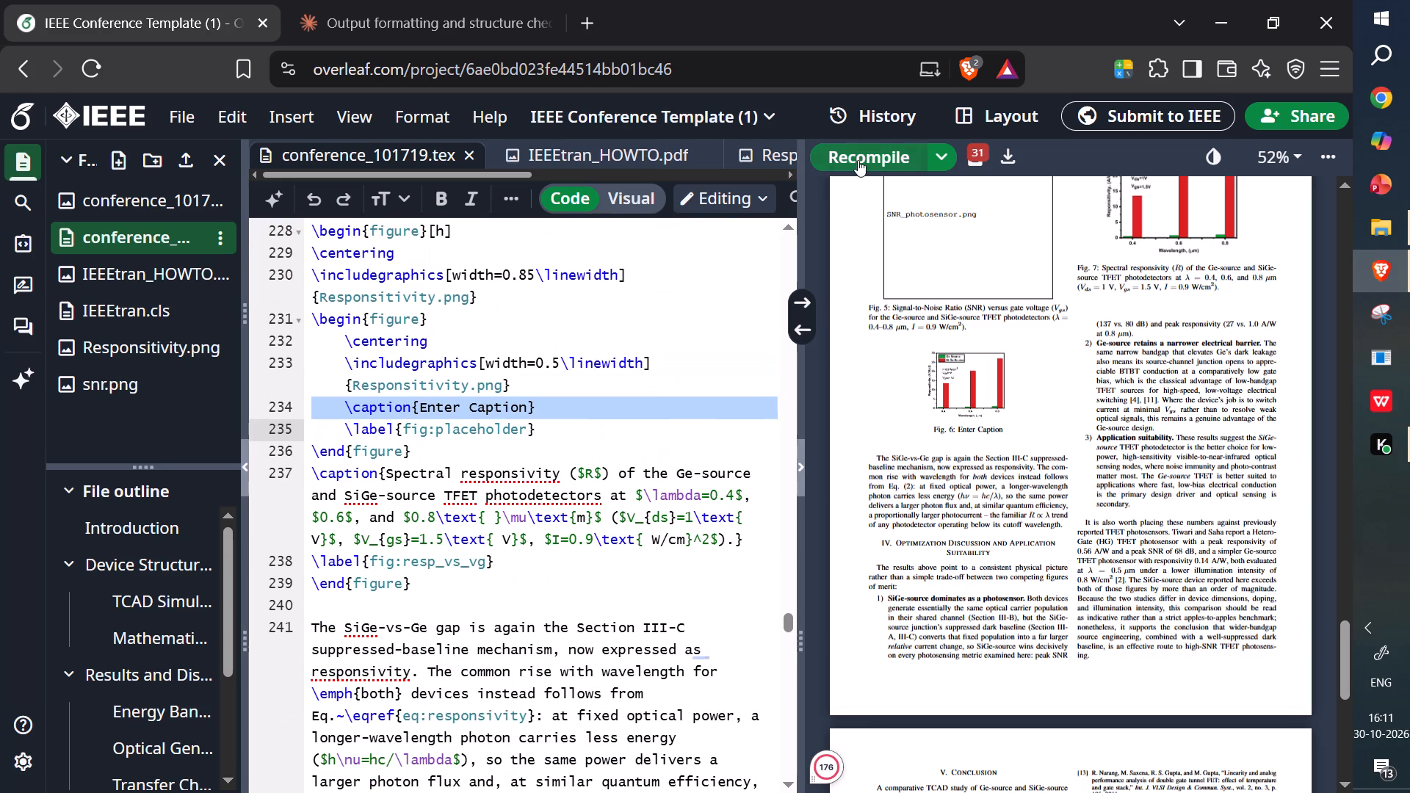
left_click(858, 160)
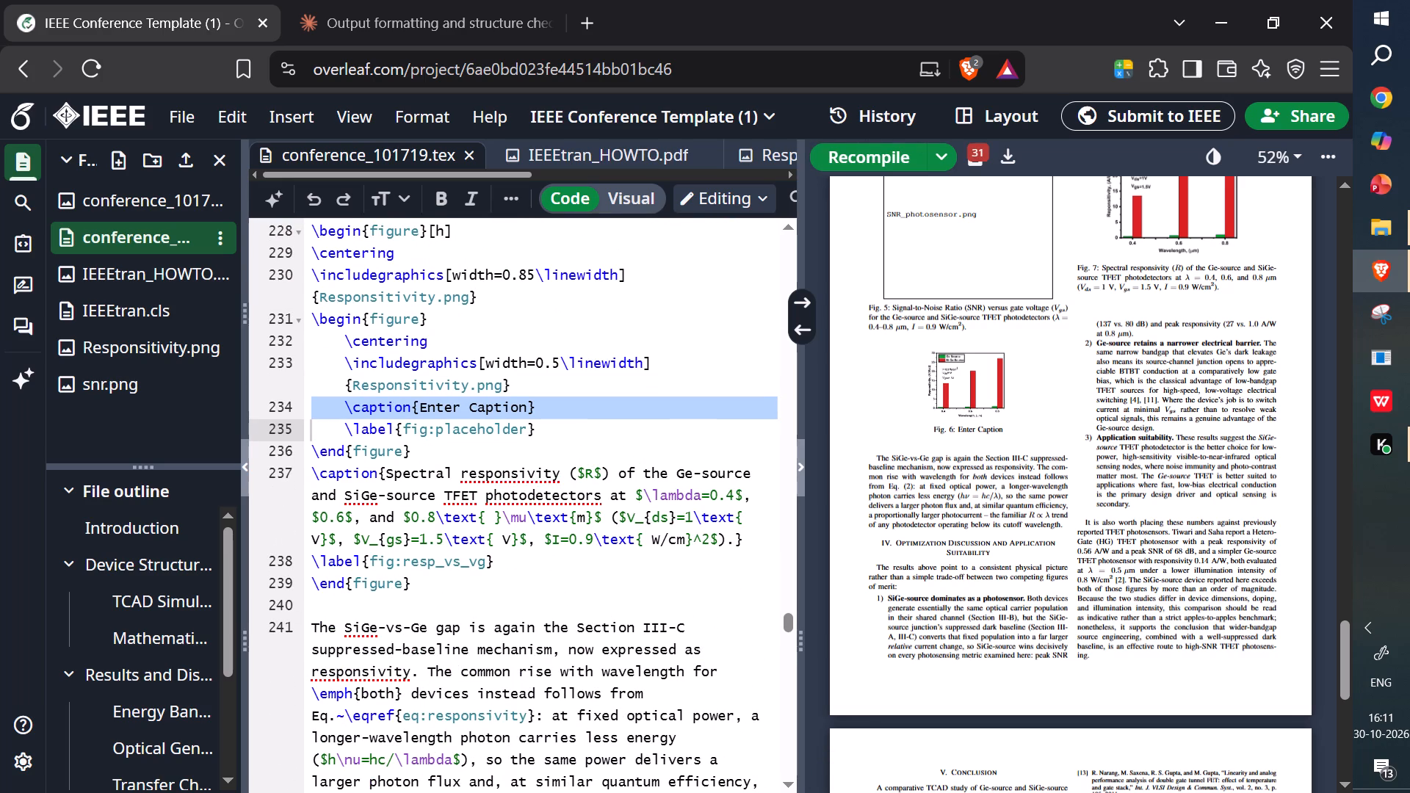
scroll(519, 542, "down", 1)
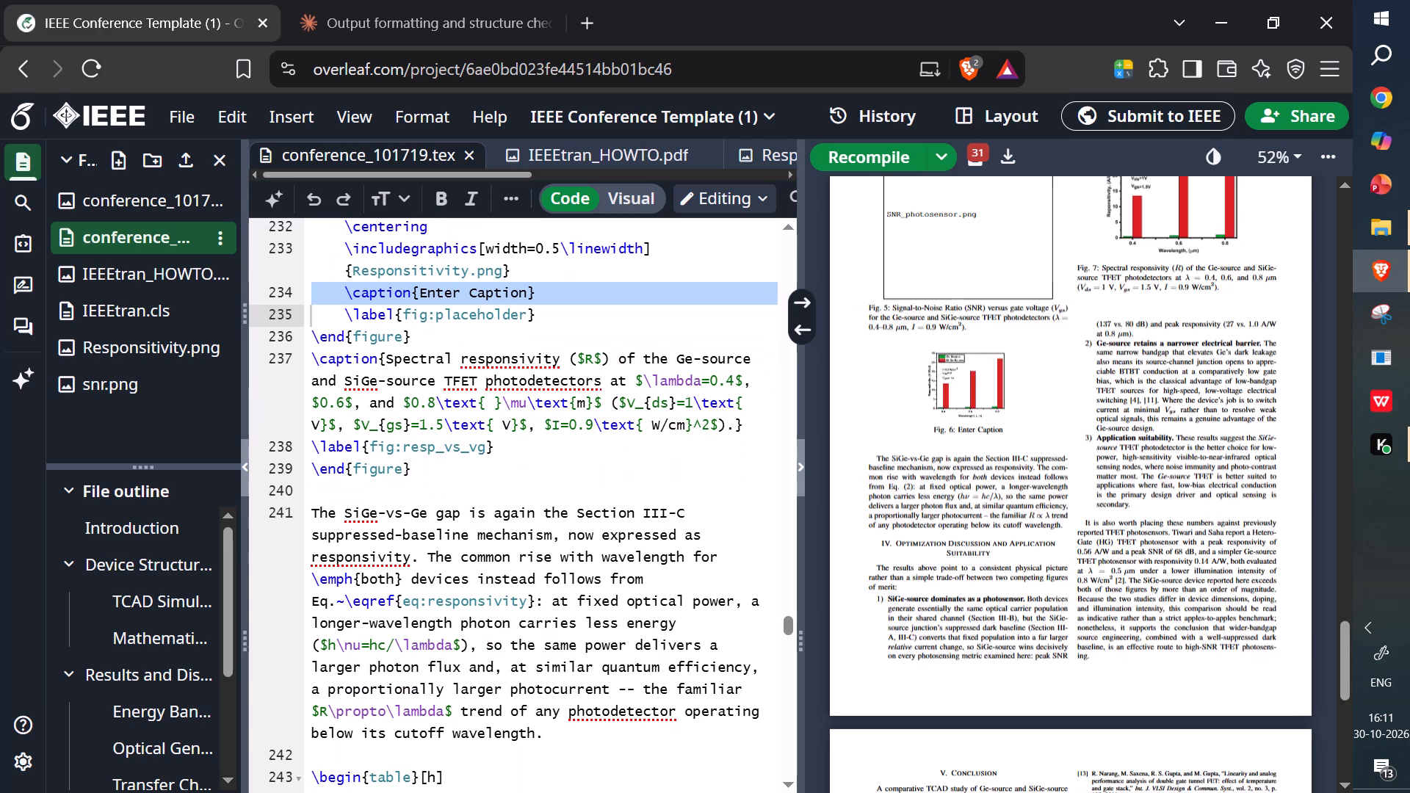
scroll(509, 484, "down", 3)
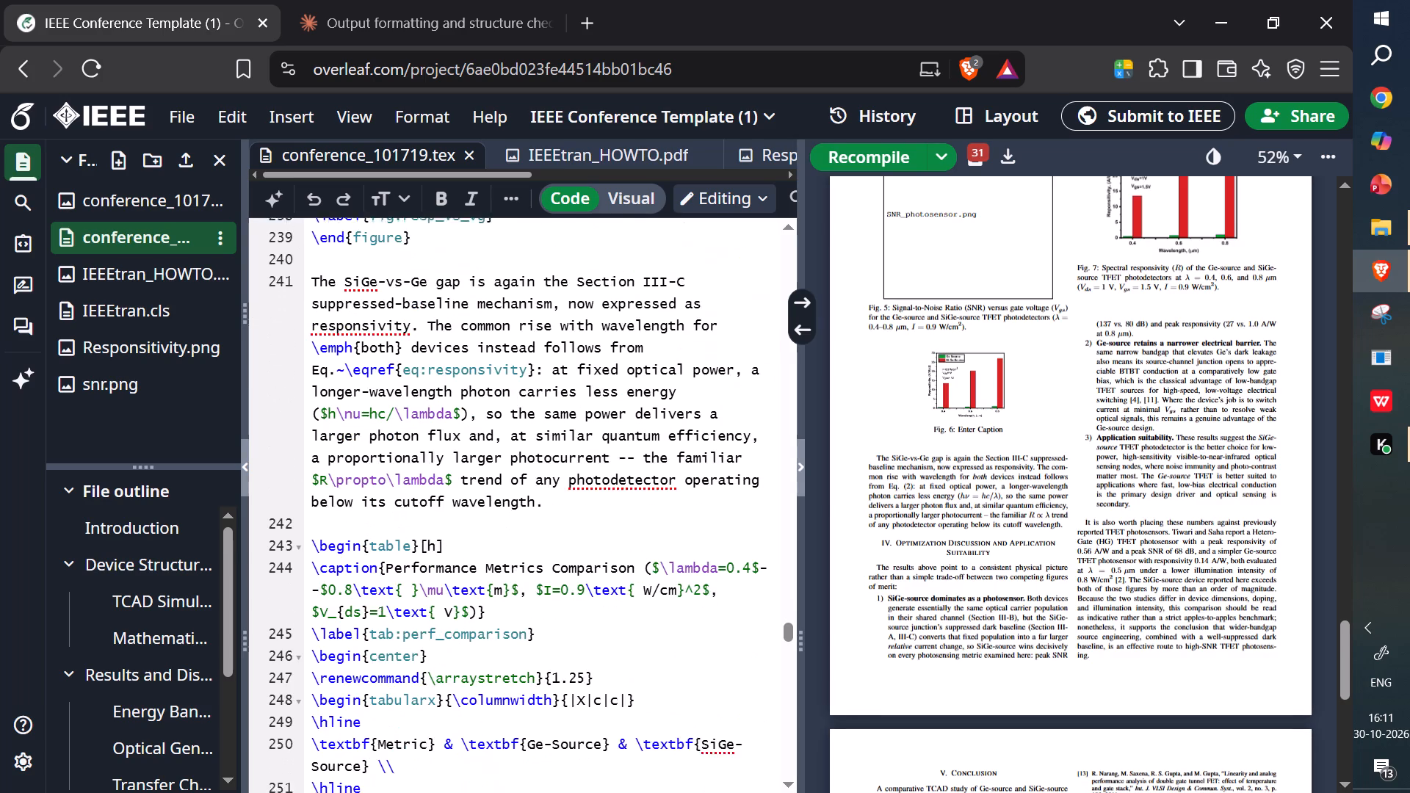
Permanently delete Responsitivity.png from the project and recompile the paper.
left_click(146, 346)
left_click(214, 344)
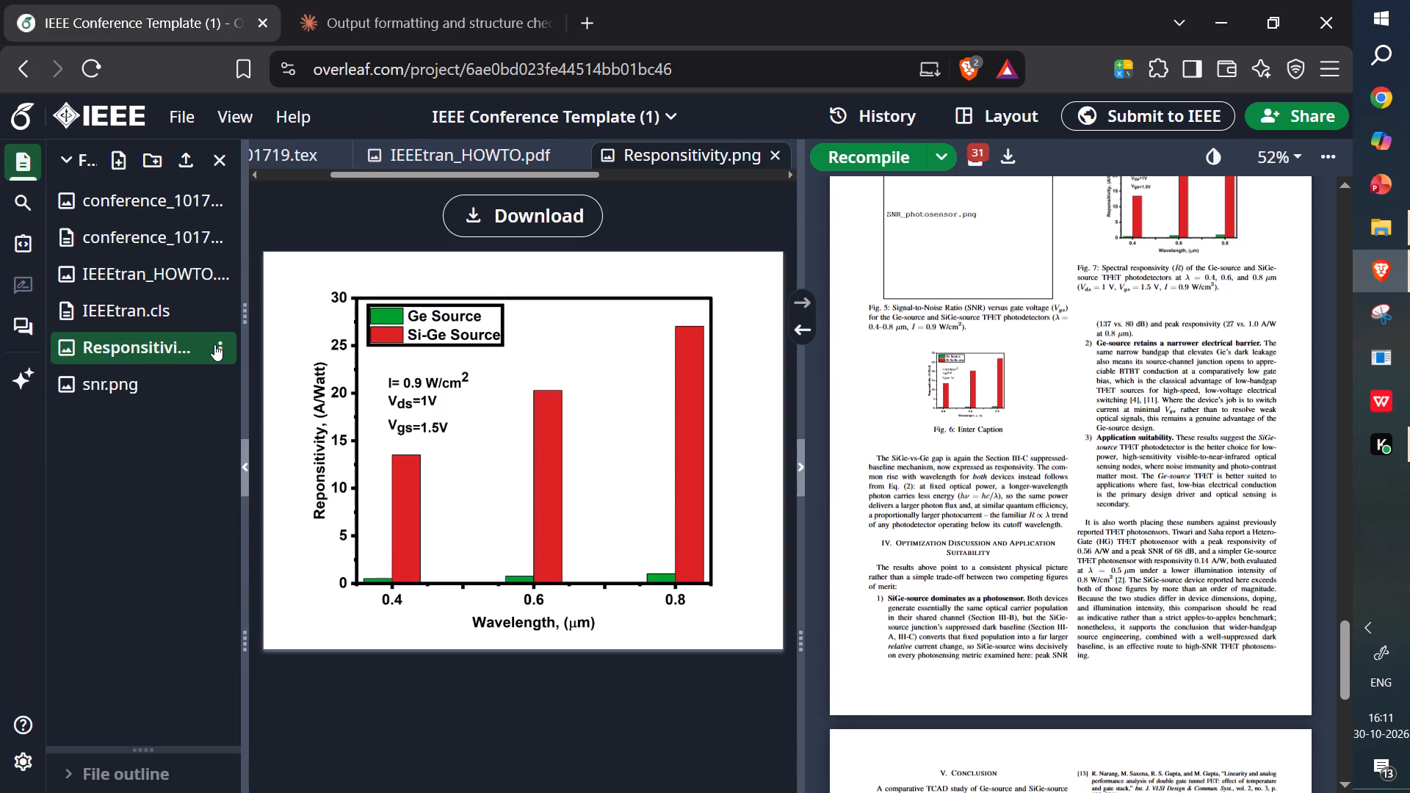
left_click(311, 480)
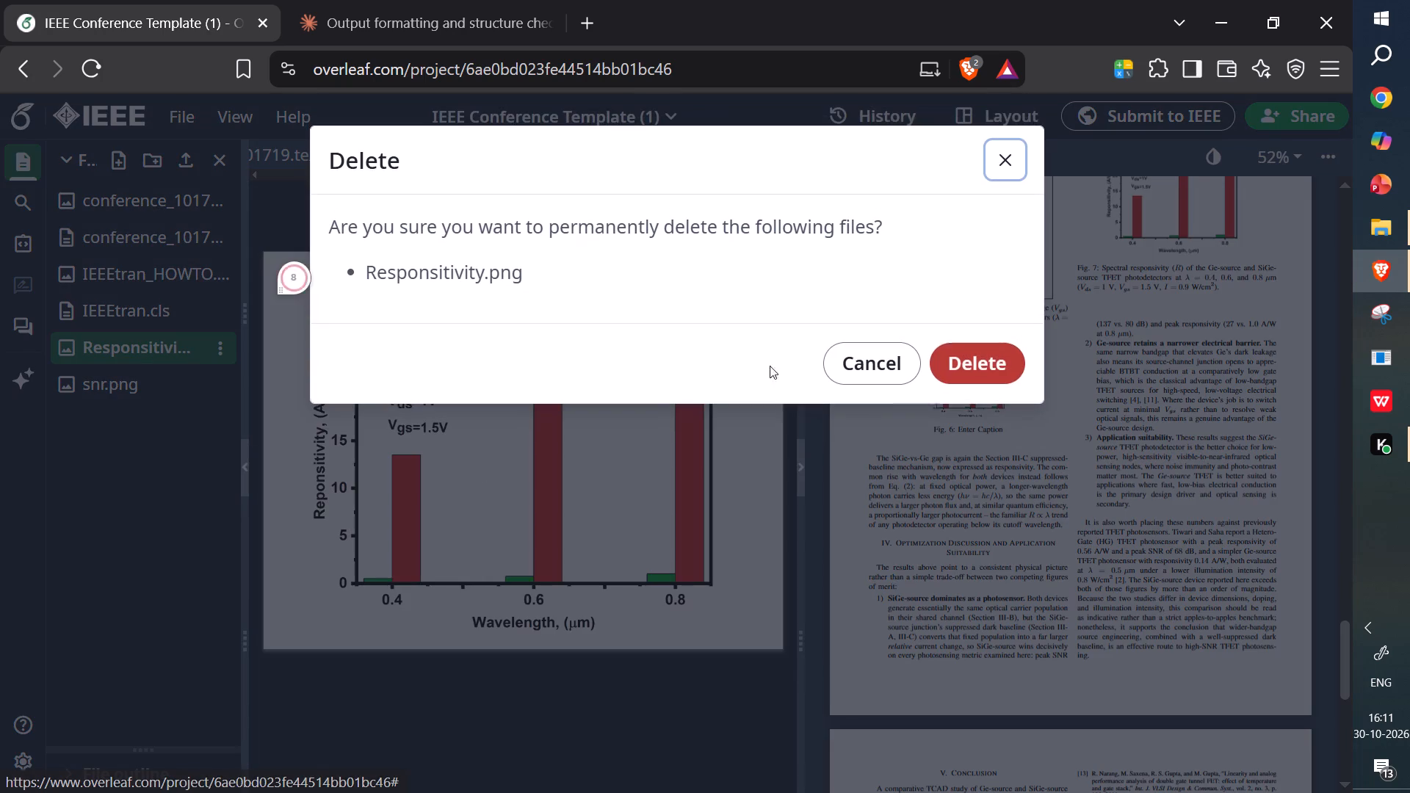
left_click(997, 367)
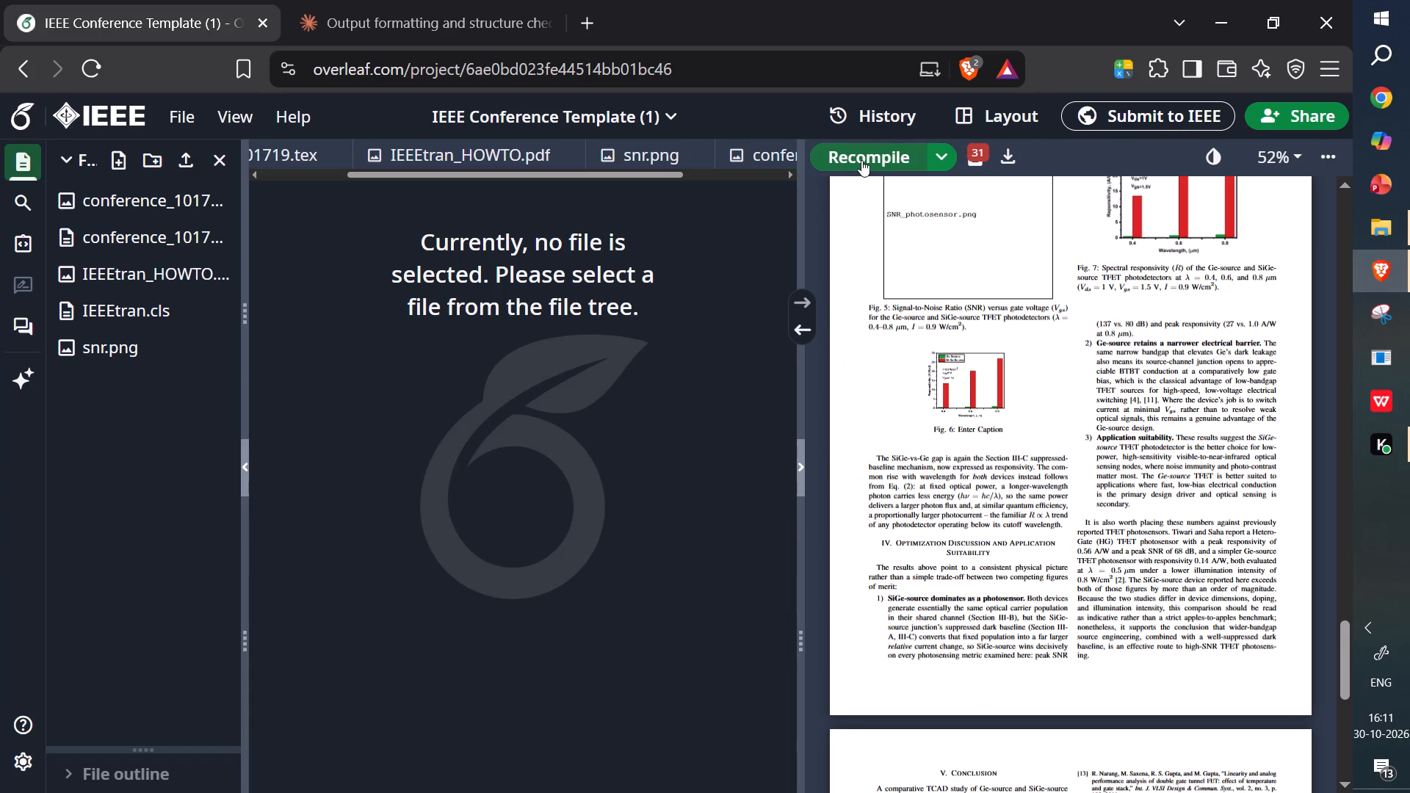
left_click(861, 159)
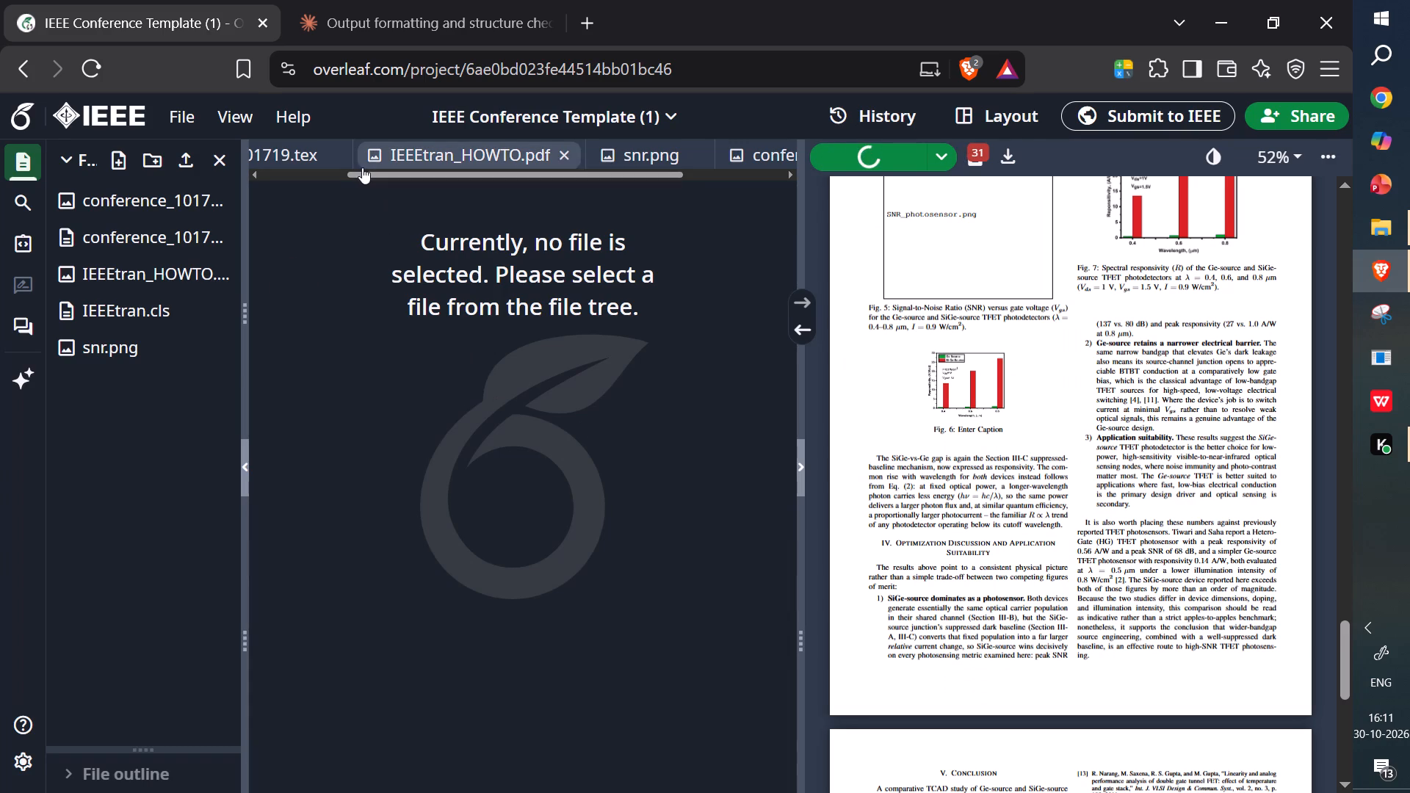
Return to the conference_101719.tex source and check the SNR and responsivity figure positions in the compiled pages.
left_click(138, 197)
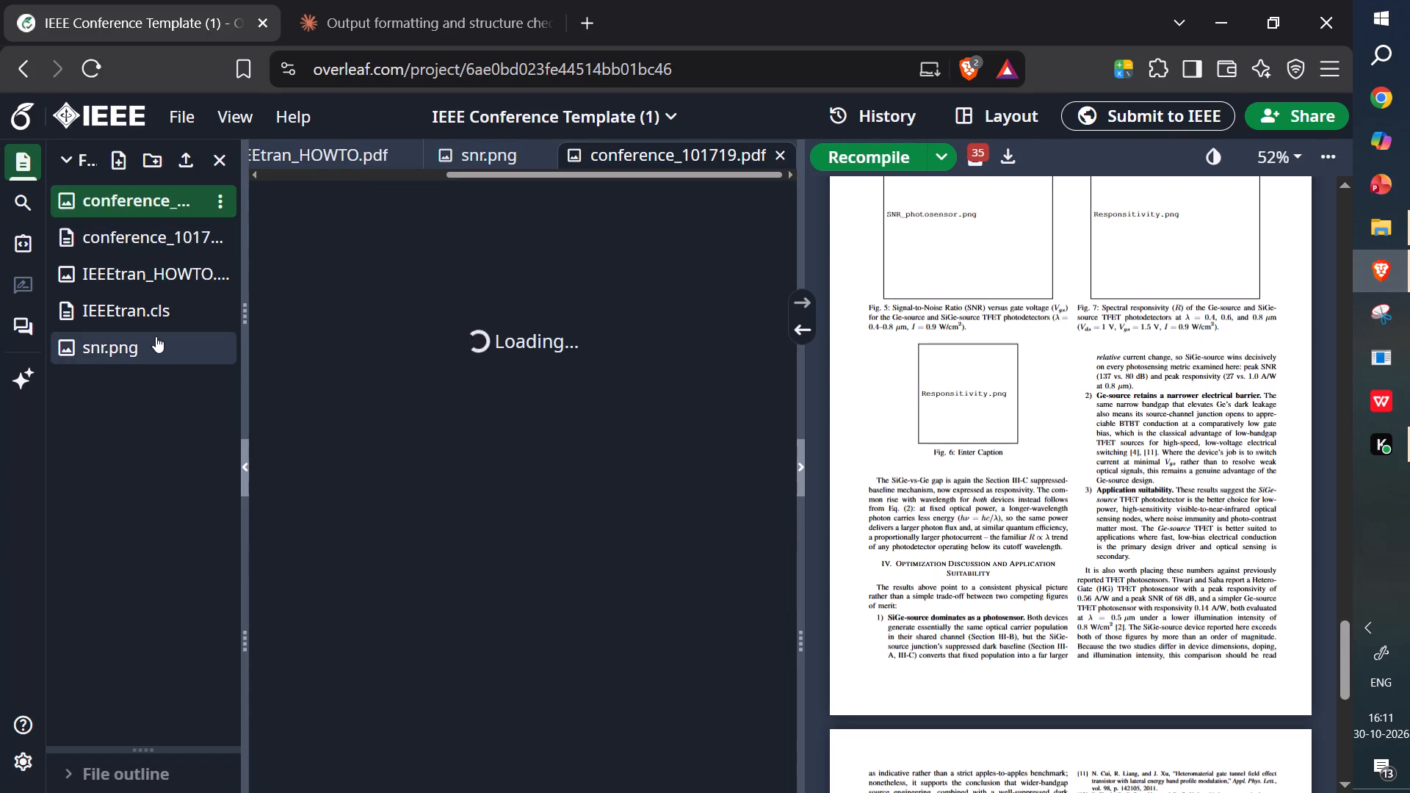
left_click(170, 245)
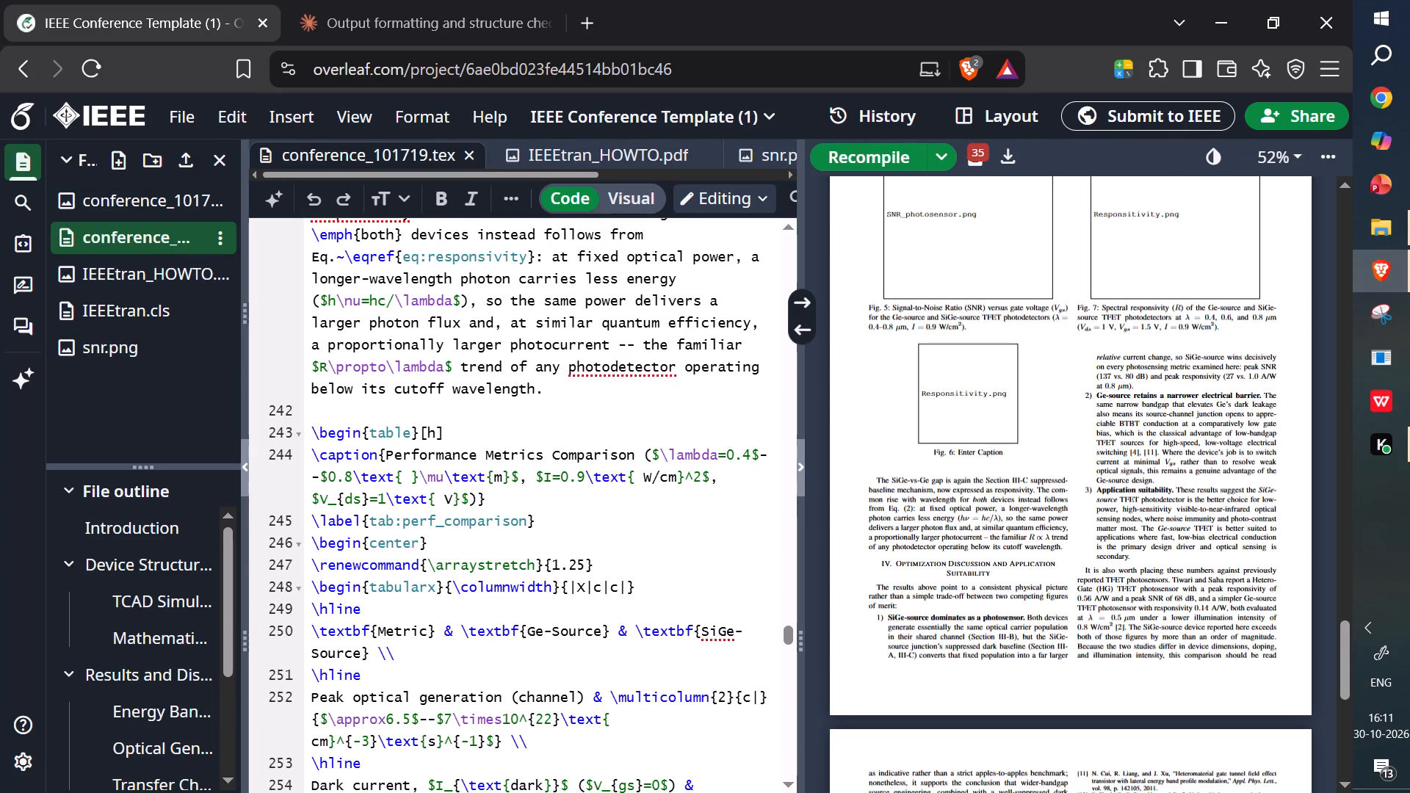
scroll(1018, 445, "up", 1)
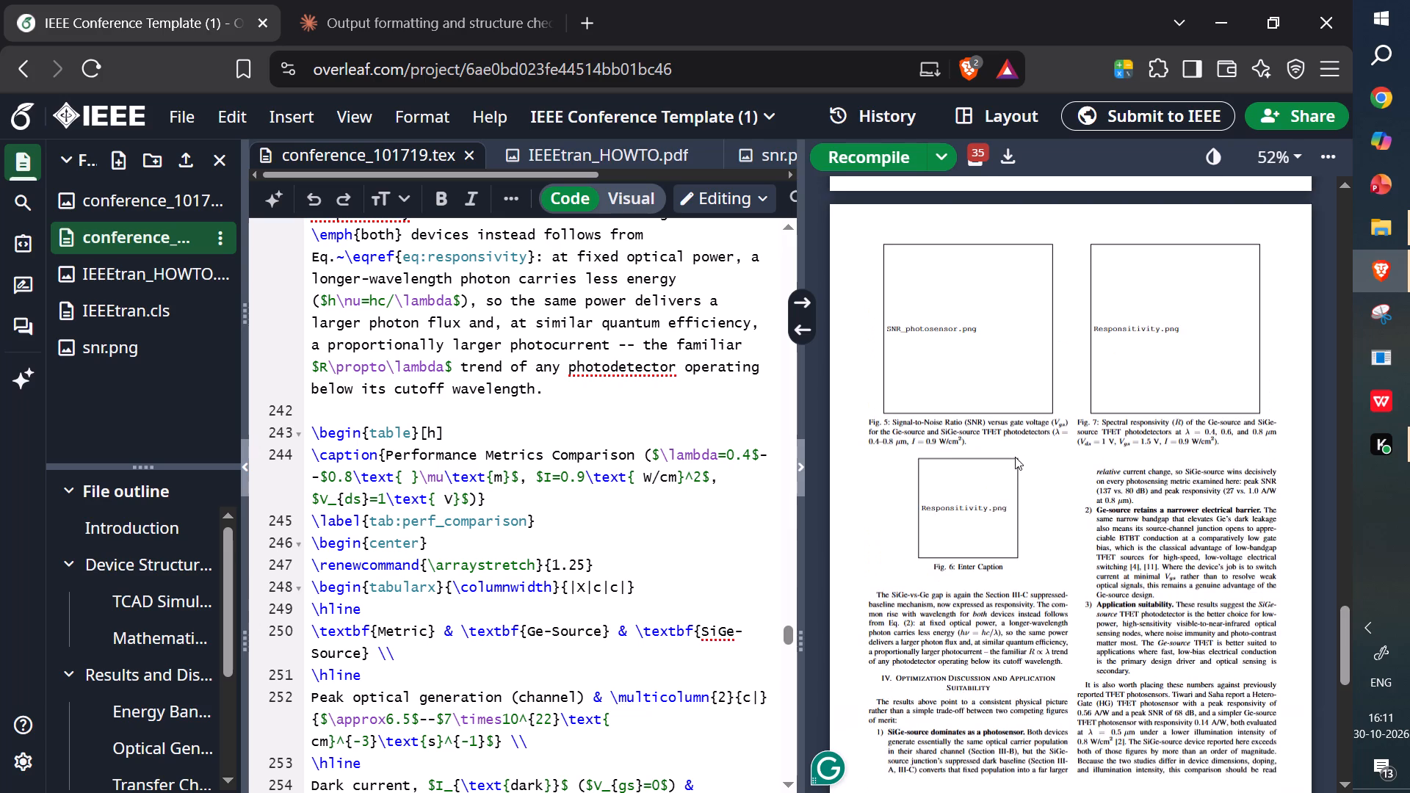
scroll(999, 519, "down", 5)
scroll(986, 599, "up", 6)
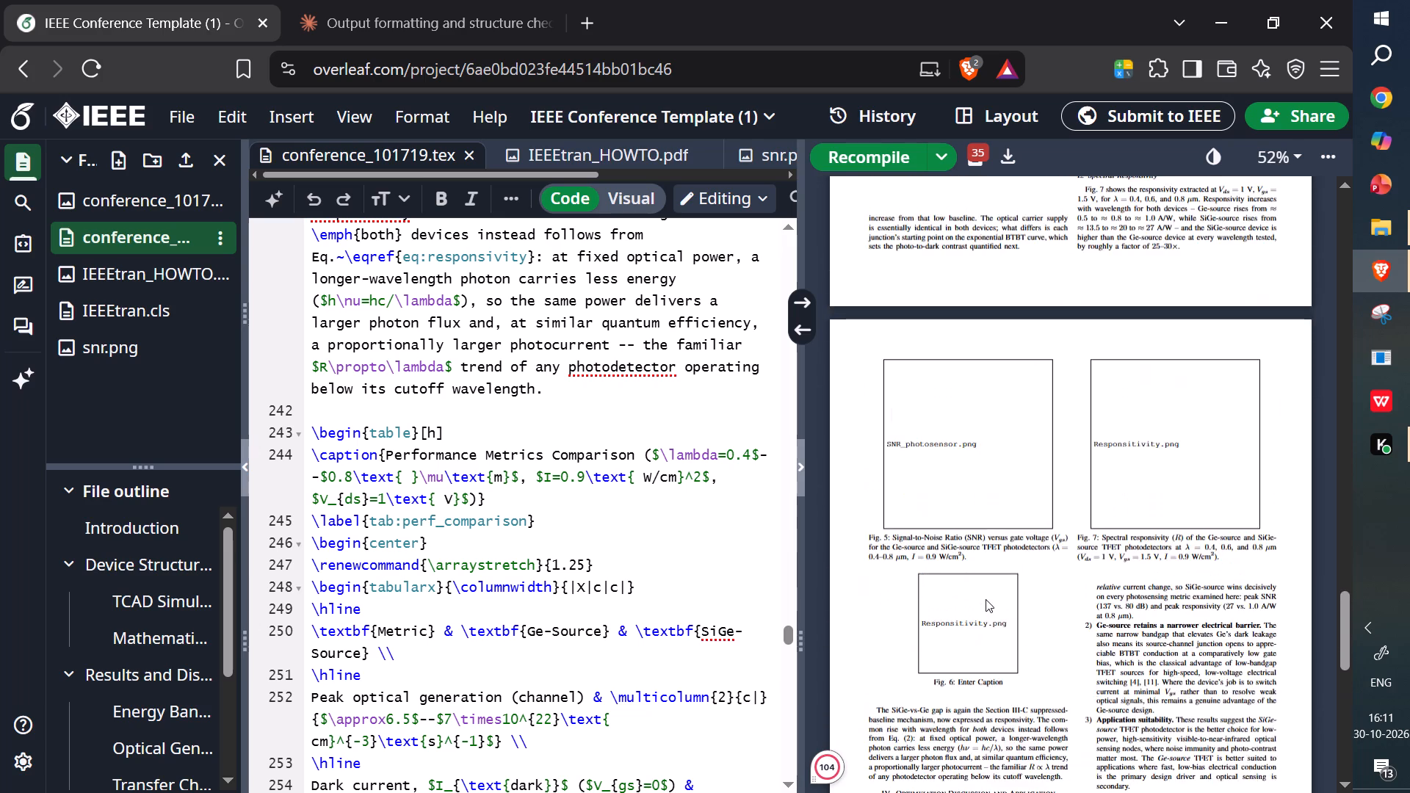
Review the compiled pages from the introduction to the conclusion, checking the image frames and captions of each figure.
scroll(986, 599, "up", 12)
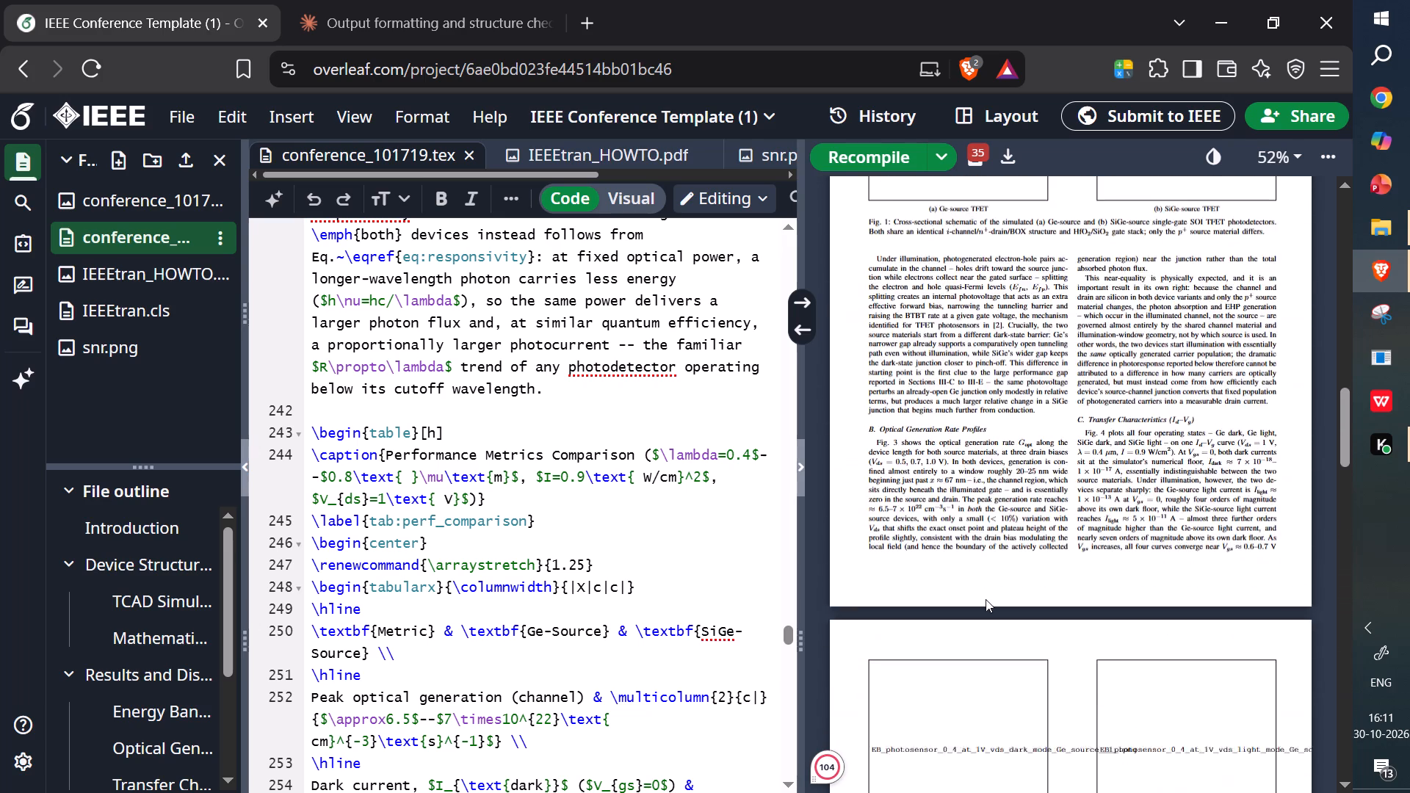
scroll(986, 599, "up", 11)
scroll(980, 641, "down", 9)
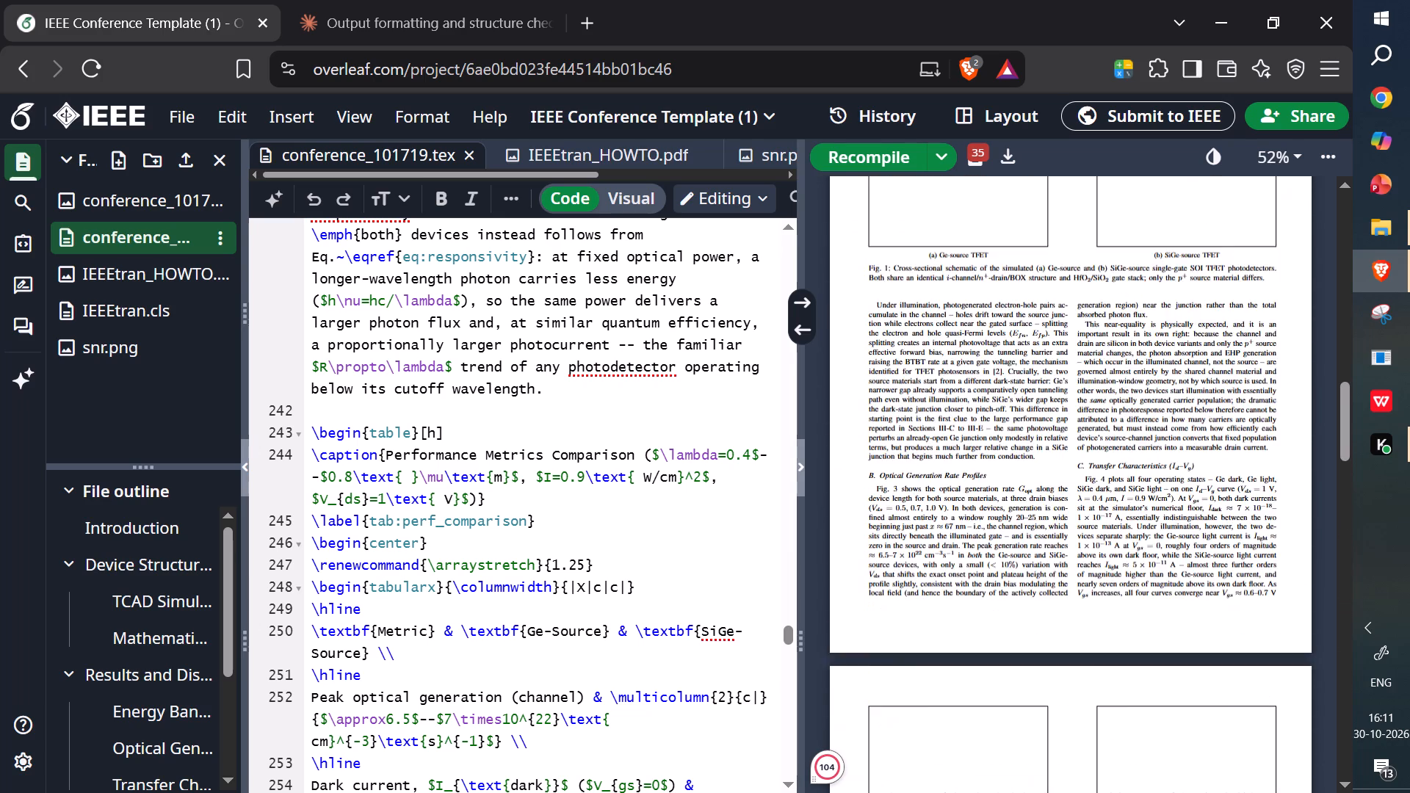
scroll(980, 641, "up", 8)
scroll(980, 641, "down", 6)
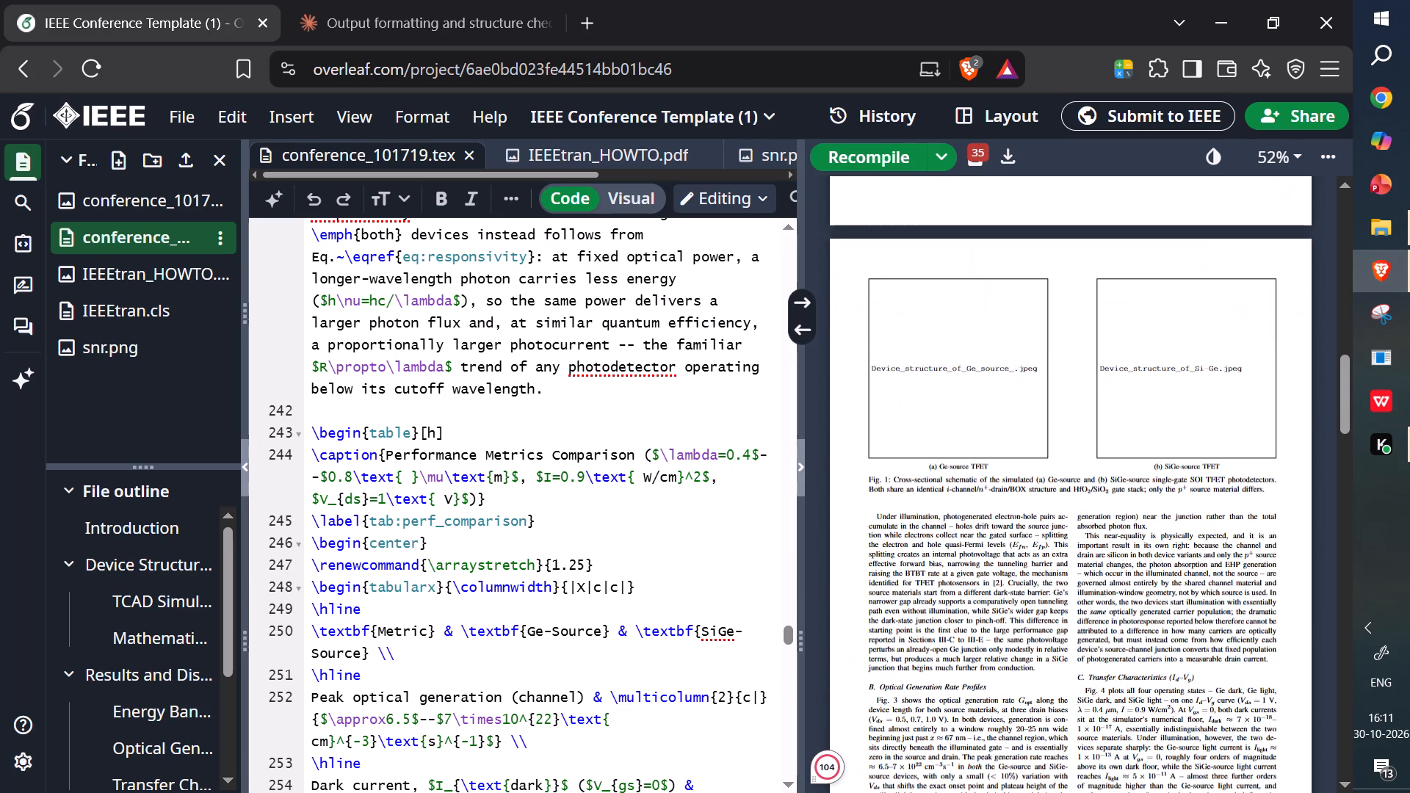
scroll(981, 571, "up", 18)
scroll(994, 543, "down", 5)
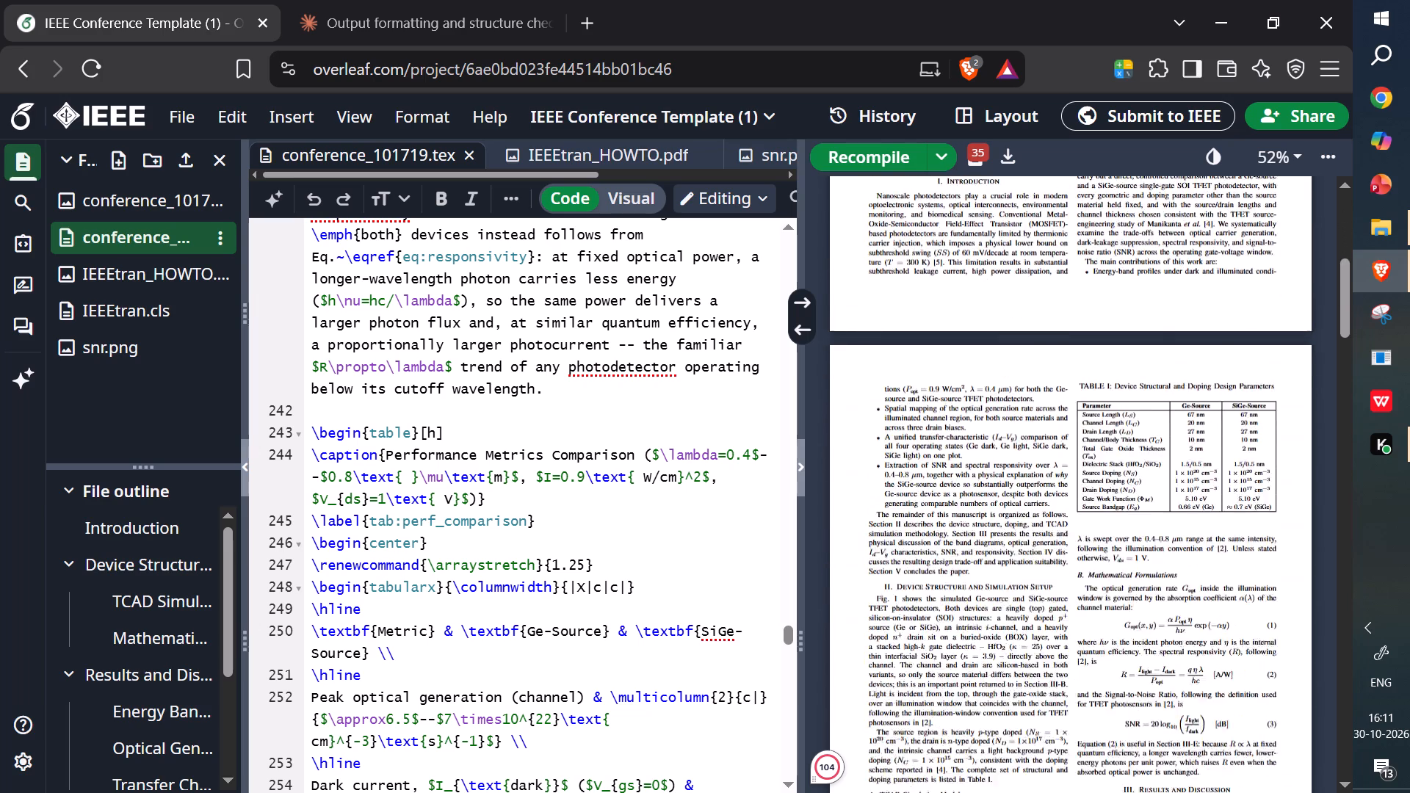
scroll(1018, 472, "down", 7)
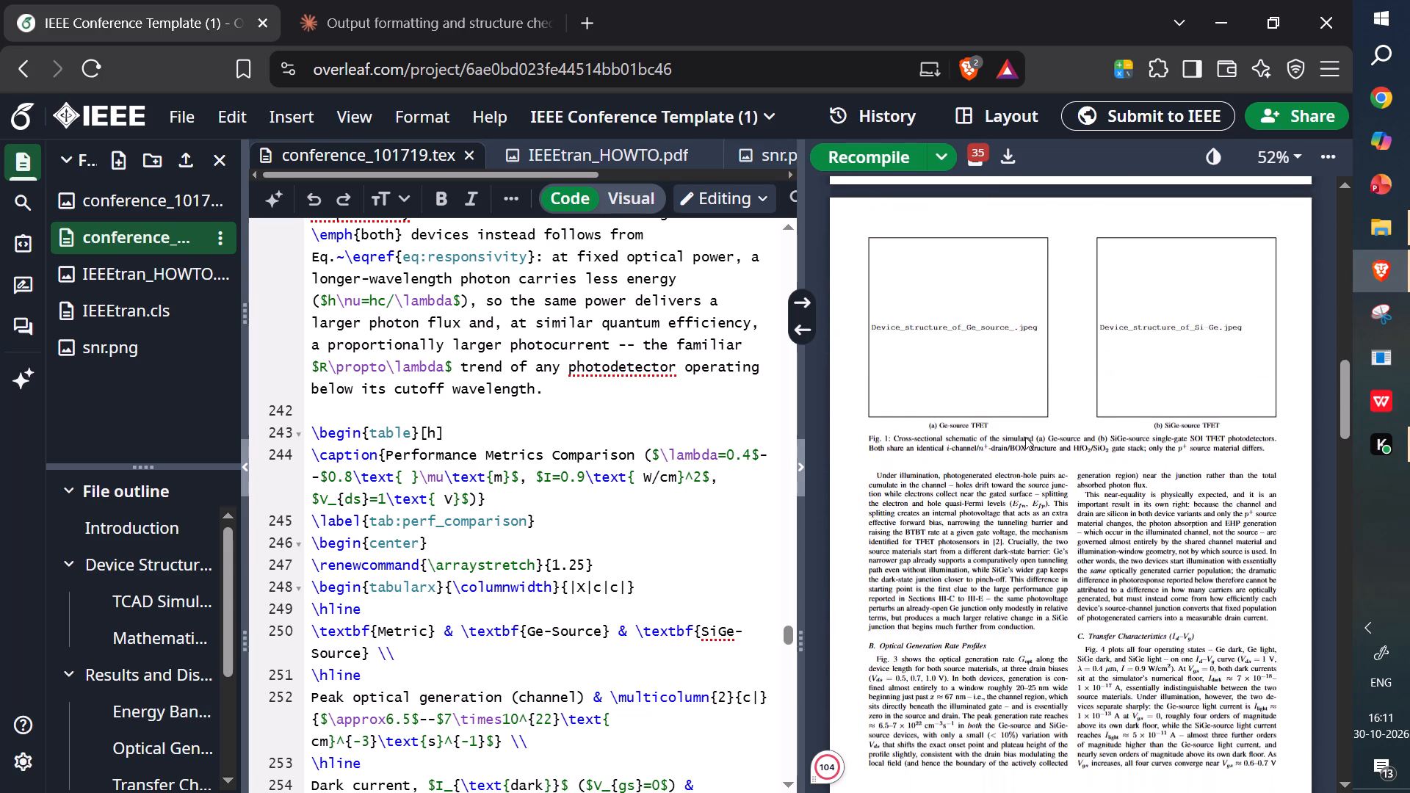
scroll(1025, 437, "down", 5)
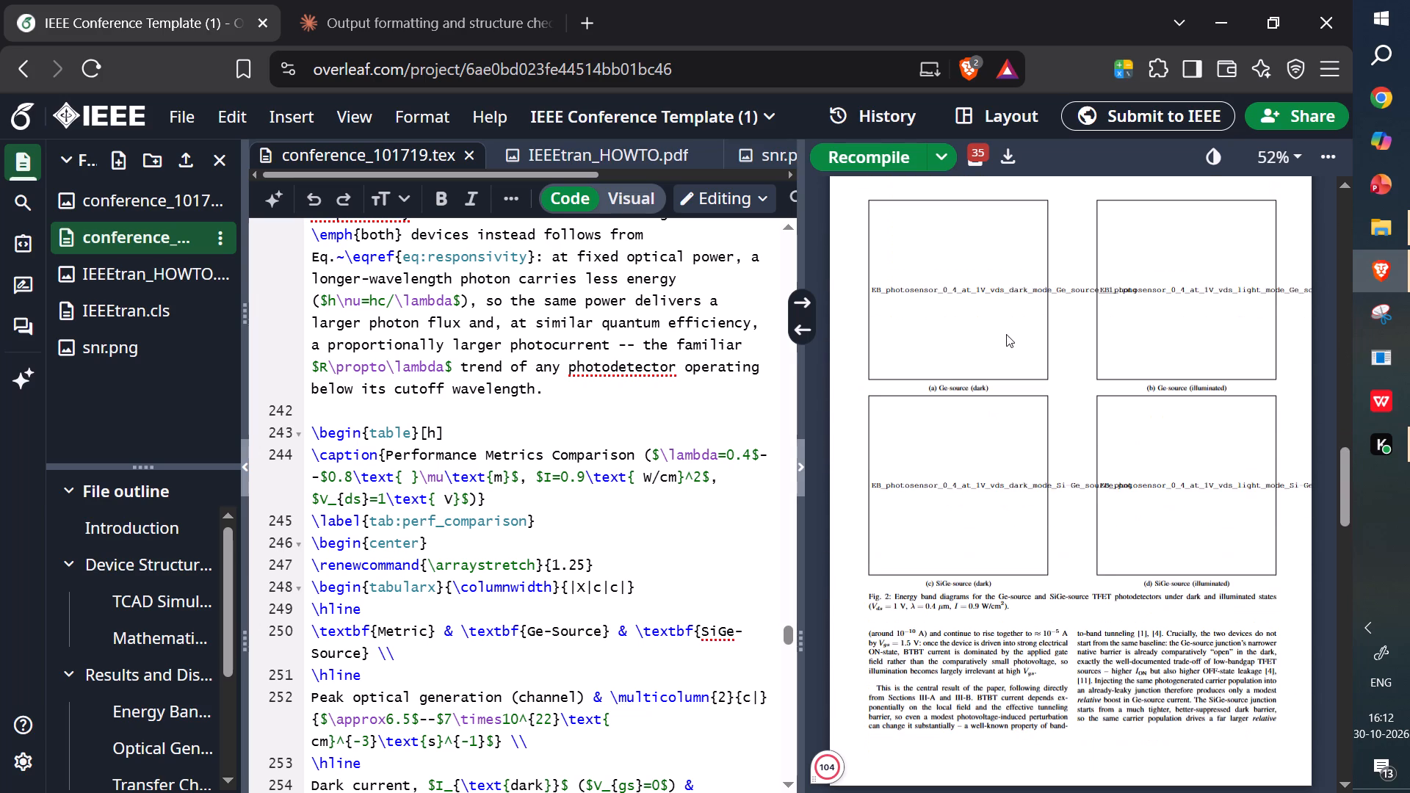
scroll(1002, 497, "down", 10)
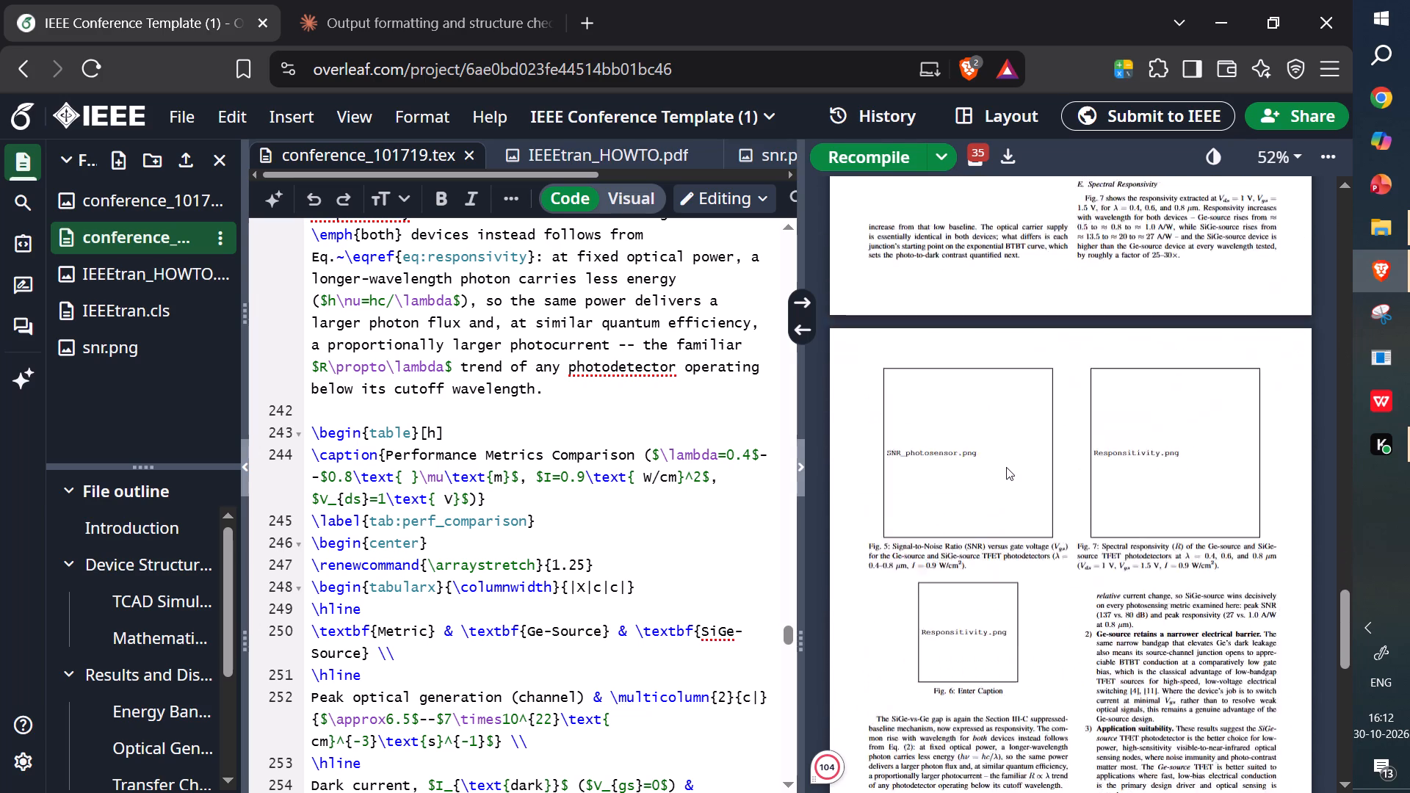
scroll(1006, 467, "down", 7)
scroll(1006, 467, "up", 6)
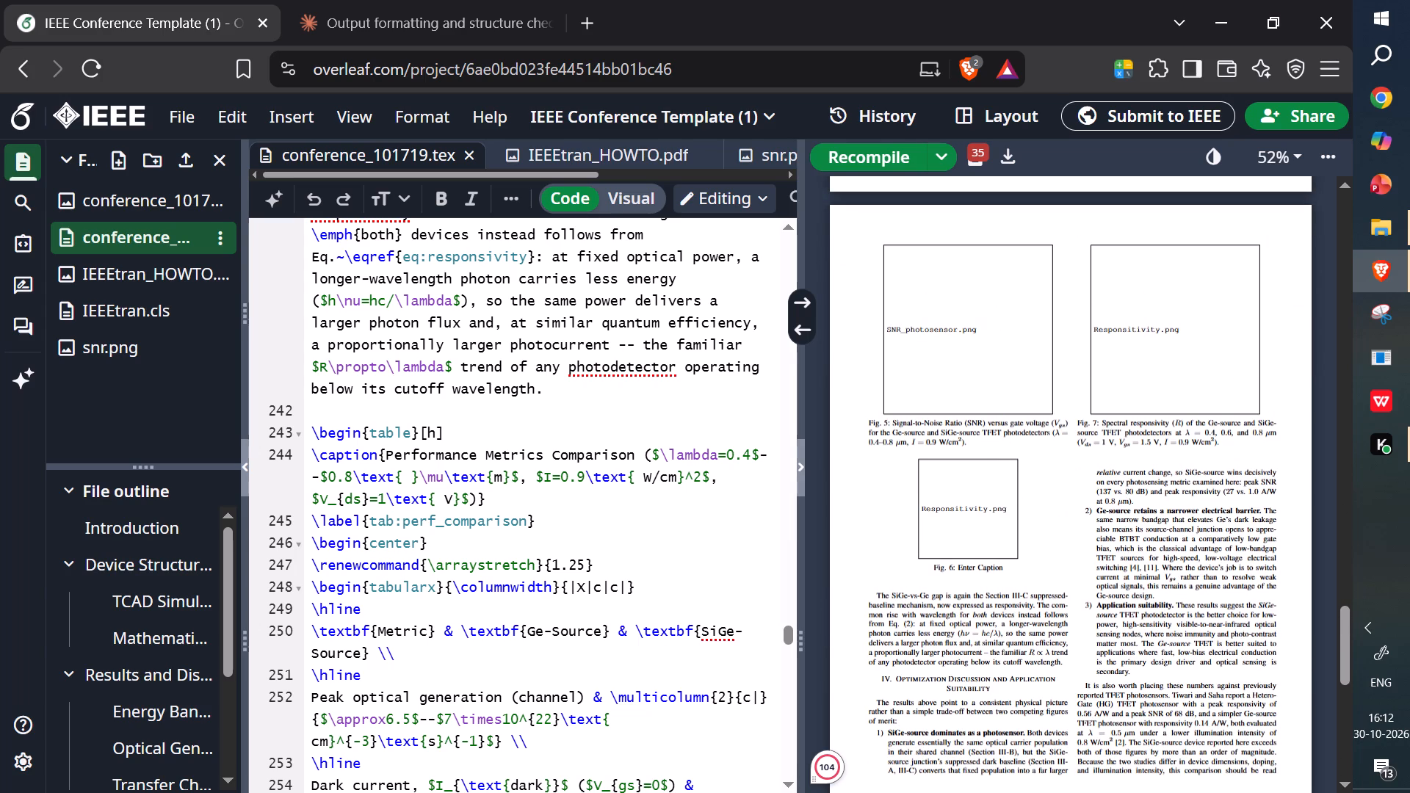
scroll(909, 571, "down", 3)
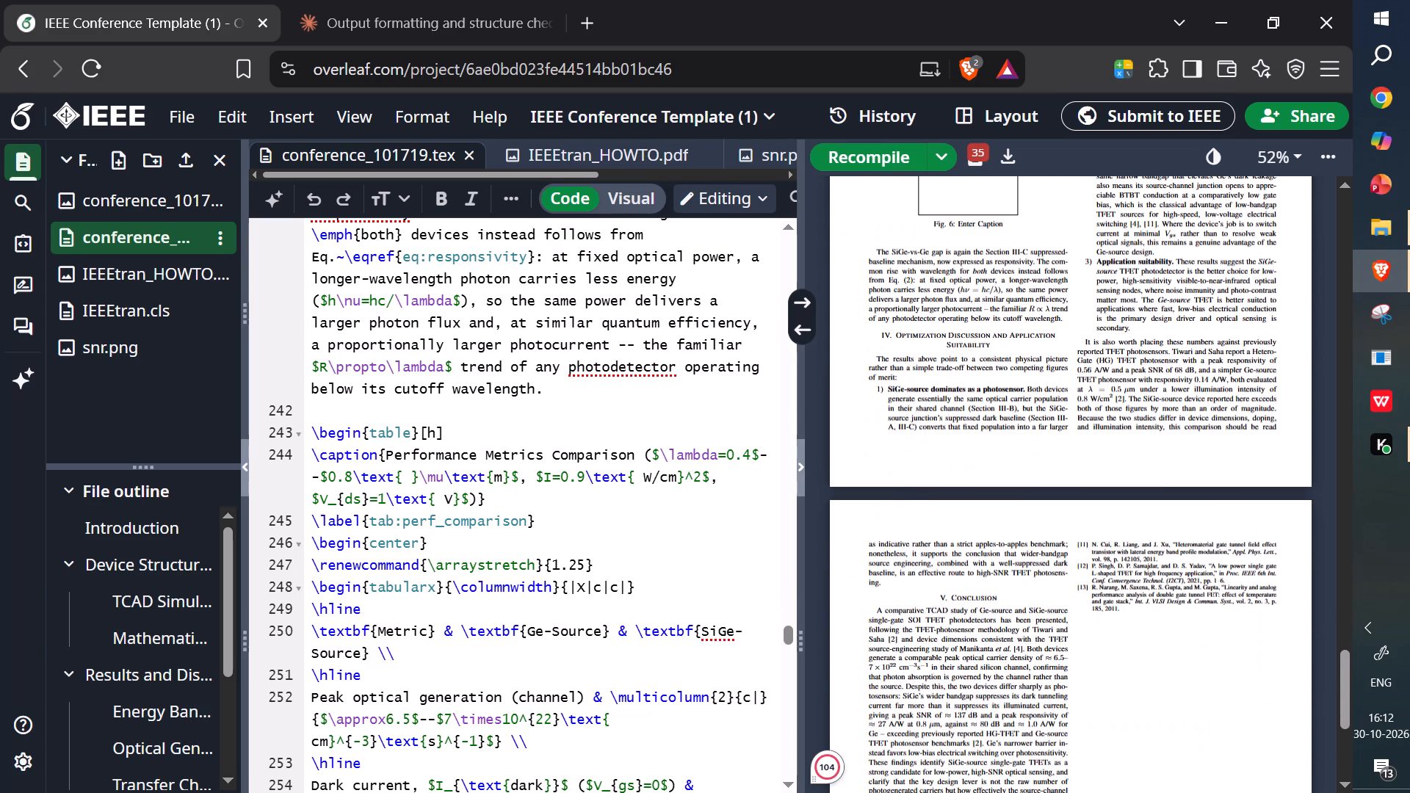
scroll(909, 571, "up", 4)
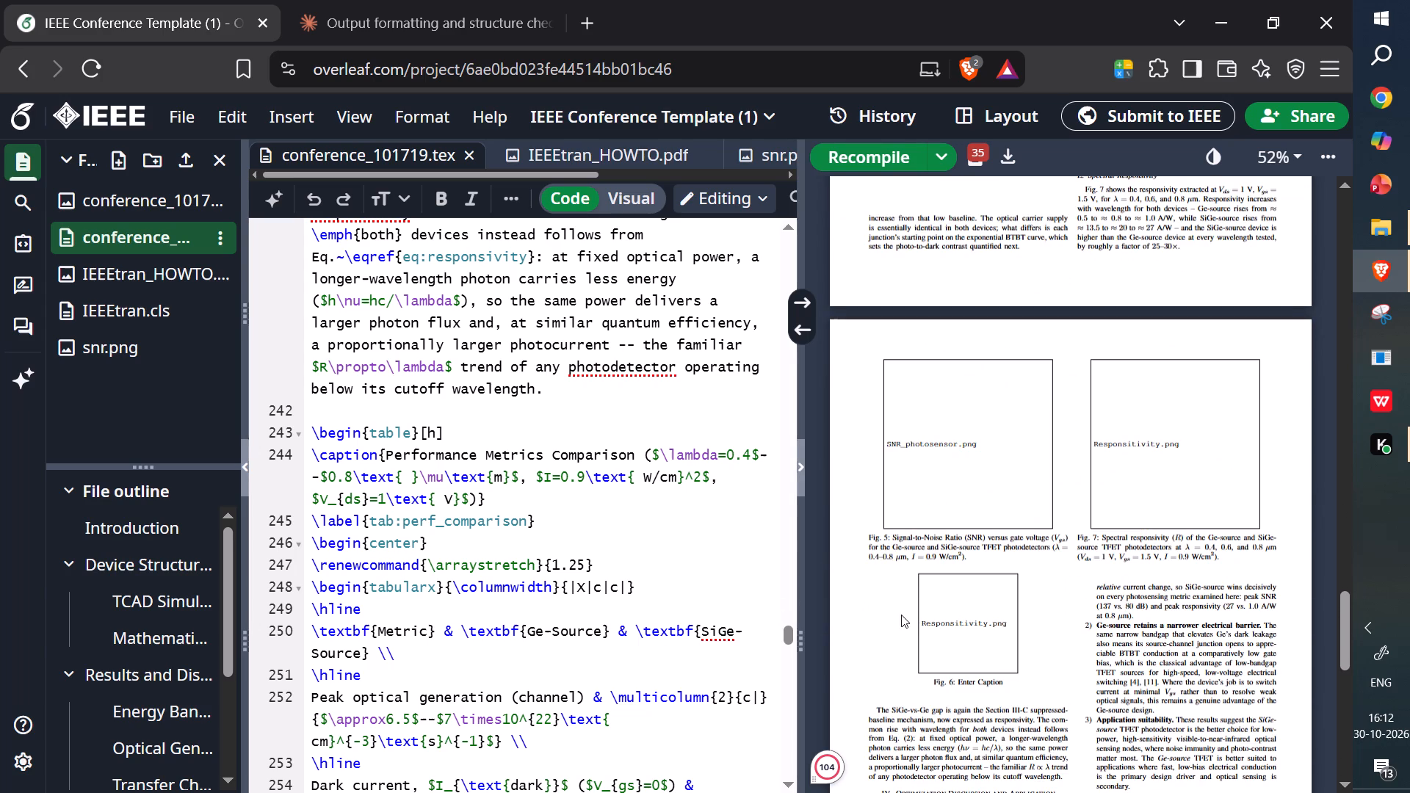
Examine the responsivity figure code and performance metrics table in the source alongside the compiled energy band and optical generation figures.
scroll(756, 571, "down", 2)
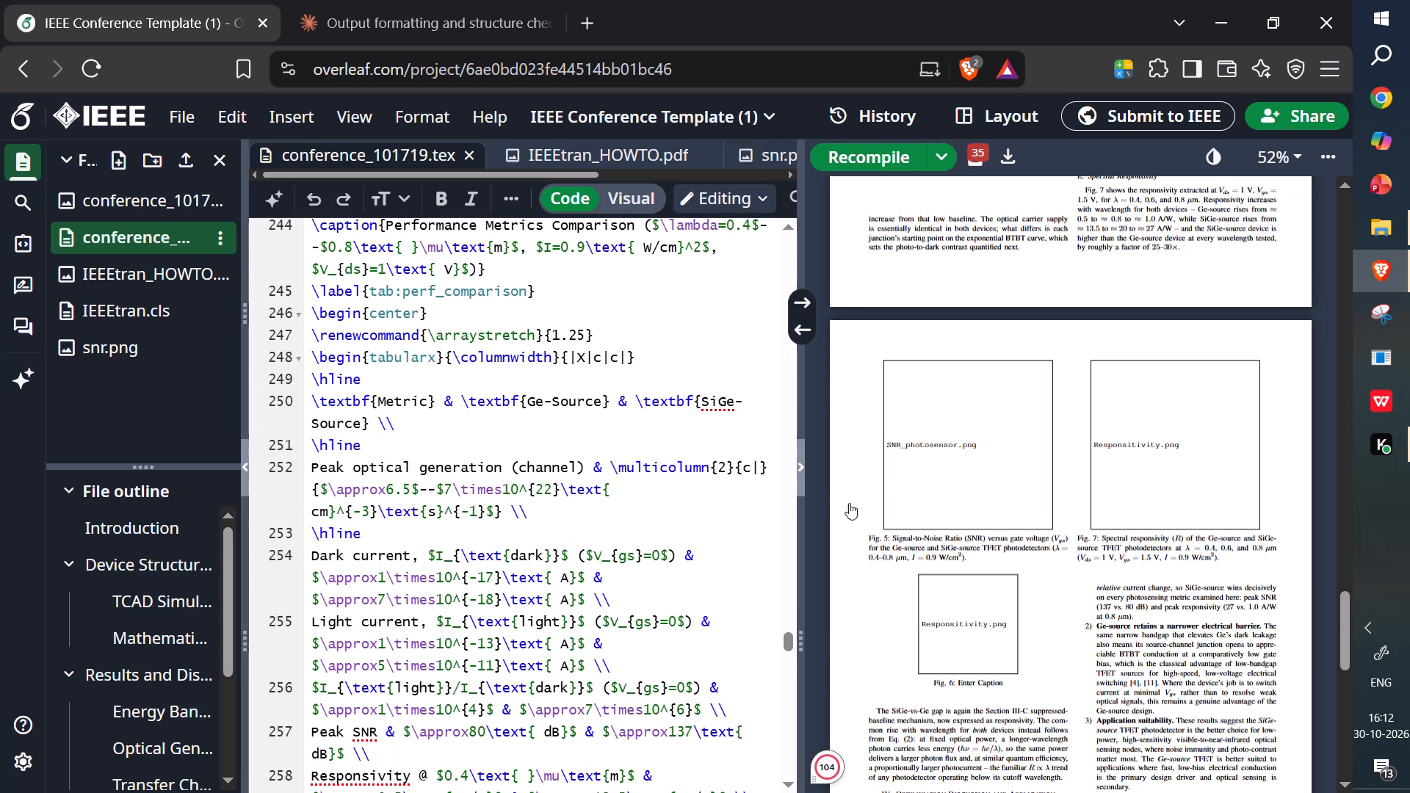
scroll(920, 517, "up", 6)
scroll(922, 517, "down", 1)
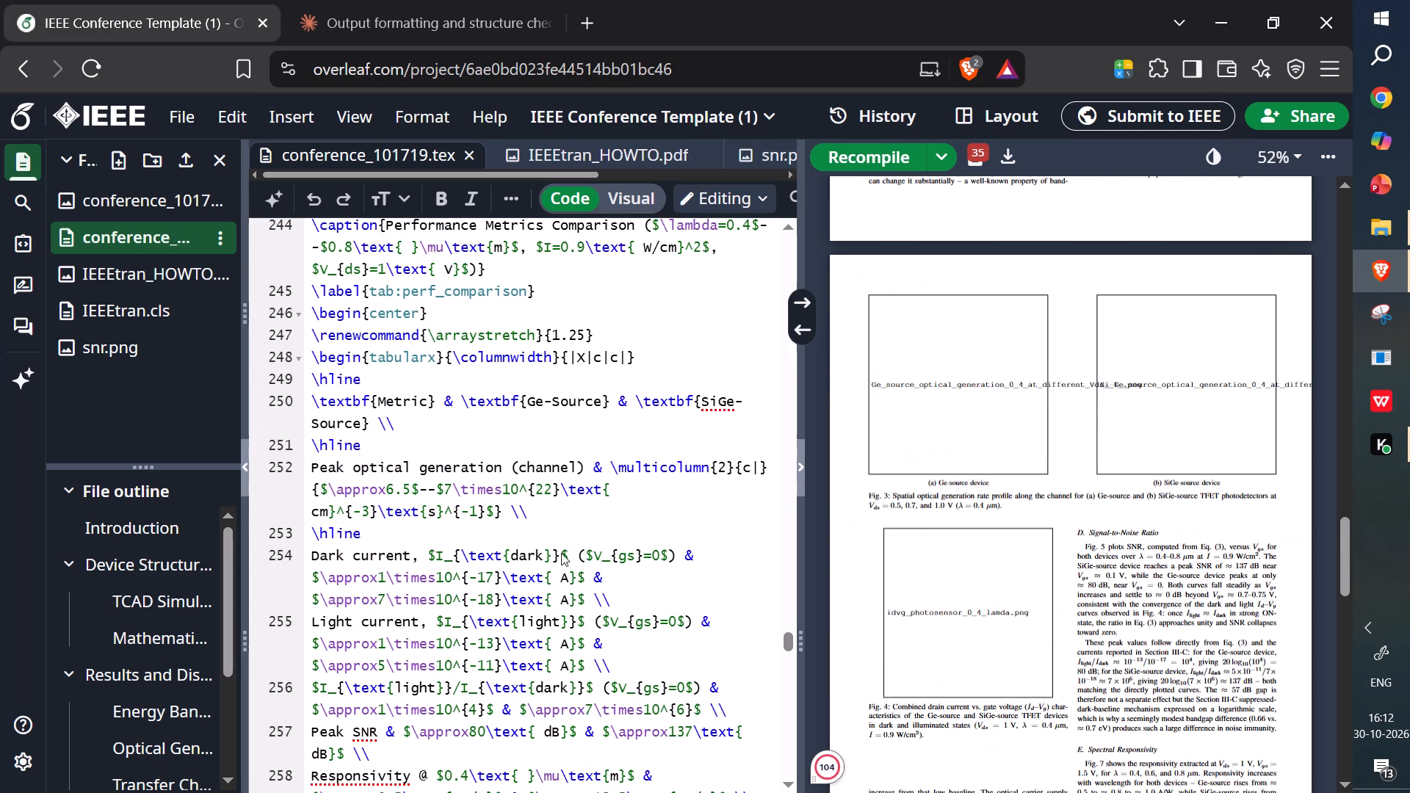
scroll(560, 551, "up", 5)
scroll(560, 551, "down", 1)
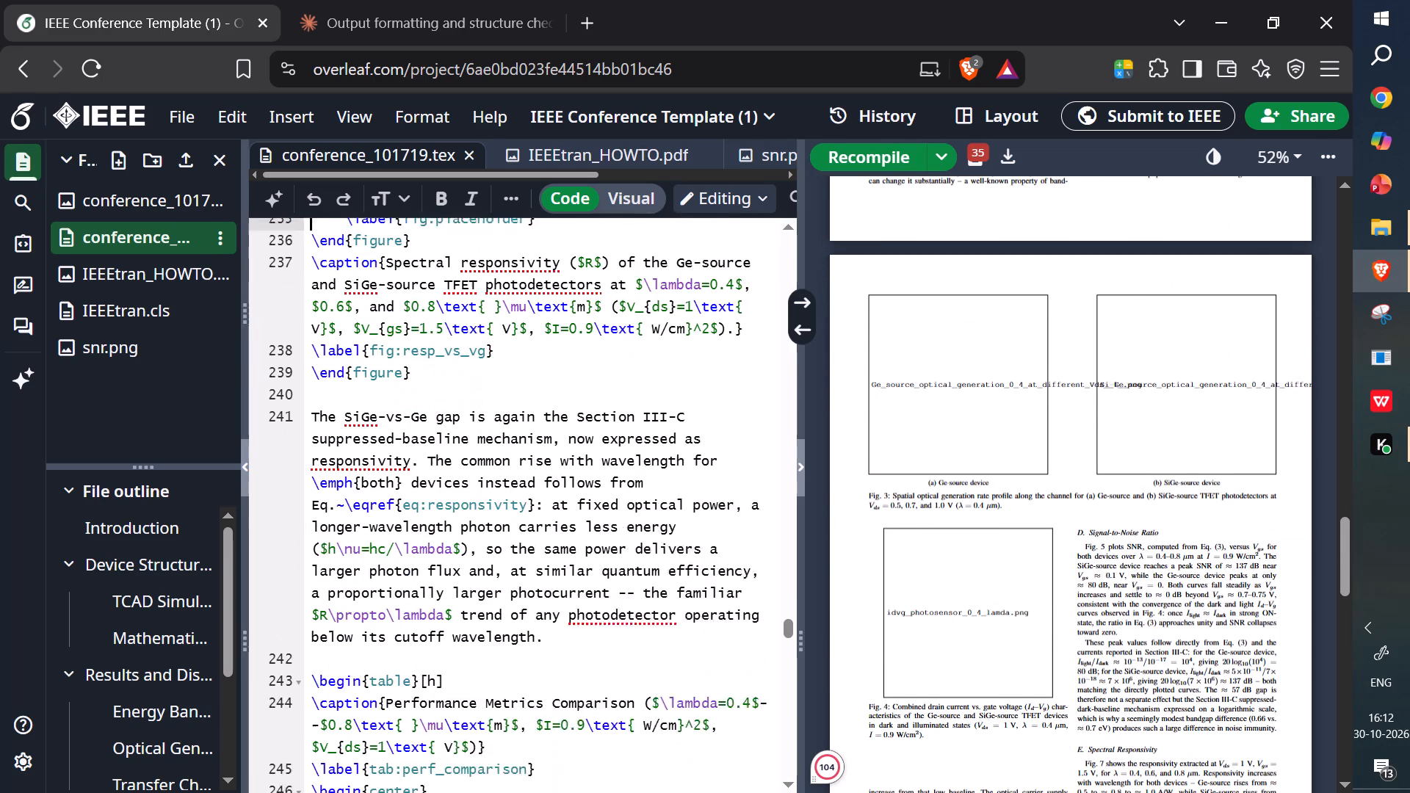
scroll(560, 551, "down", 2)
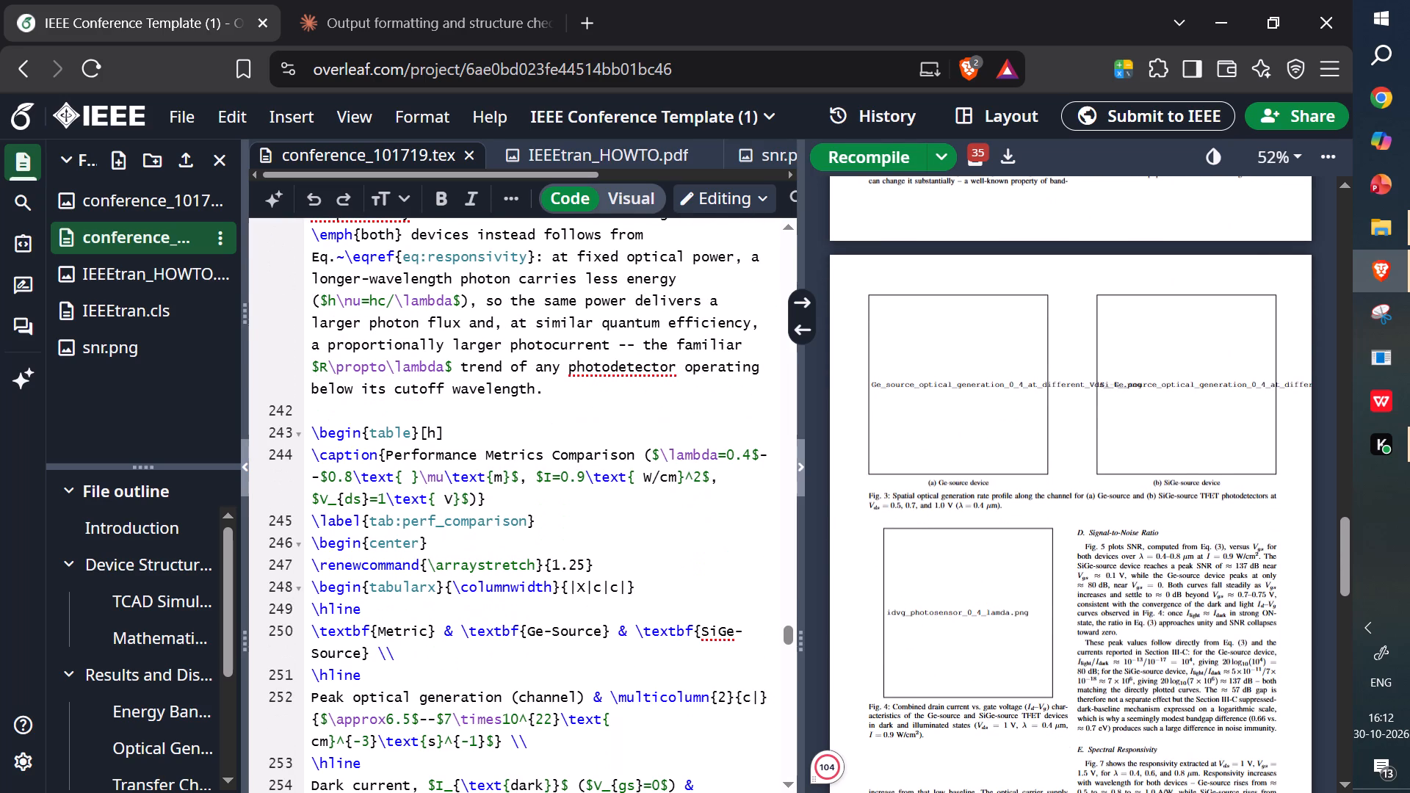
scroll(1256, 603, "up", 5)
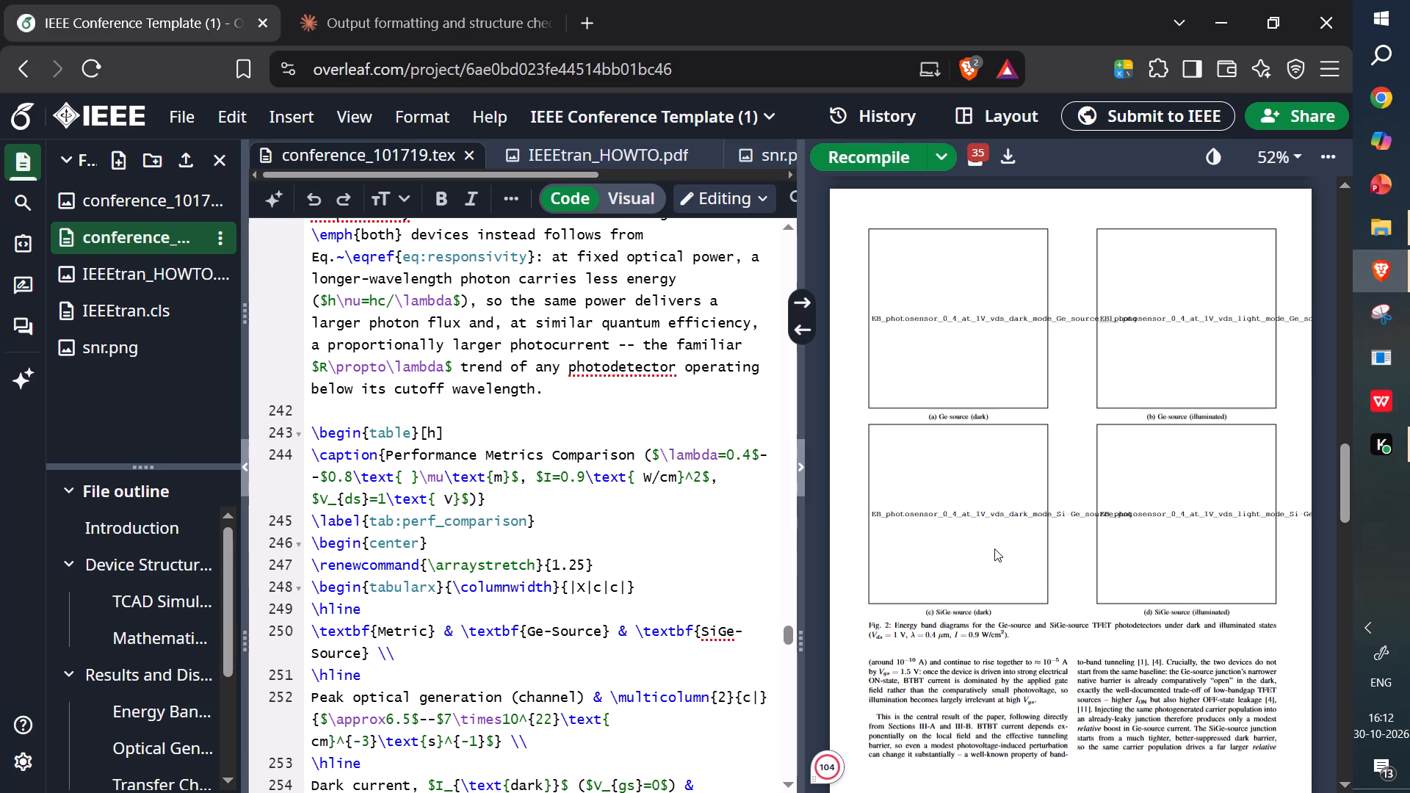
scroll(366, 464, "up", 1)
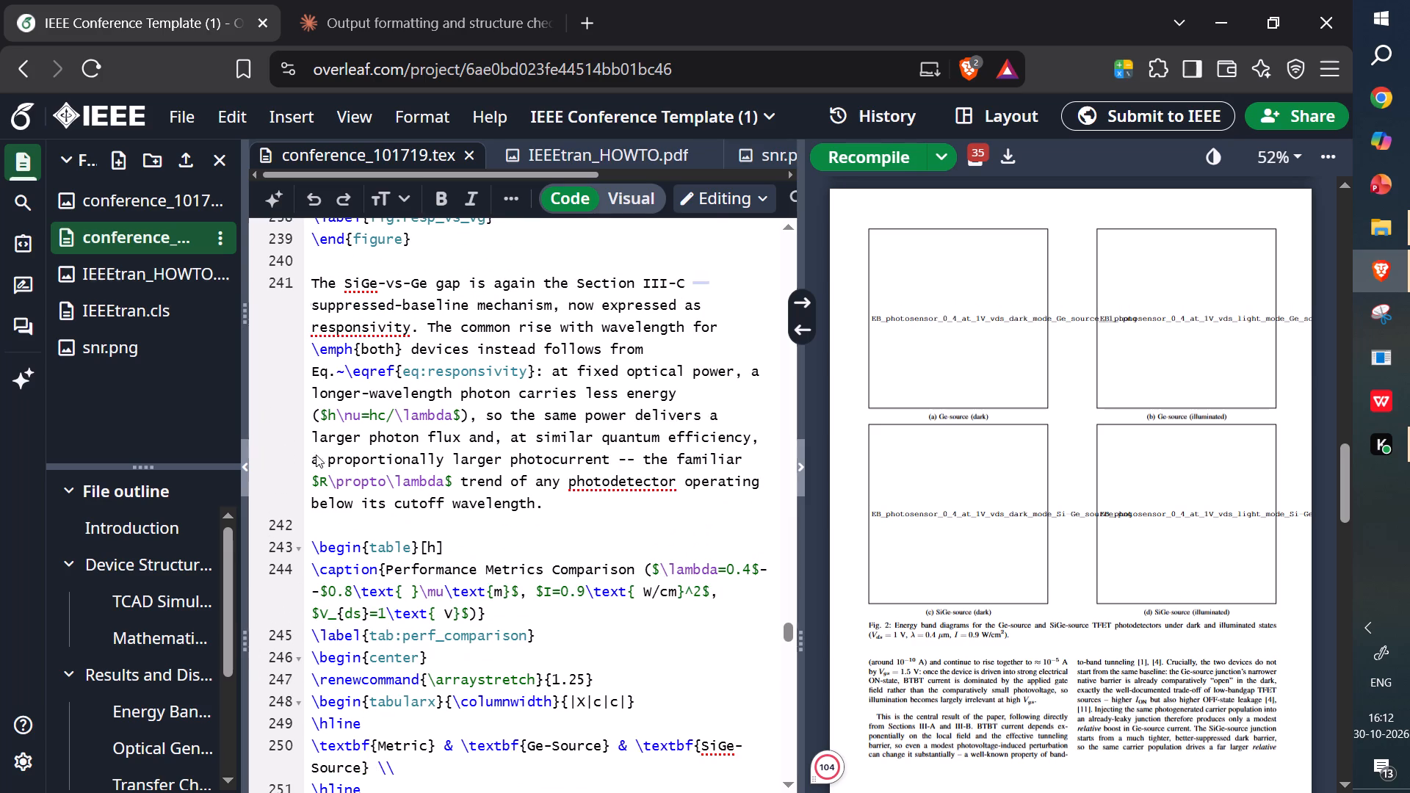
scroll(390, 421, "down", 2)
scroll(391, 421, "up", 1)
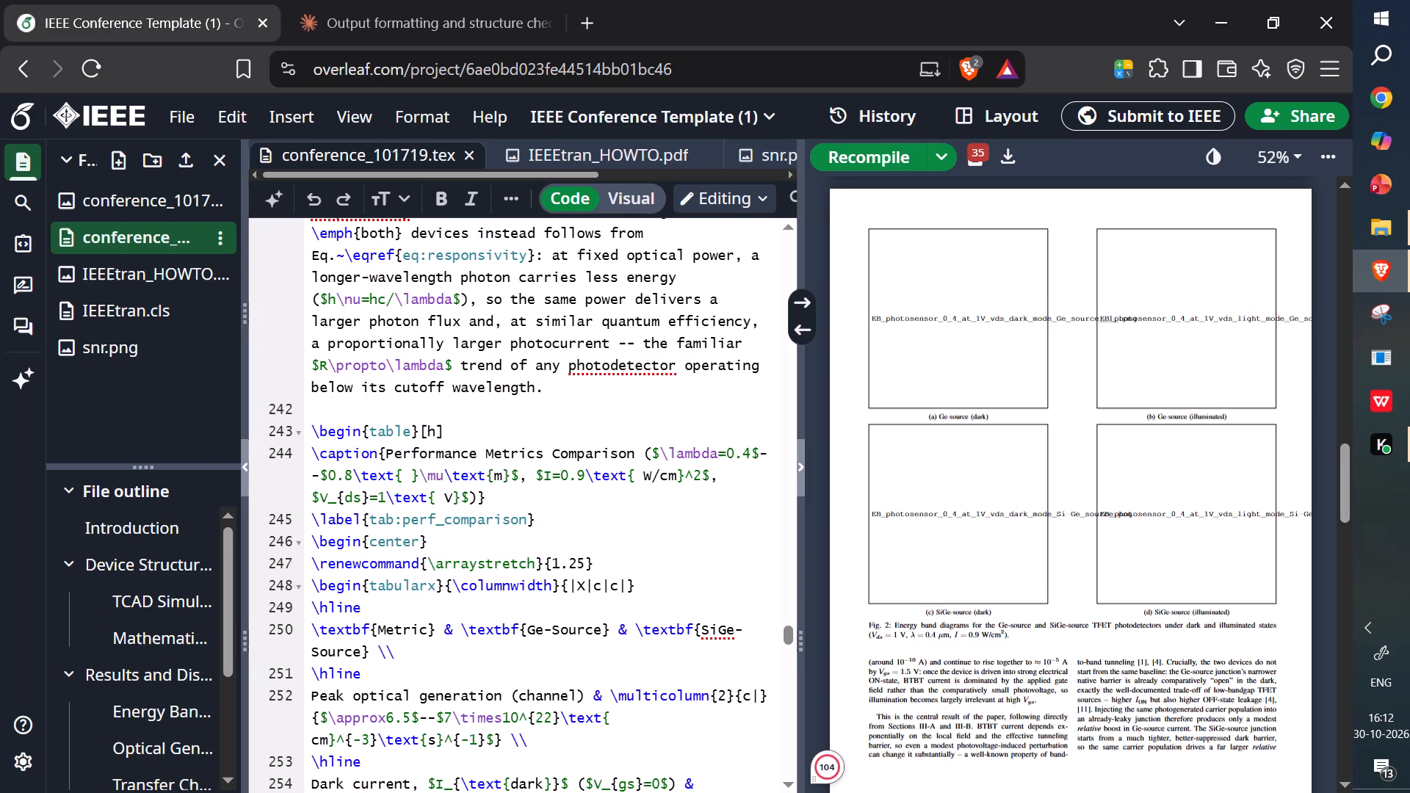
scroll(121, 350, "up", 4)
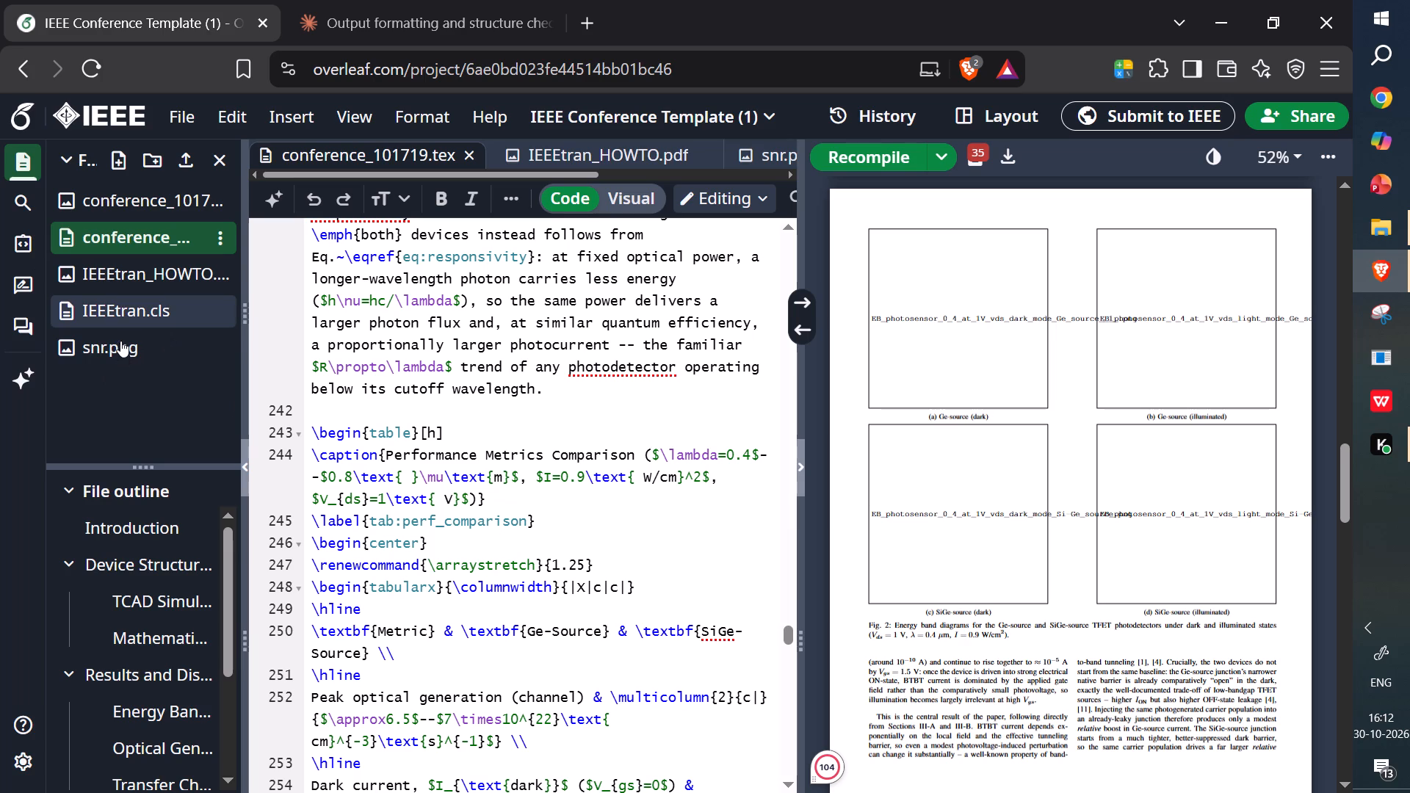
Upload responsivity_recolored.png as R.png and insert it as a half-width figure with caption and label in the responsivity figure code.
left_click(180, 165)
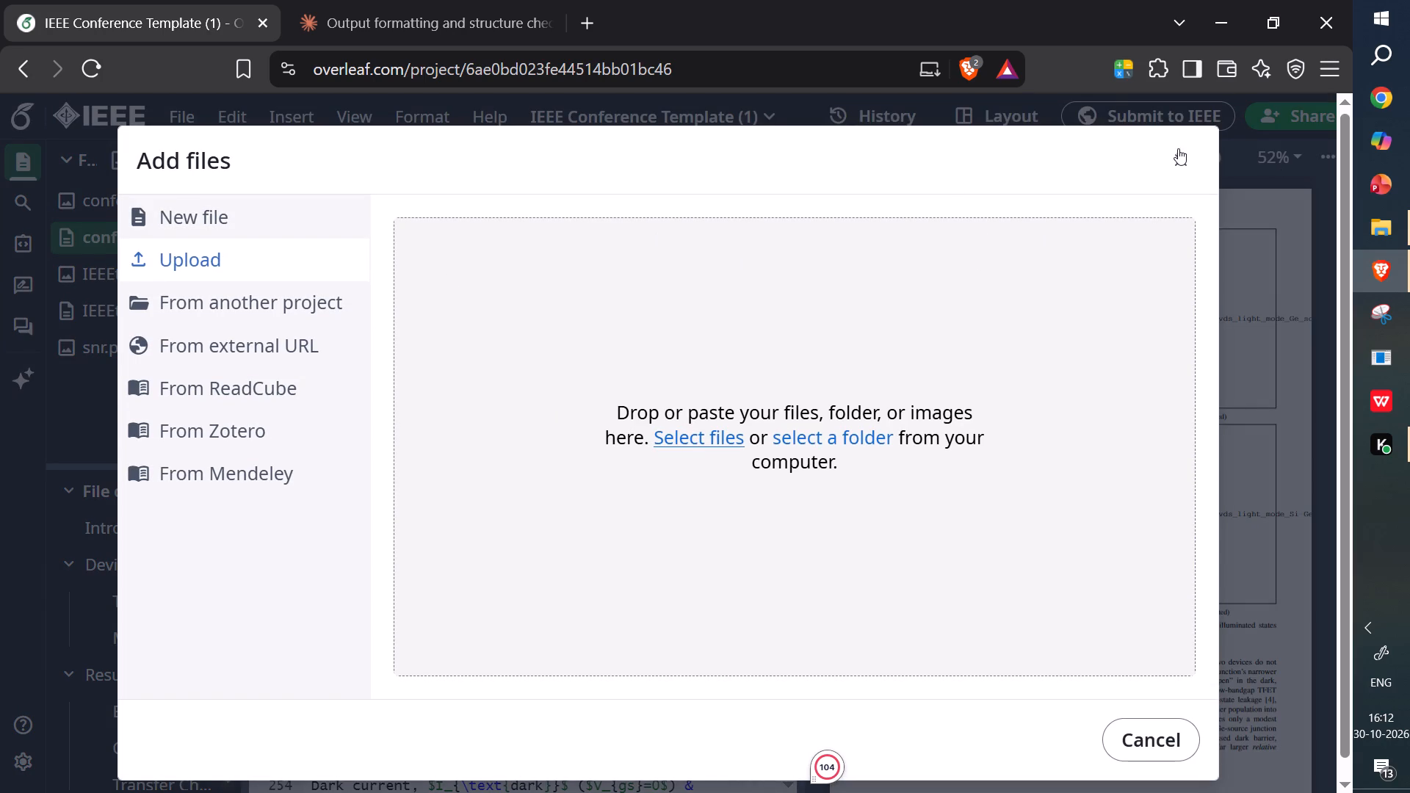
left_click(1178, 148)
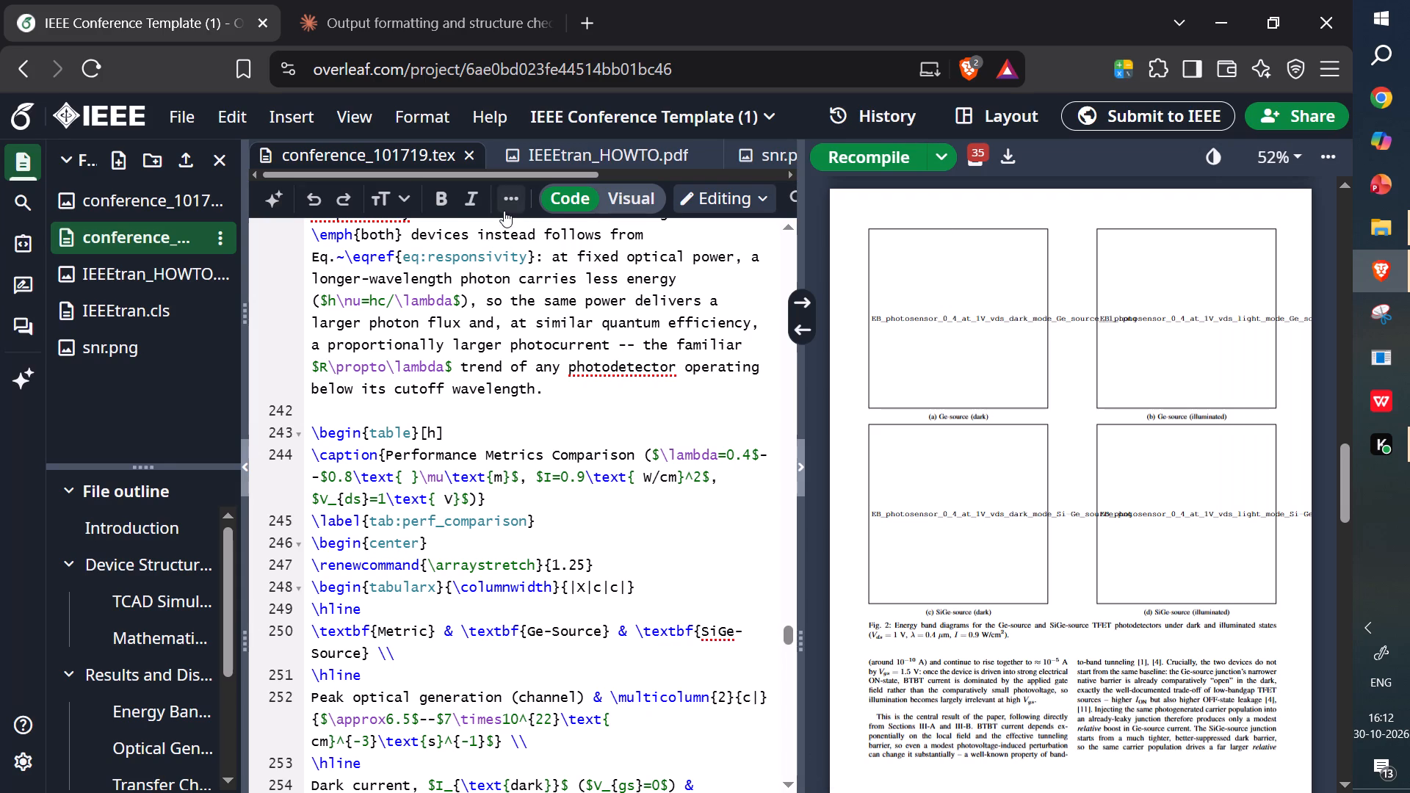
left_click(504, 211)
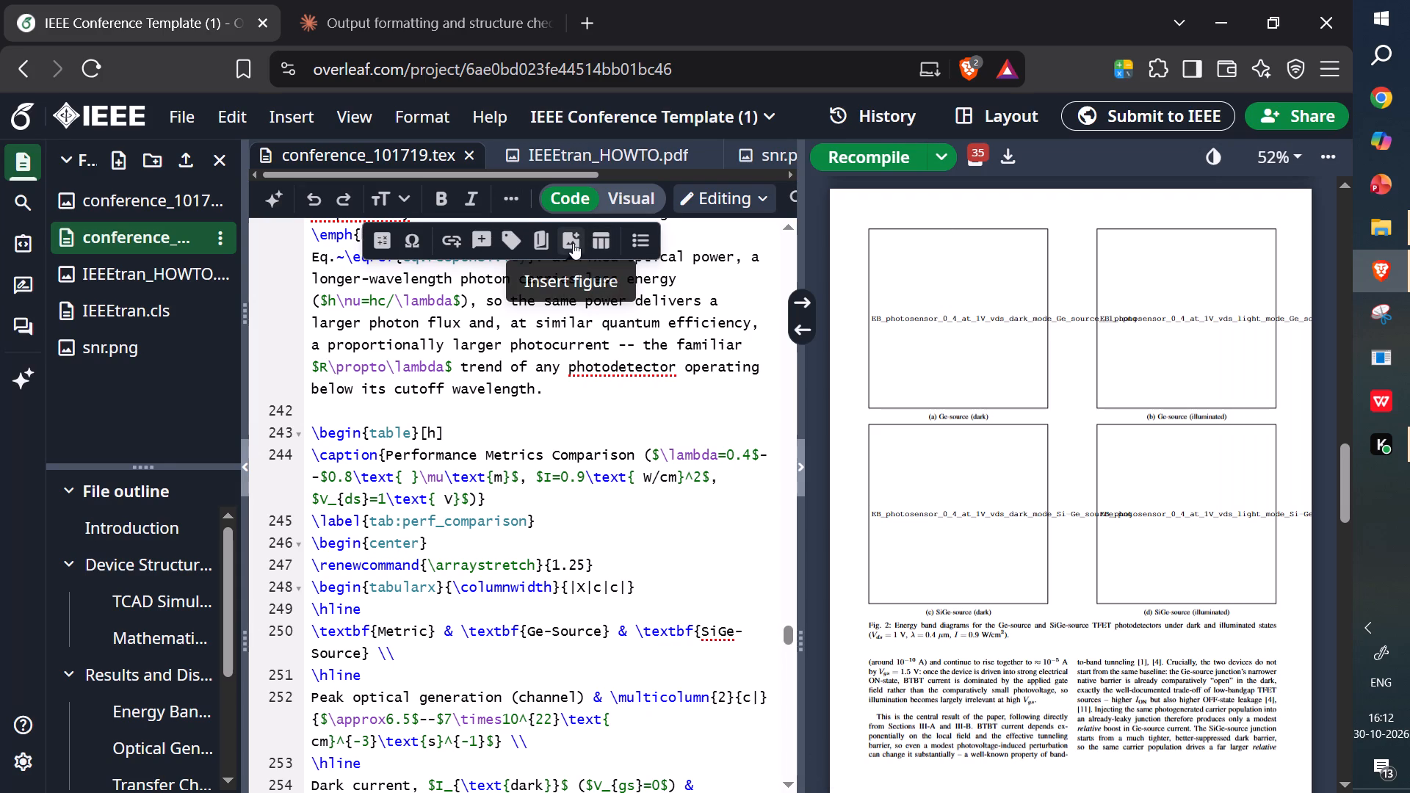
left_click(573, 243)
left_click(571, 286)
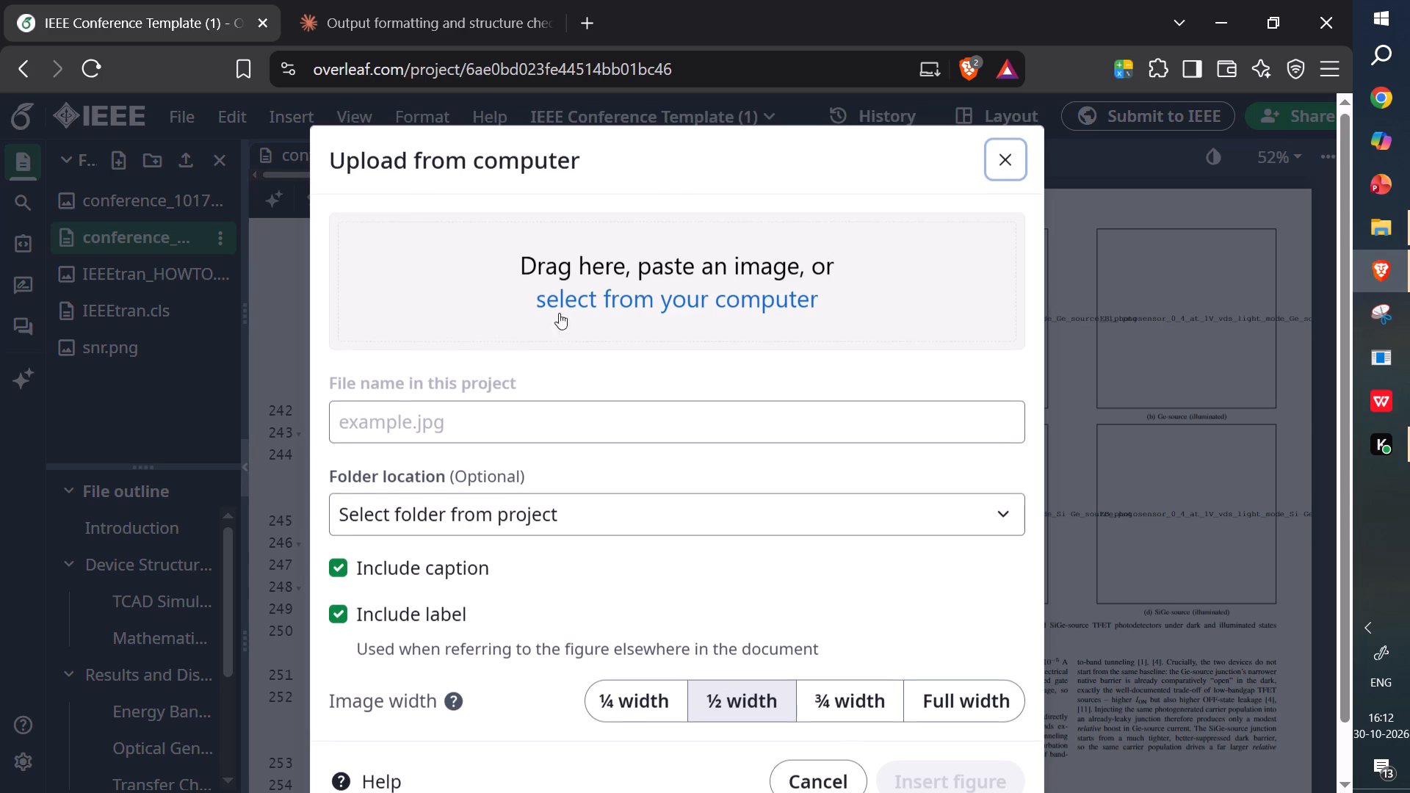
left_click(639, 303)
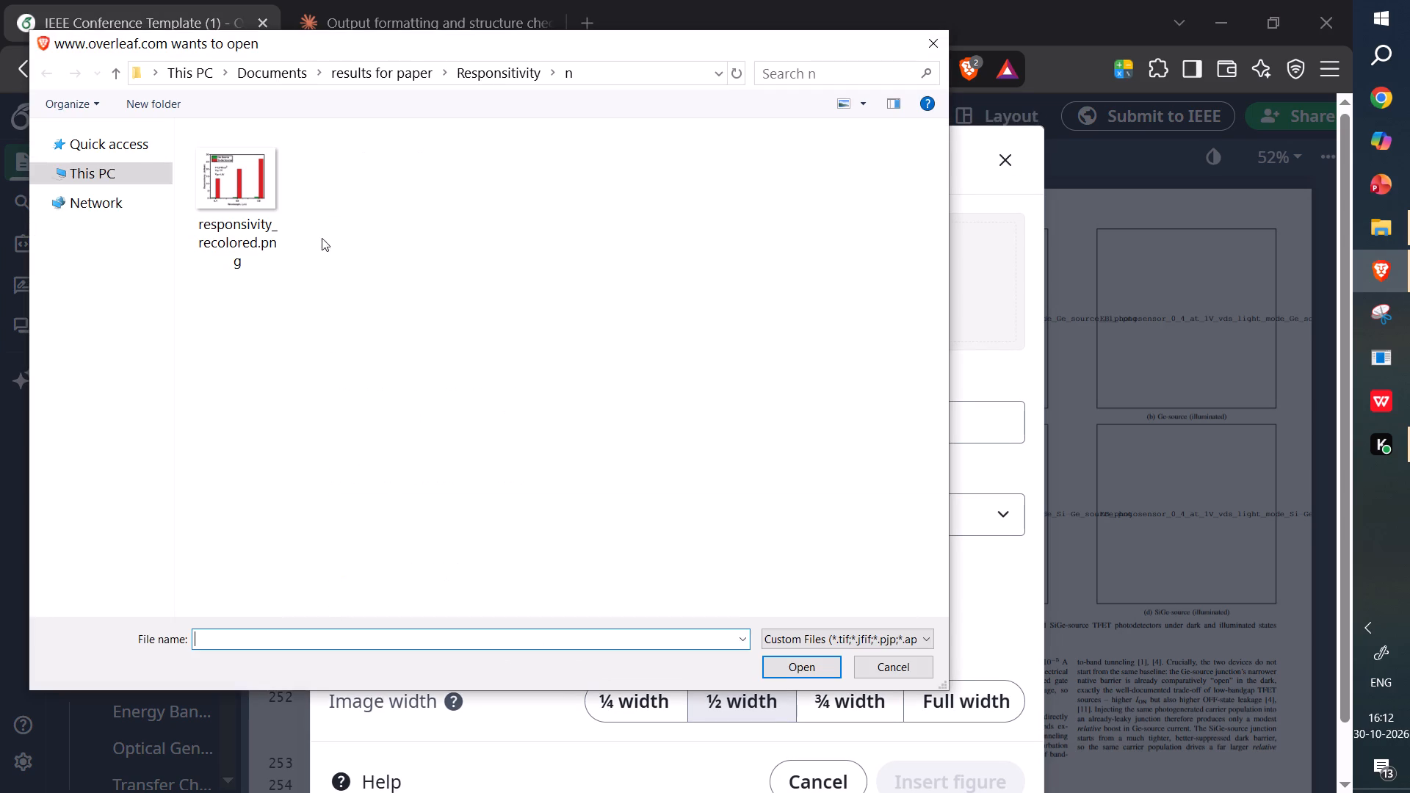
left_click(257, 187)
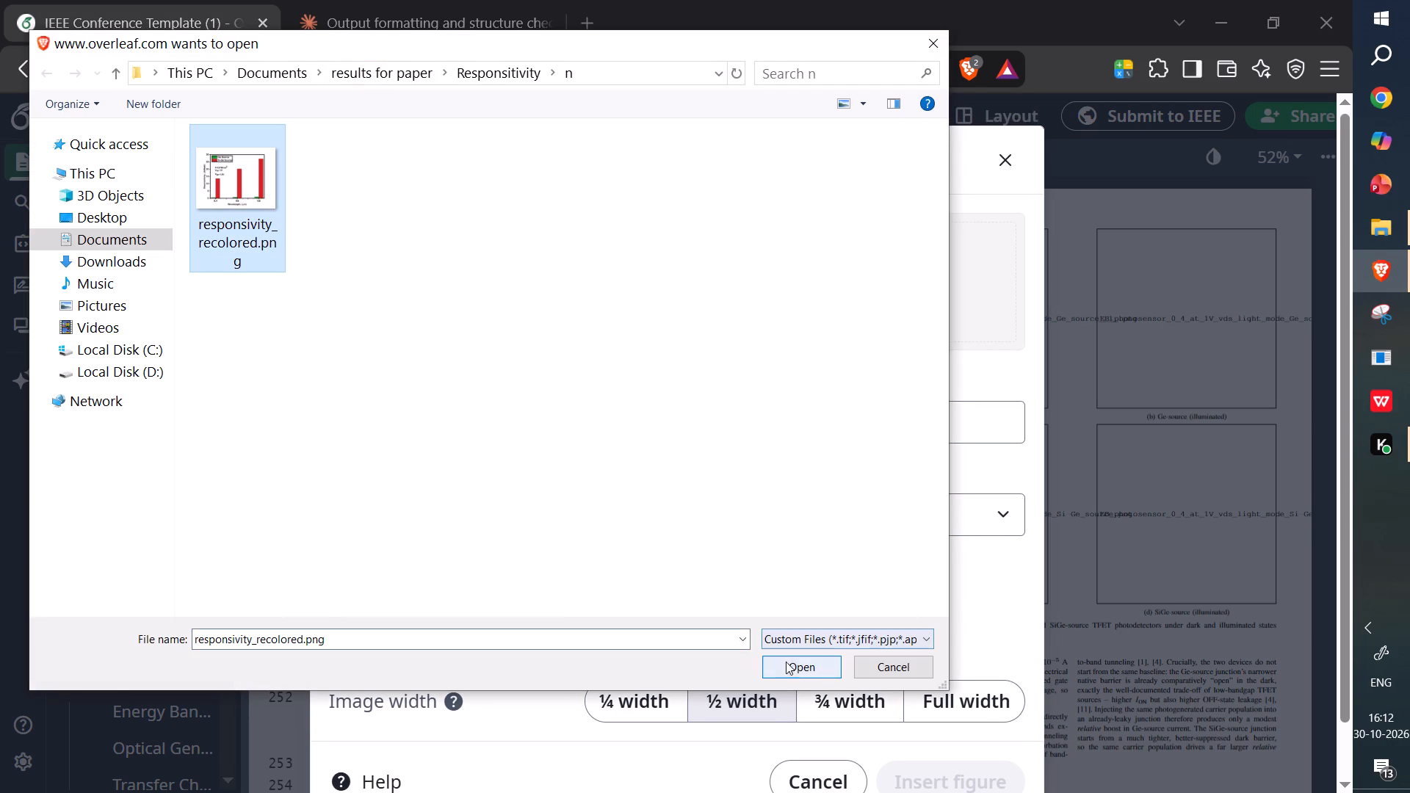
left_click(781, 665)
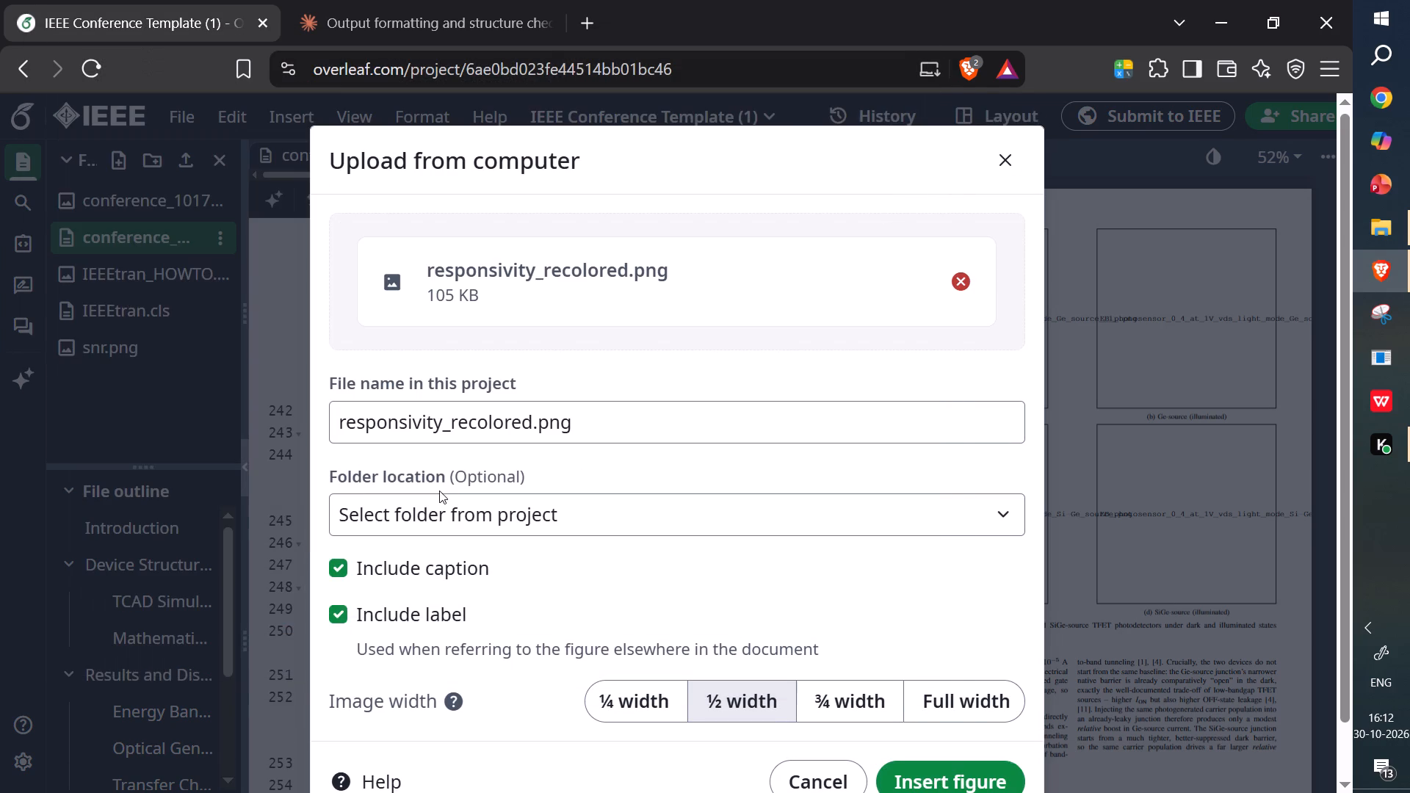
left_click_drag(534, 420, 522, 419)
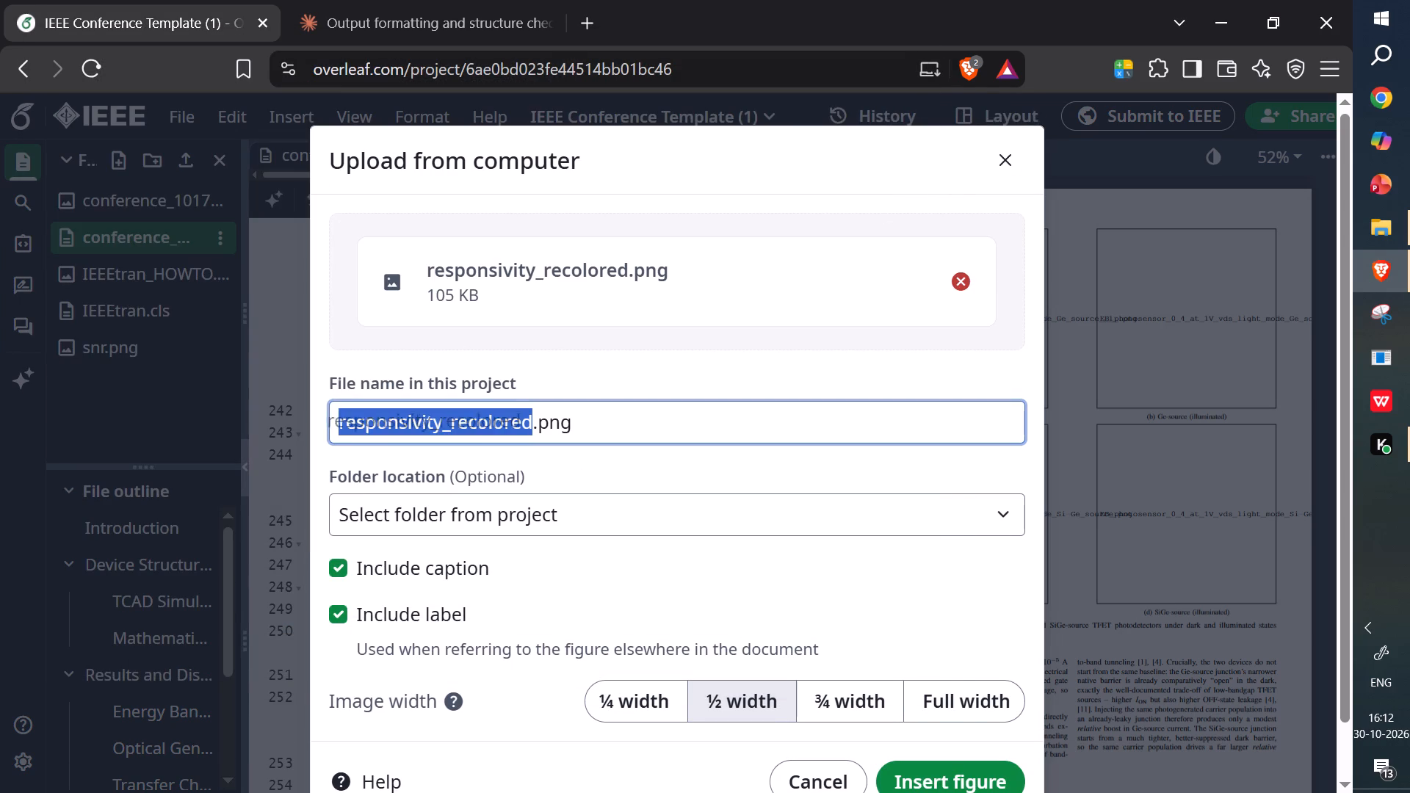
left_click_drag(522, 419, 507, 419)
key("BackSpace")
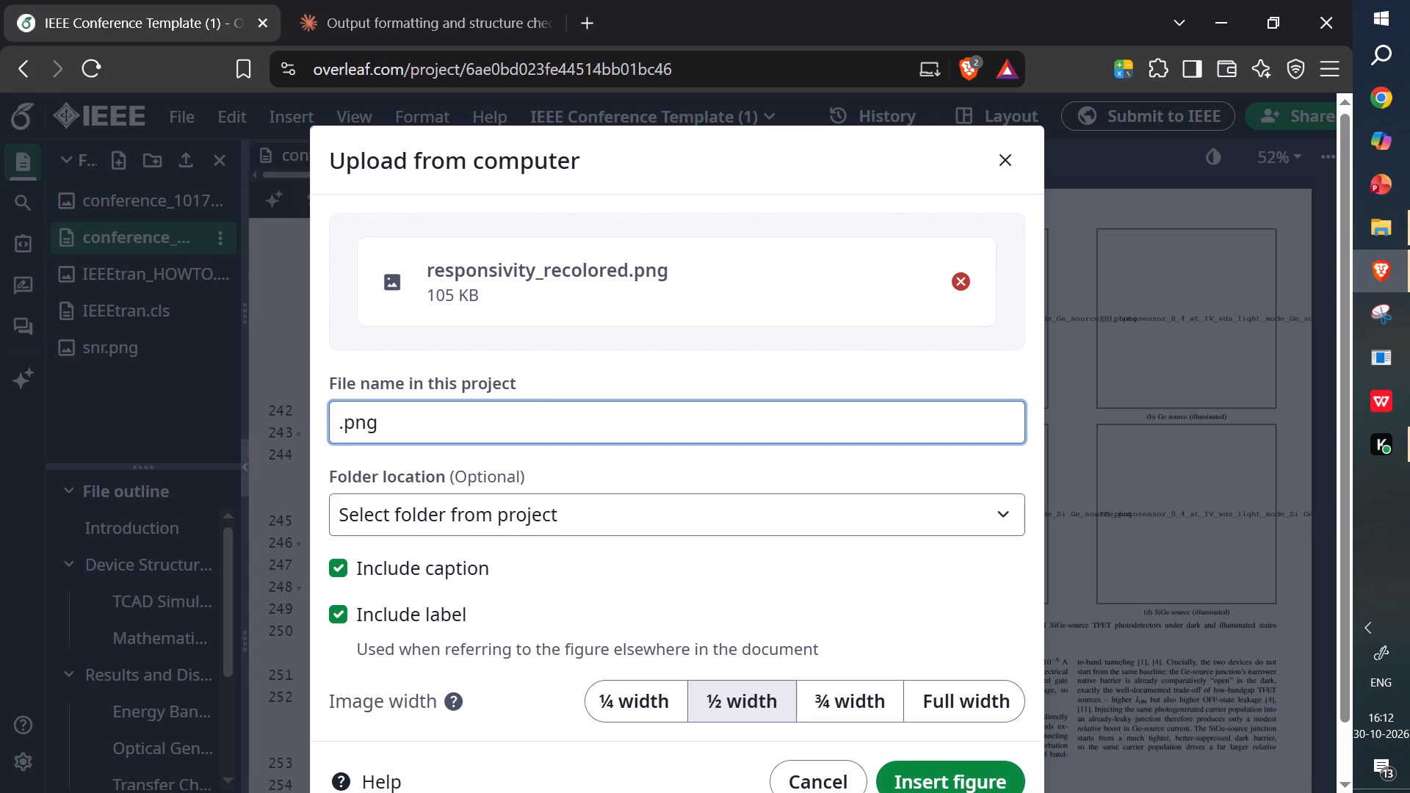
key("shift+r")
scroll(812, 637, "down", 2)
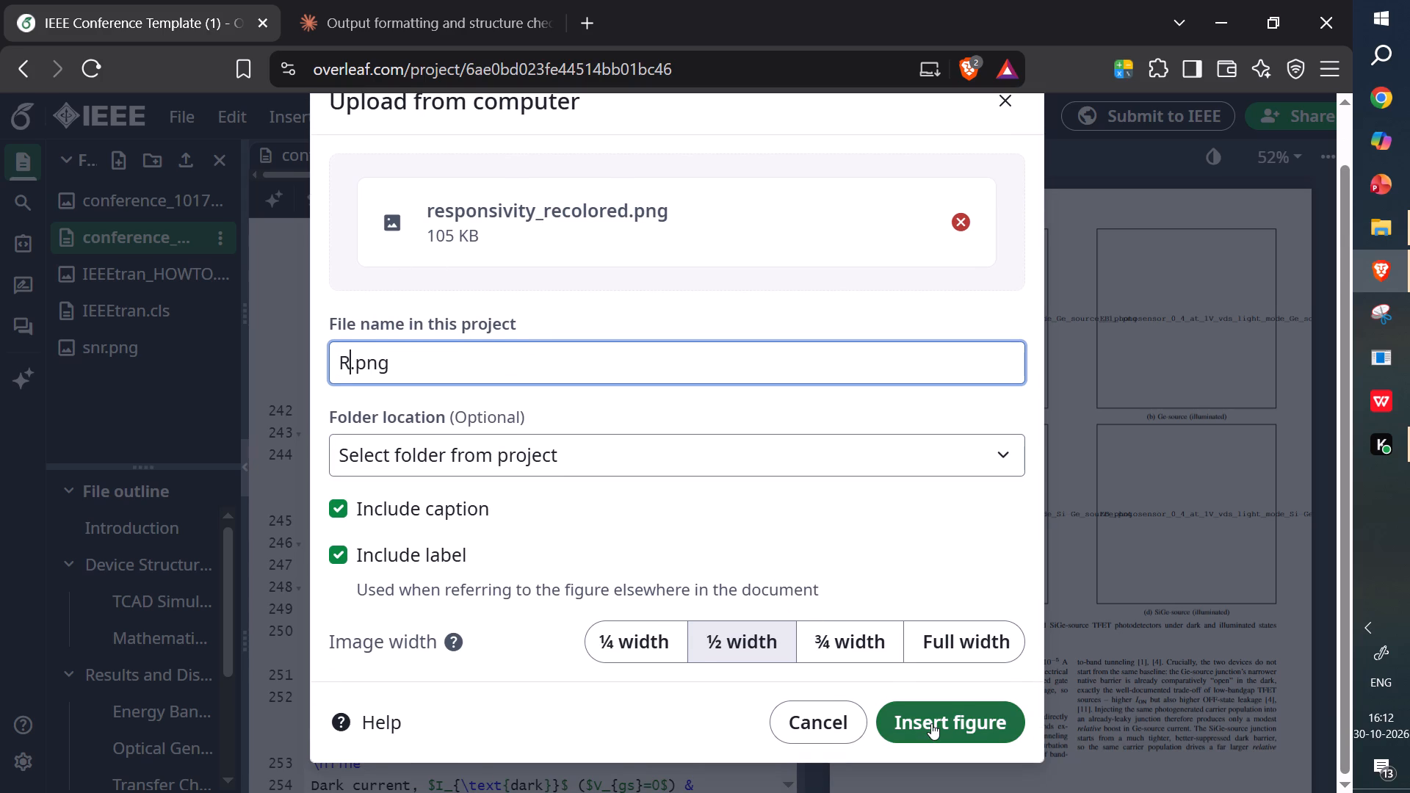
left_click(931, 723)
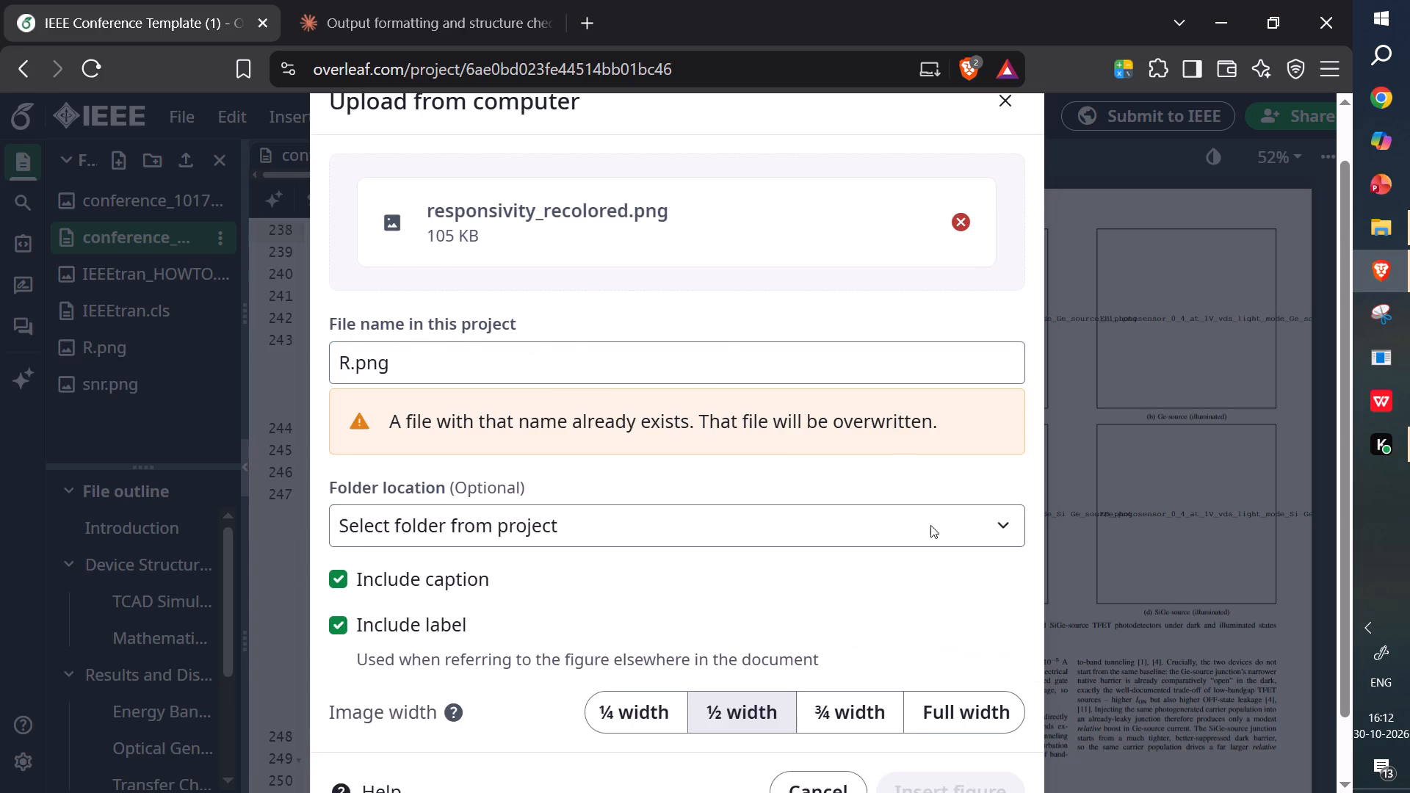
Start a figure upload and choose "Ge source optical generation 0.4 at different Vds (1).png" from the Optical generation results folder.
left_click(520, 195)
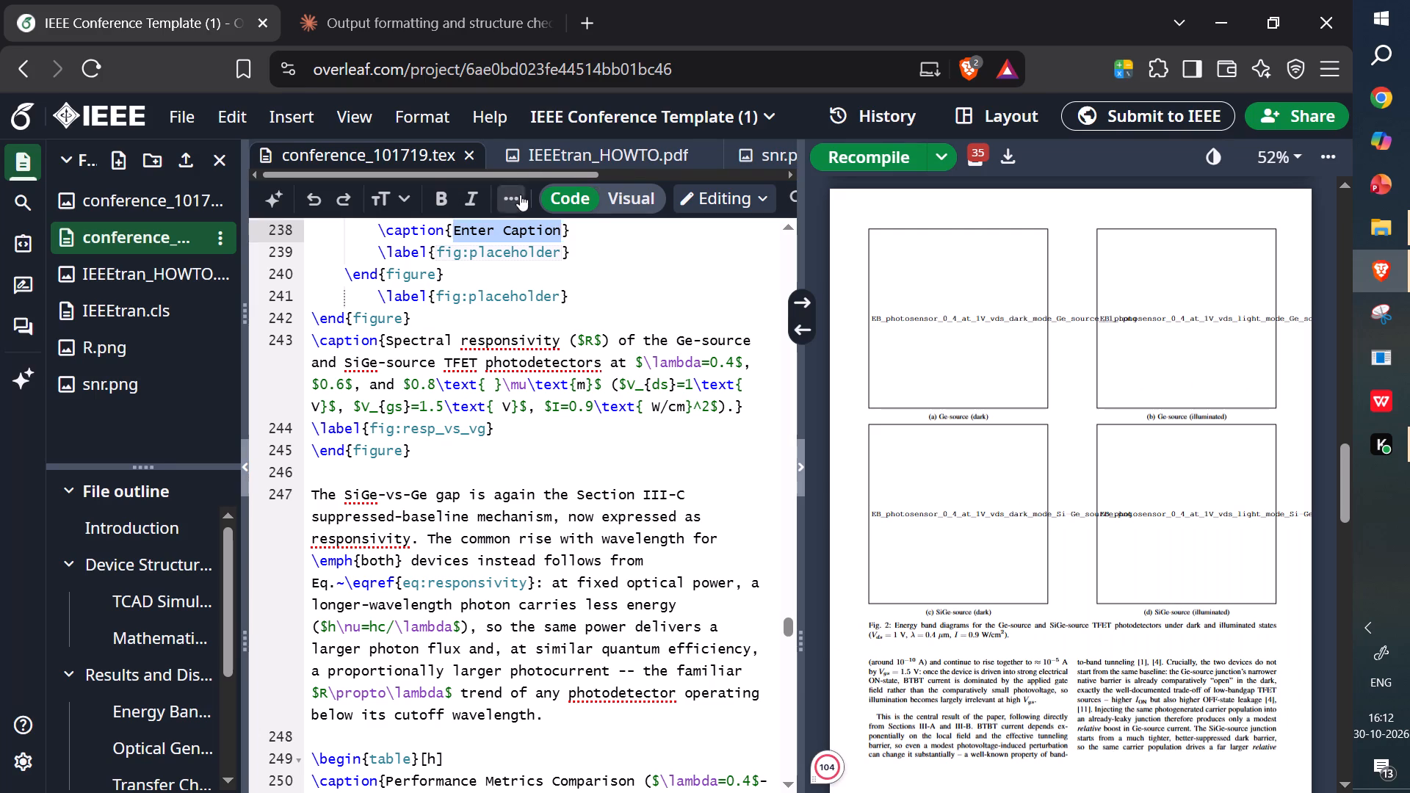
left_click(562, 239)
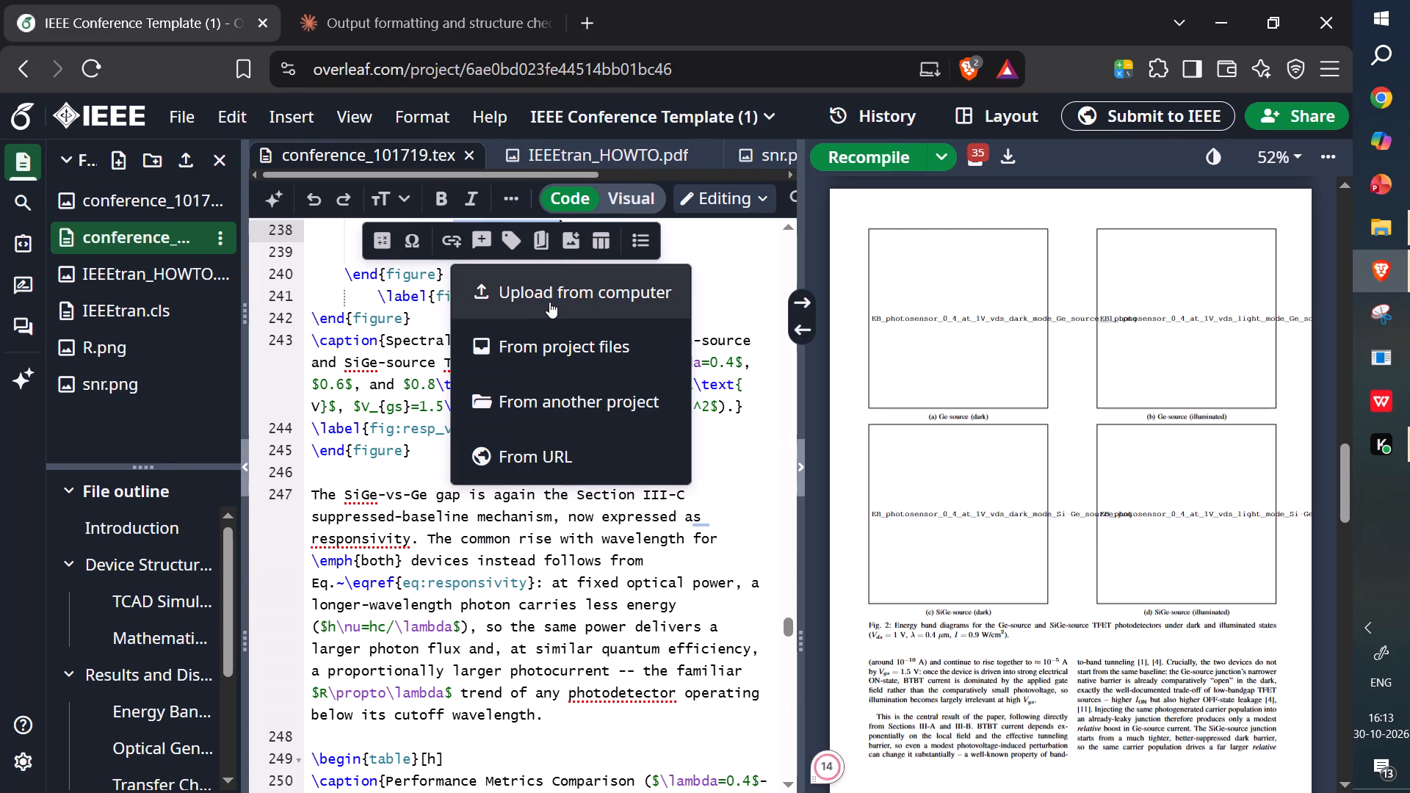
left_click(557, 300)
left_click(679, 305)
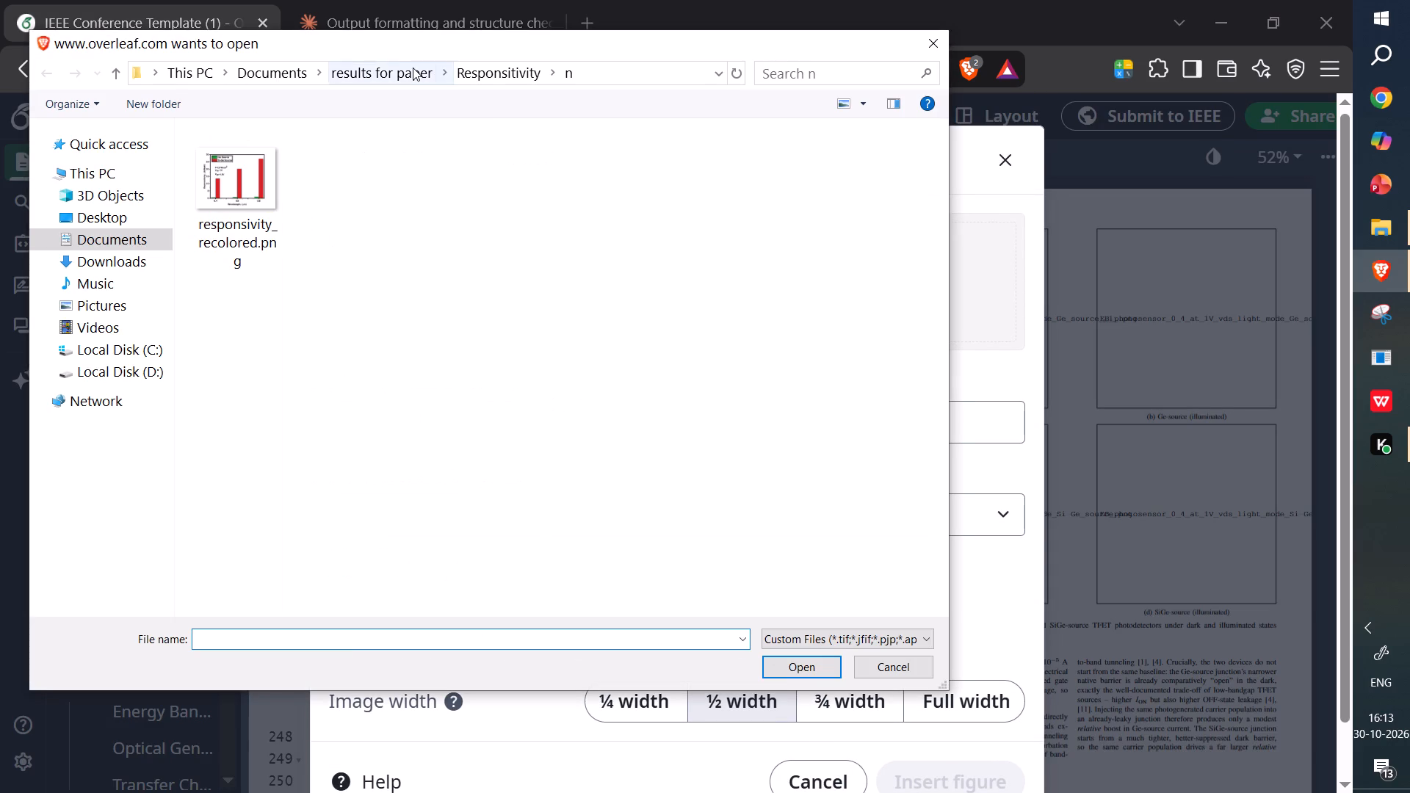
left_click(278, 74)
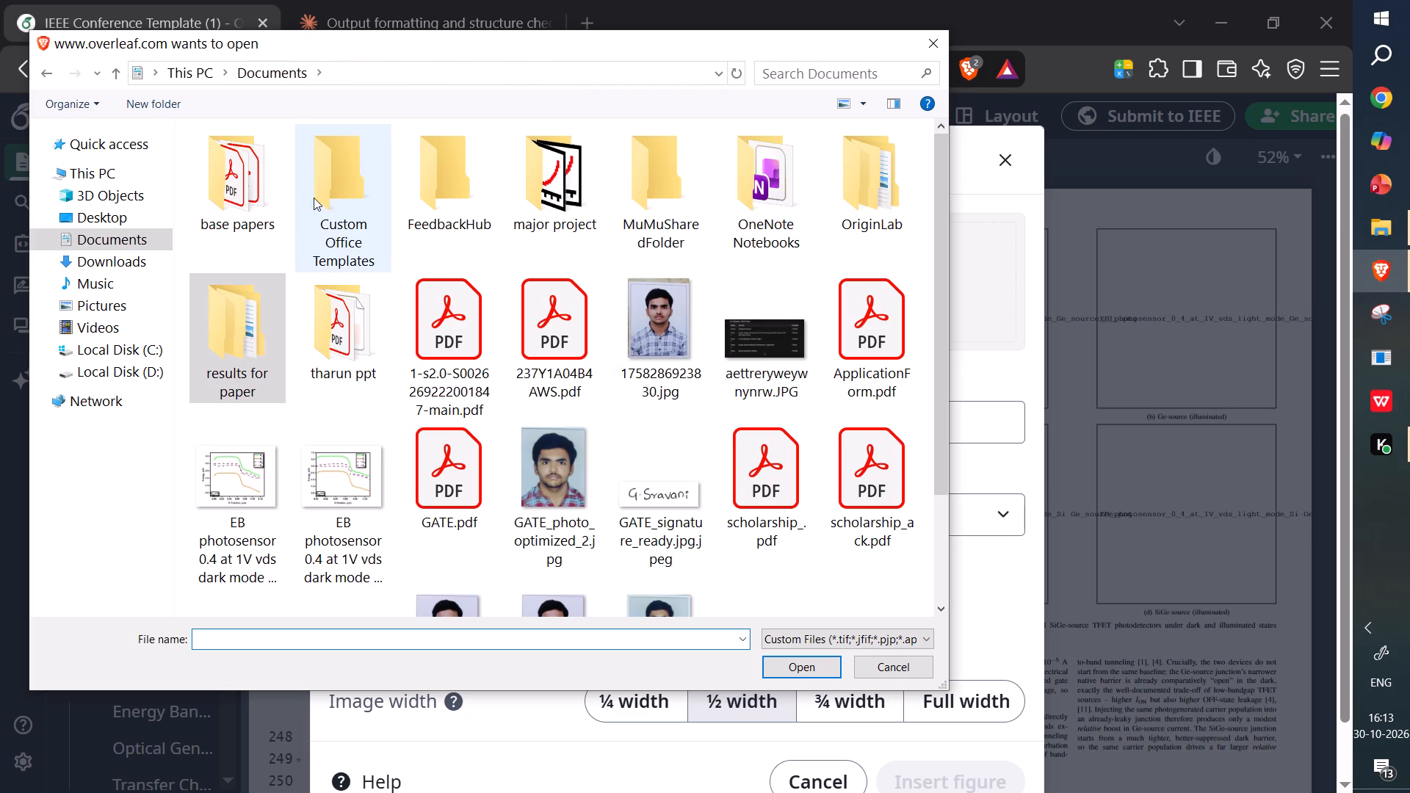
double_click(267, 353)
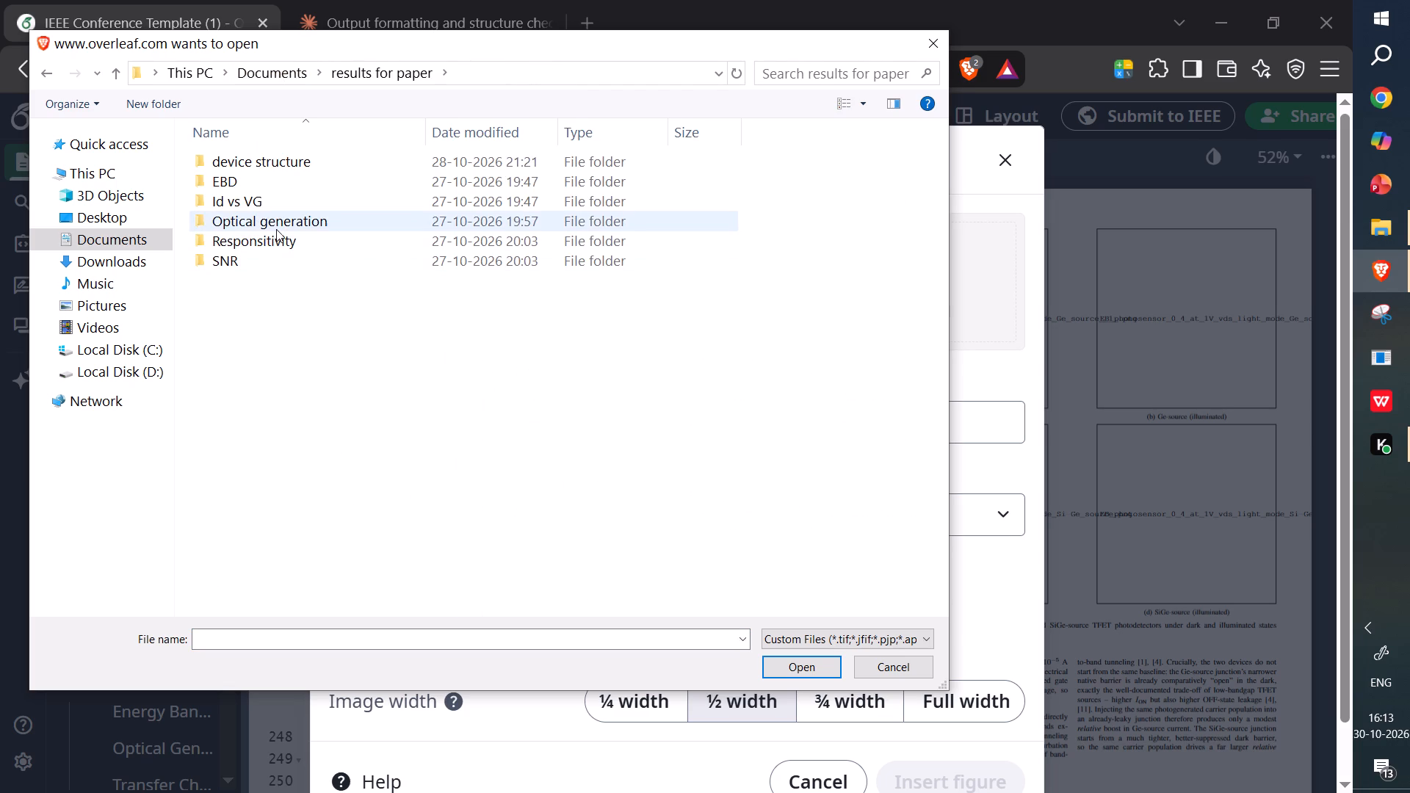
double_click(276, 229)
double_click(270, 187)
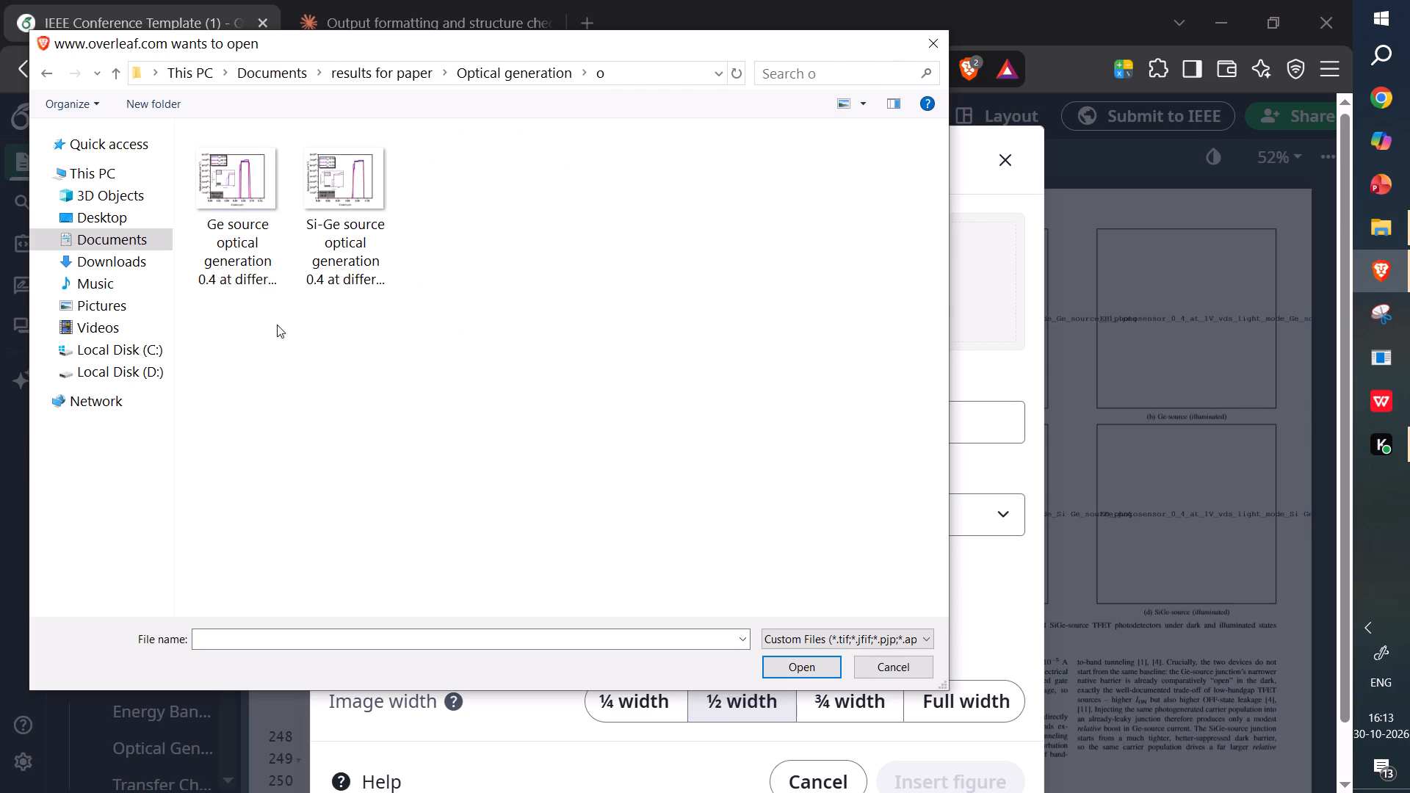
left_click_drag(392, 376, 247, 192)
left_click_drag(437, 355, 245, 227)
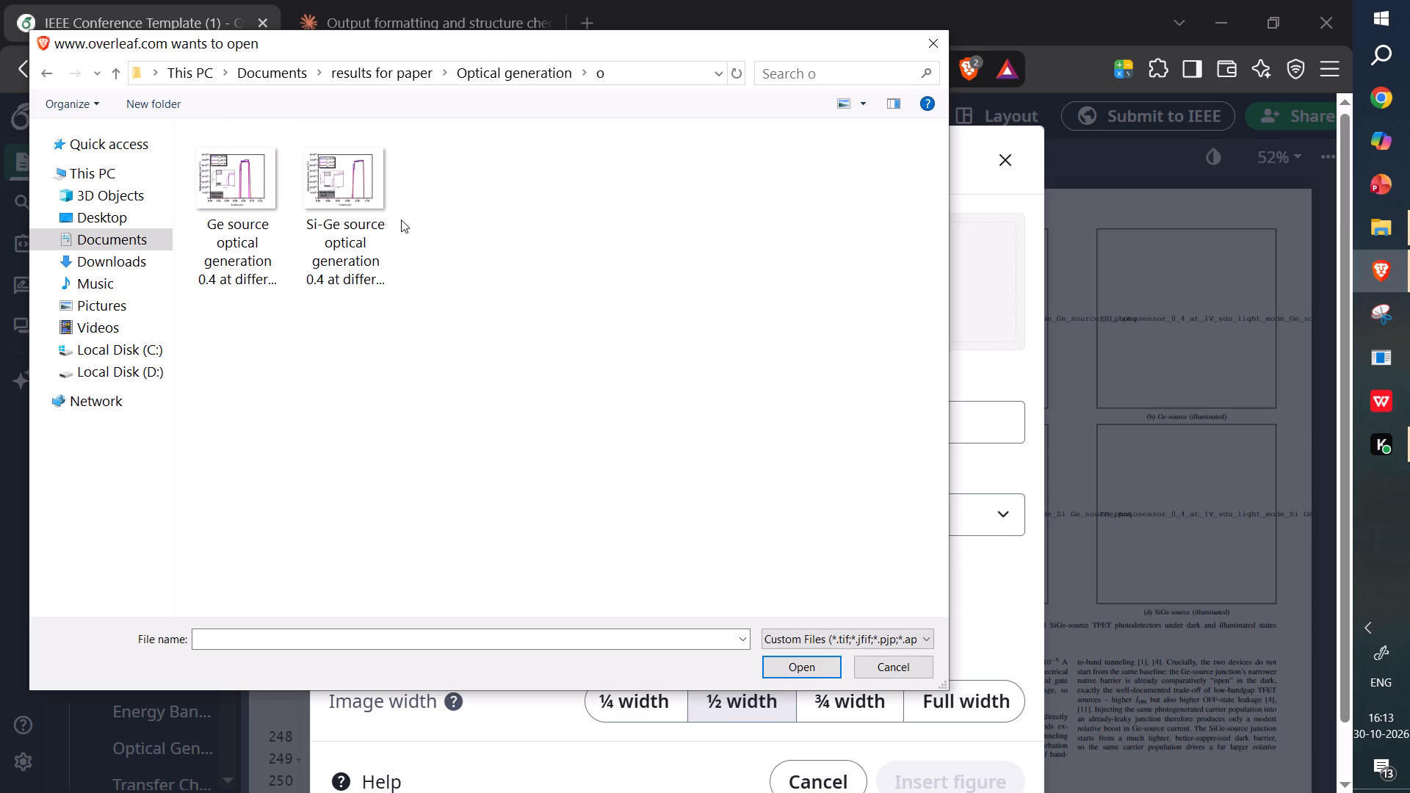
left_click(354, 201, "ctrl")
left_click(242, 185, "ctrl")
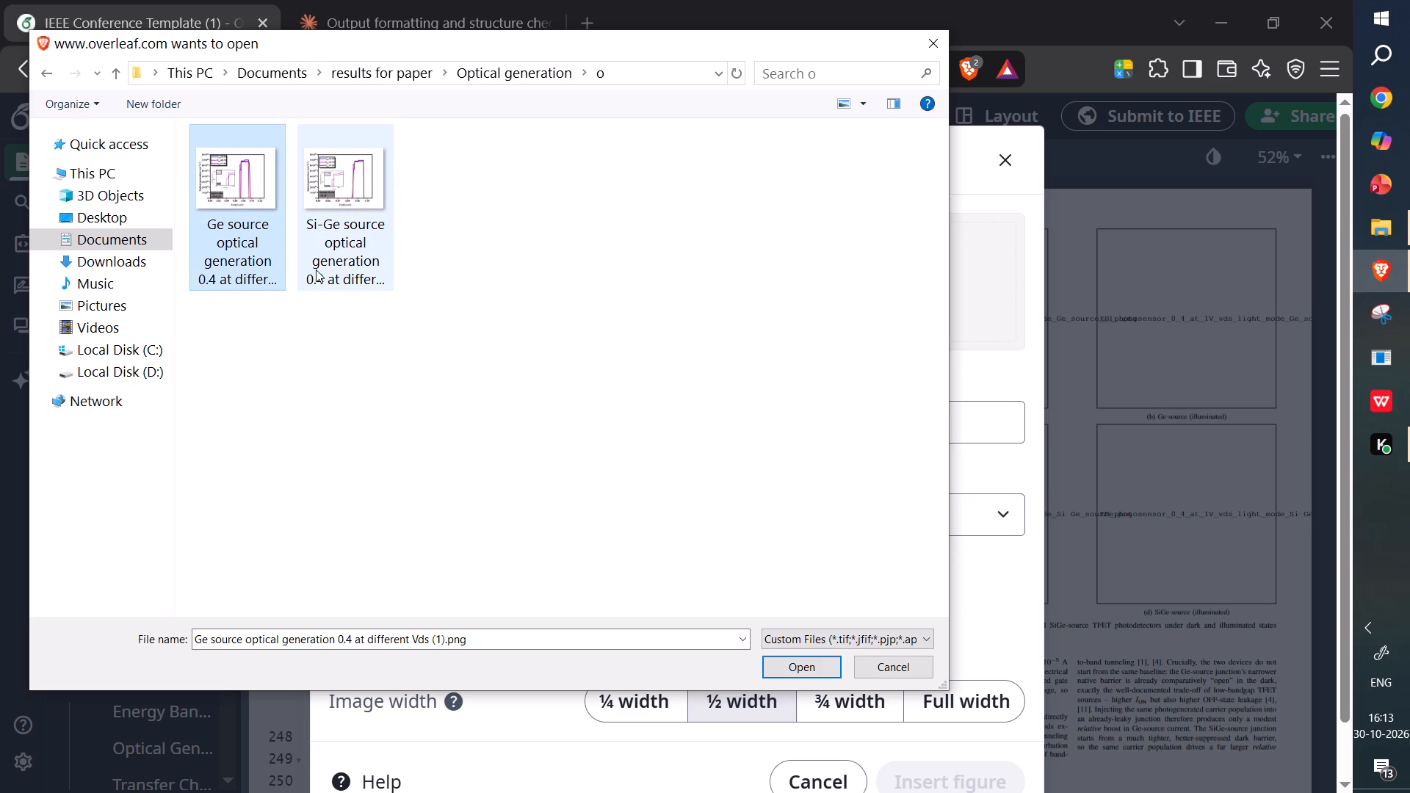
left_click(316, 269, "ctrl")
left_click(232, 242, "ctrl")
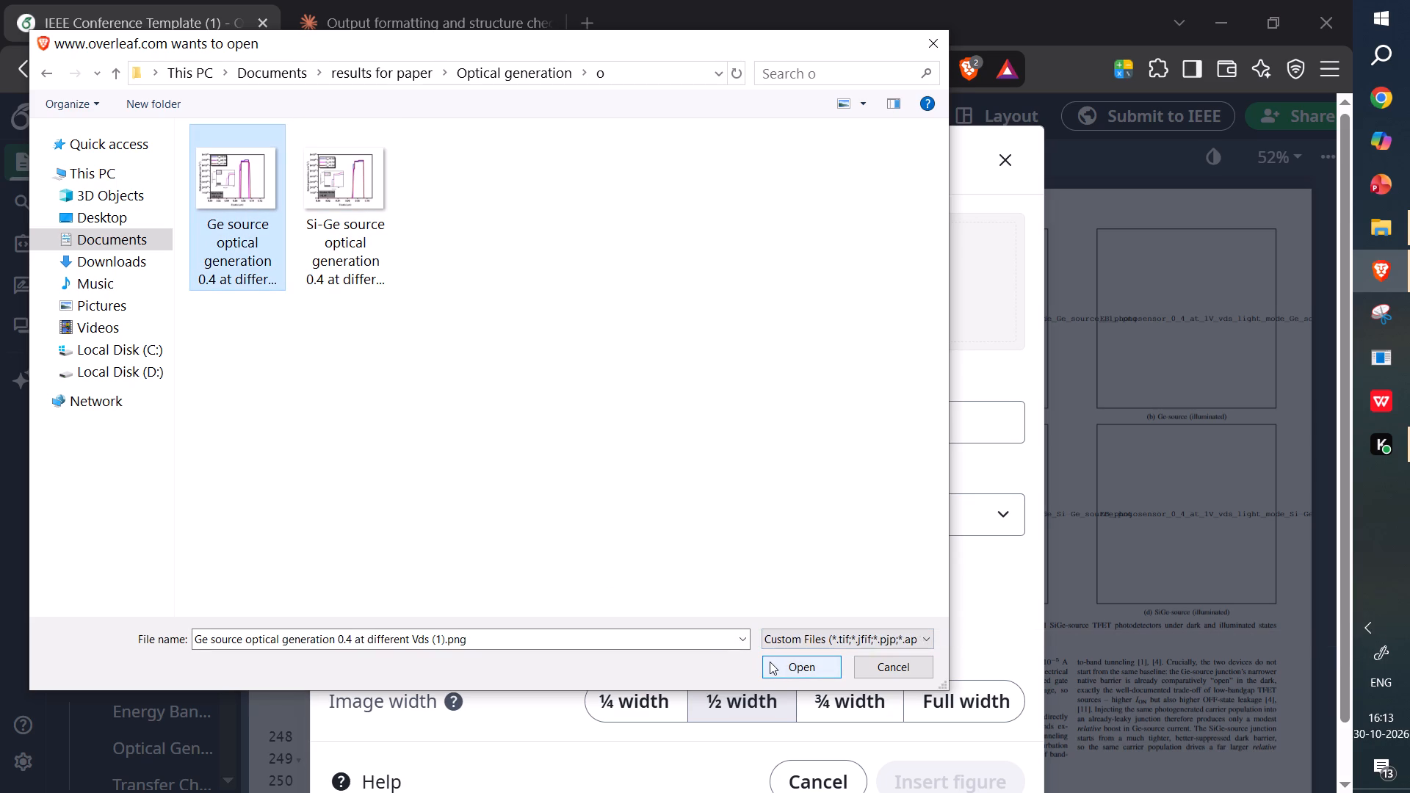
left_click(800, 663)
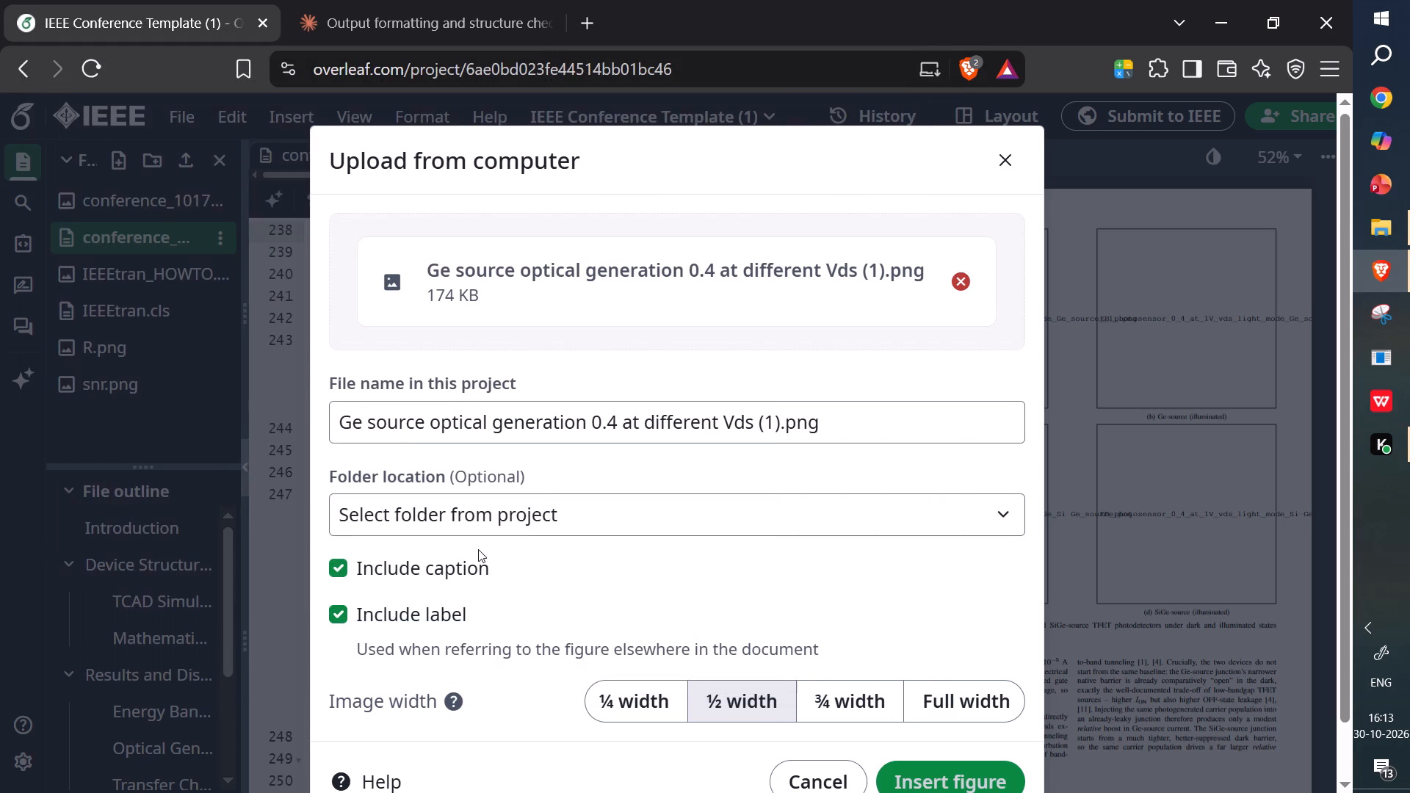
Name the Ge-source optical generation image opt_ge.png and insert it as a half-width figure with caption and label.
left_click(778, 421)
key("BackSpace")
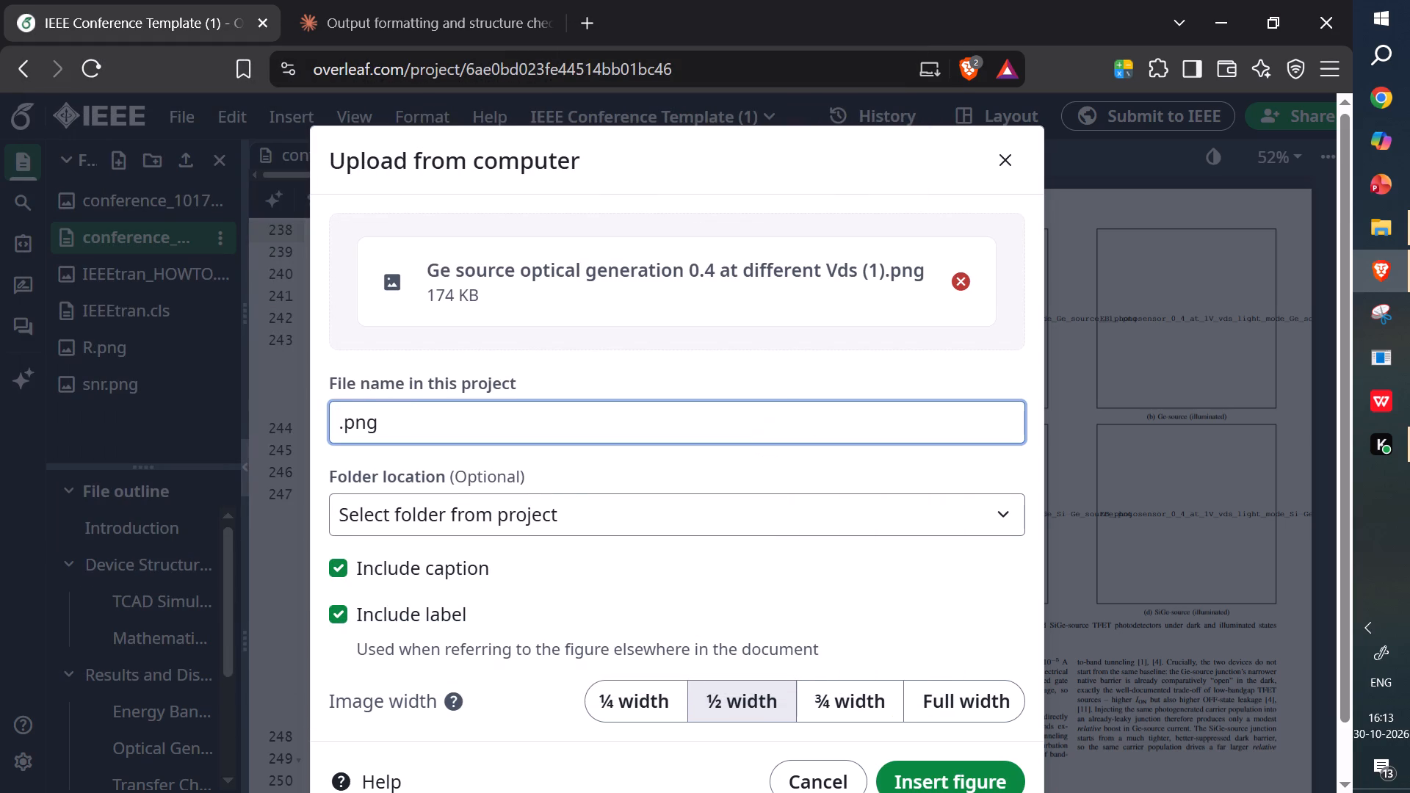
type("opt")
key("BackSpace")
key("BackSpace")
key("BackSpace")
type("opt")
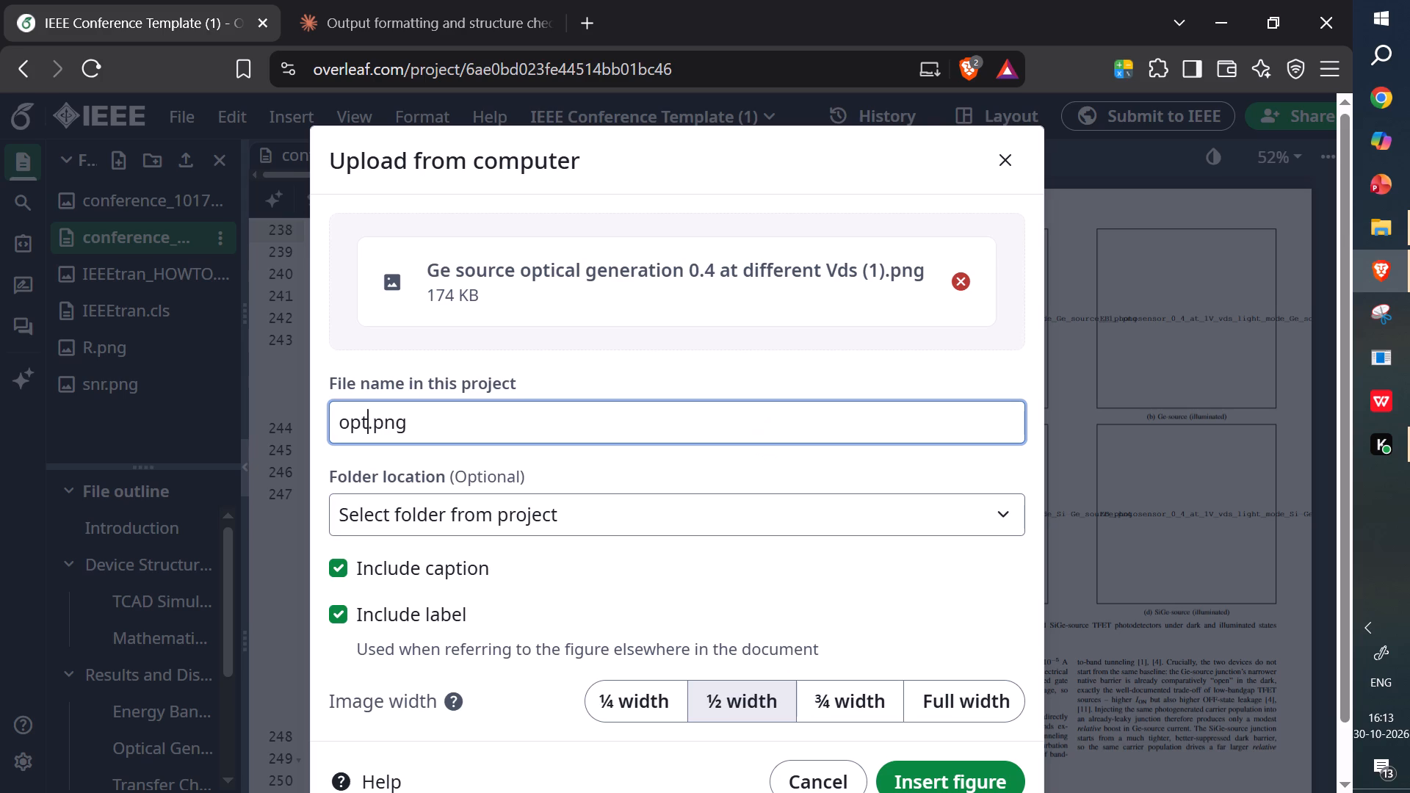
type("_ge")
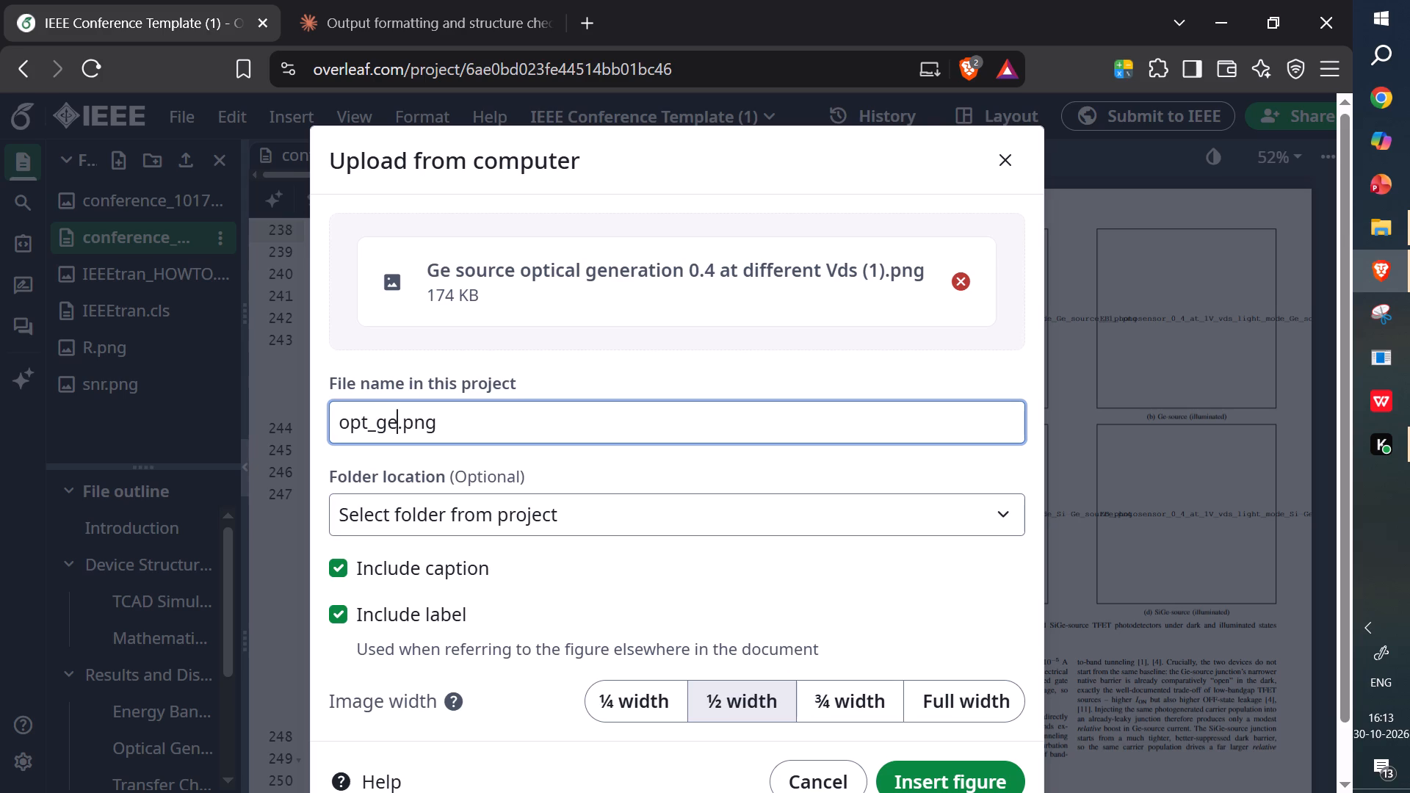
left_click(931, 781)
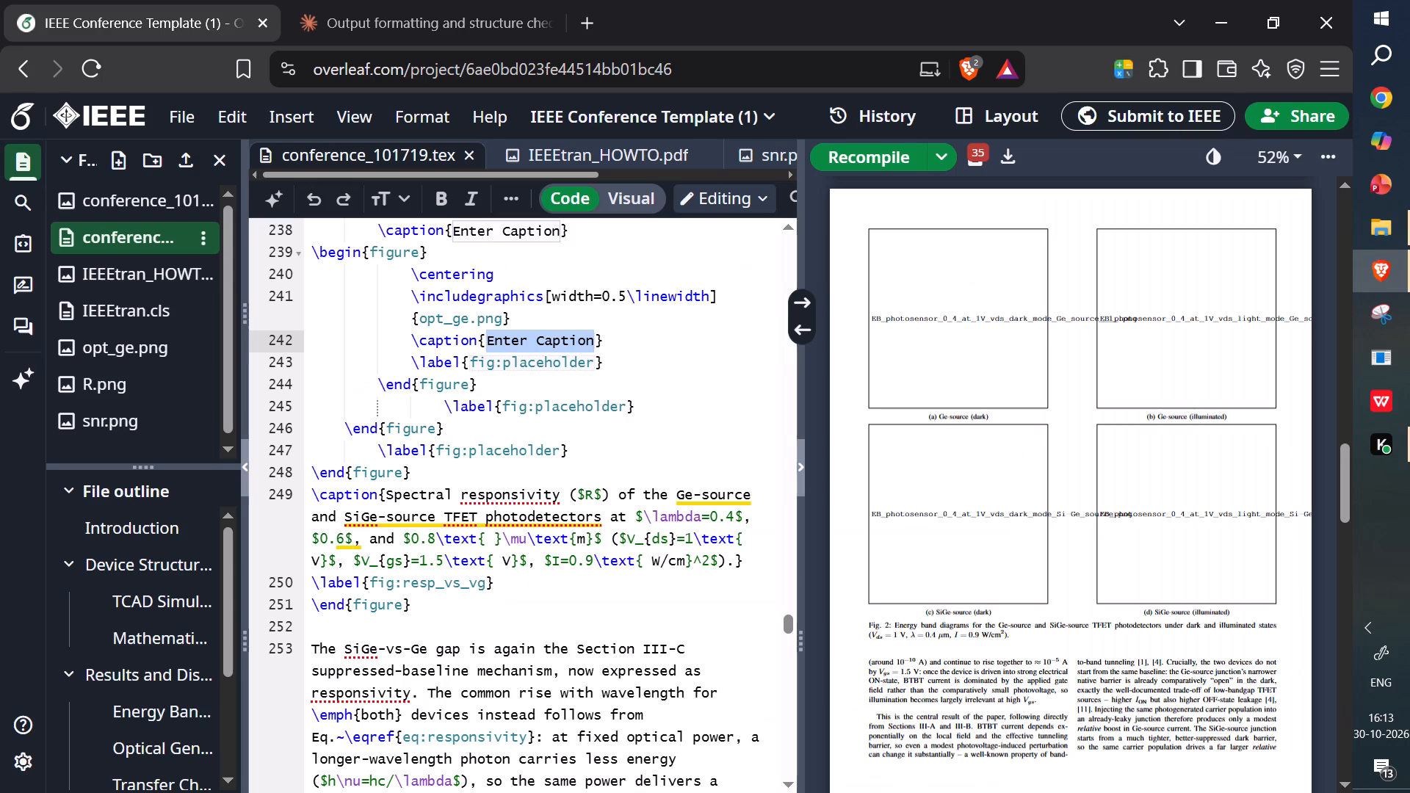
Start another figure upload and choose "Si-Ge source optical generation 0.4 at different vds (1).png" from the same folder.
left_click(521, 192)
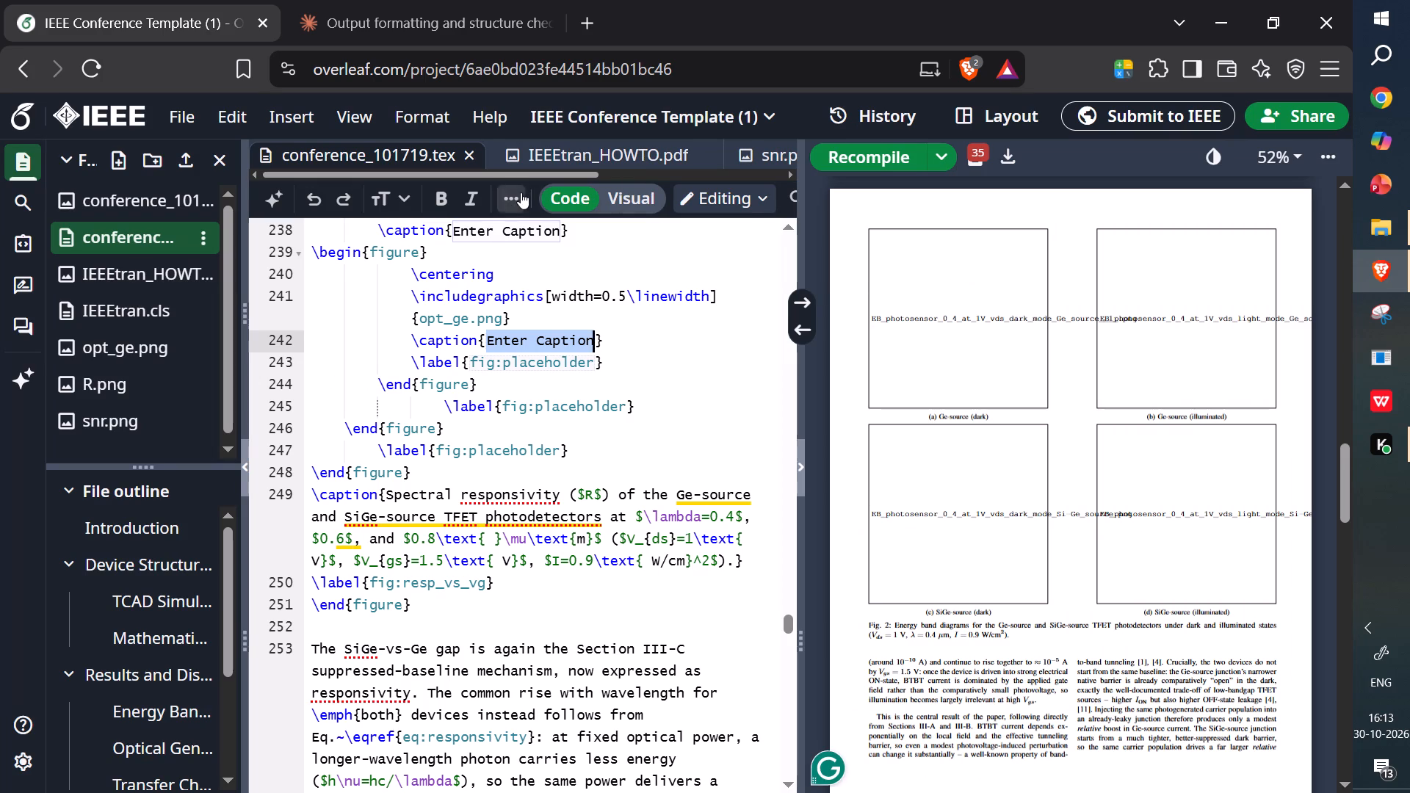
left_click(571, 235)
left_click(559, 292)
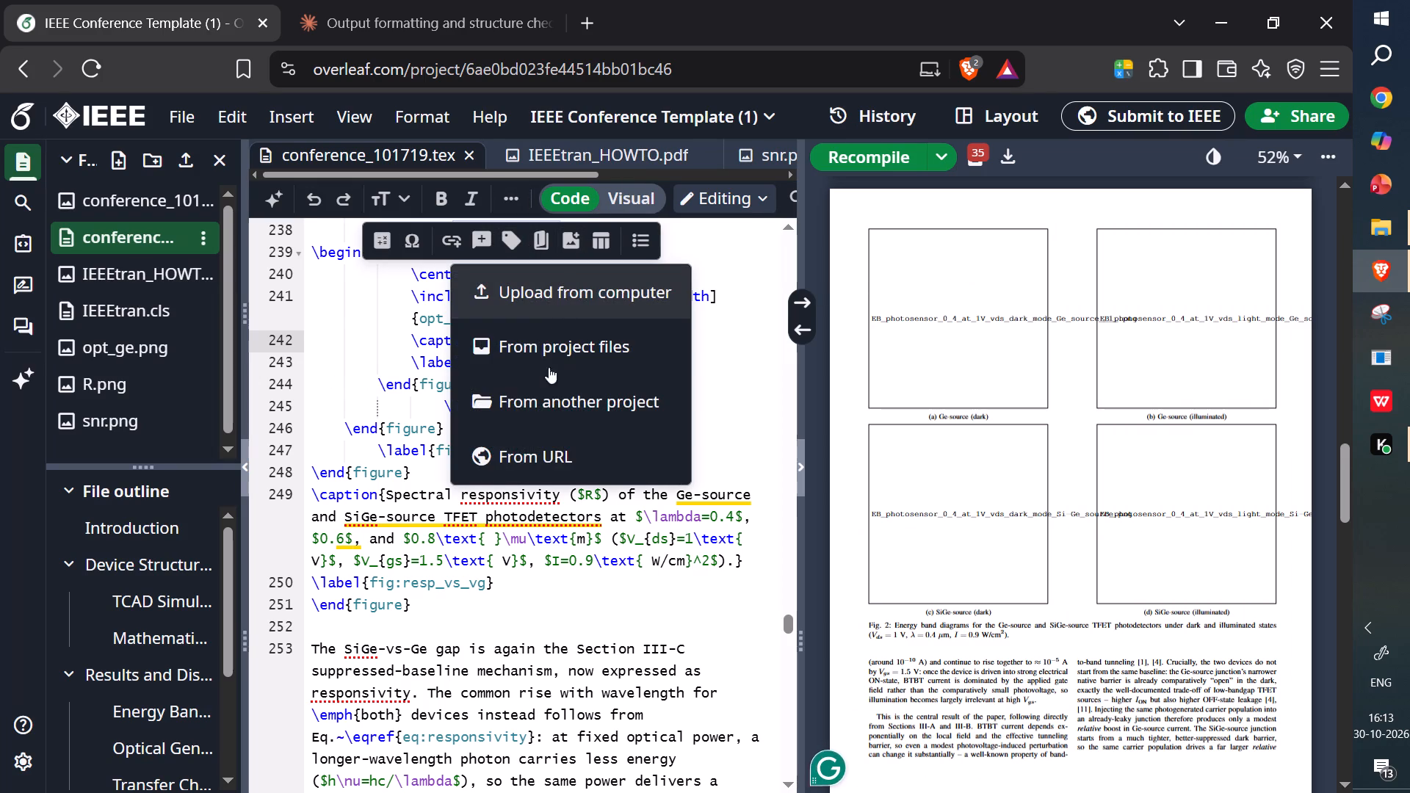
left_click(649, 305)
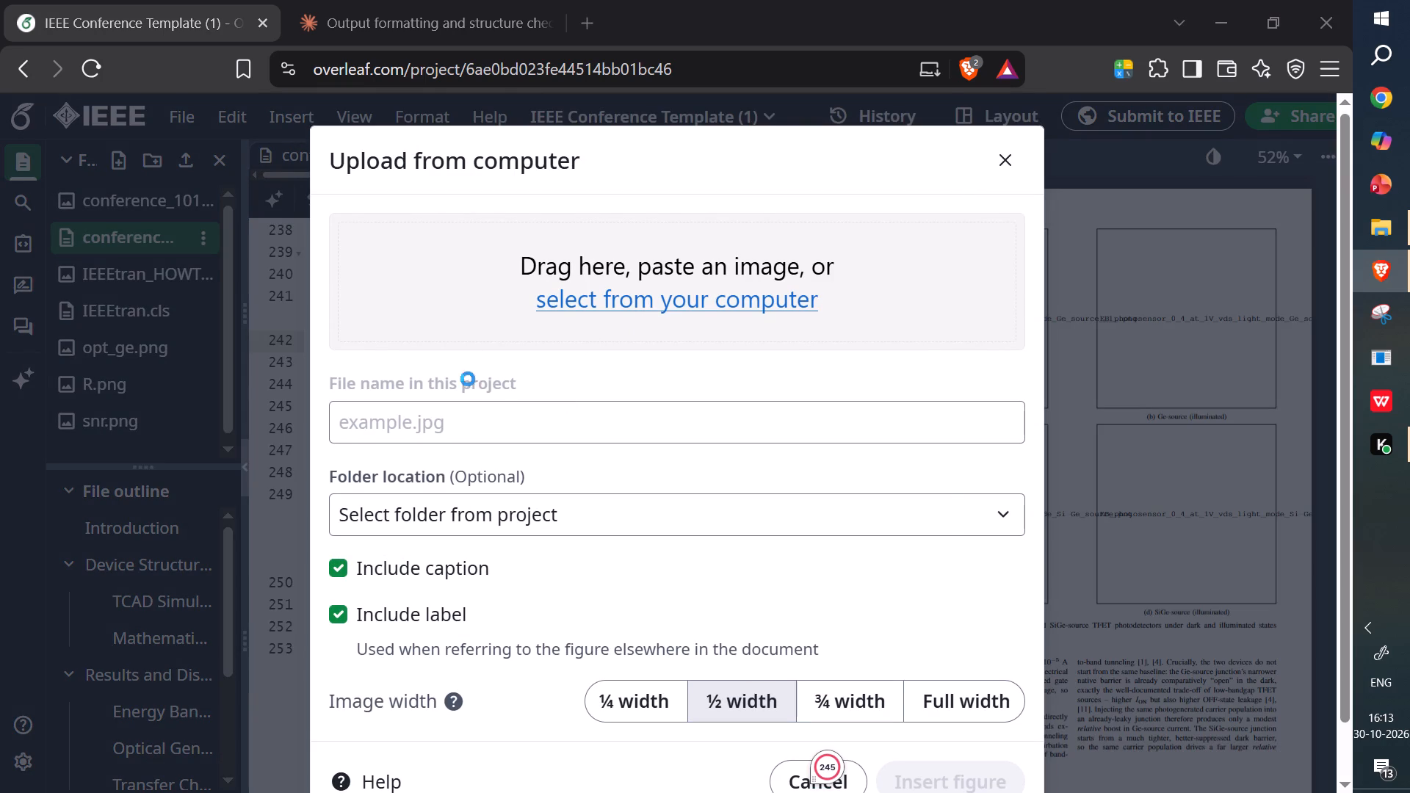
left_click(352, 209)
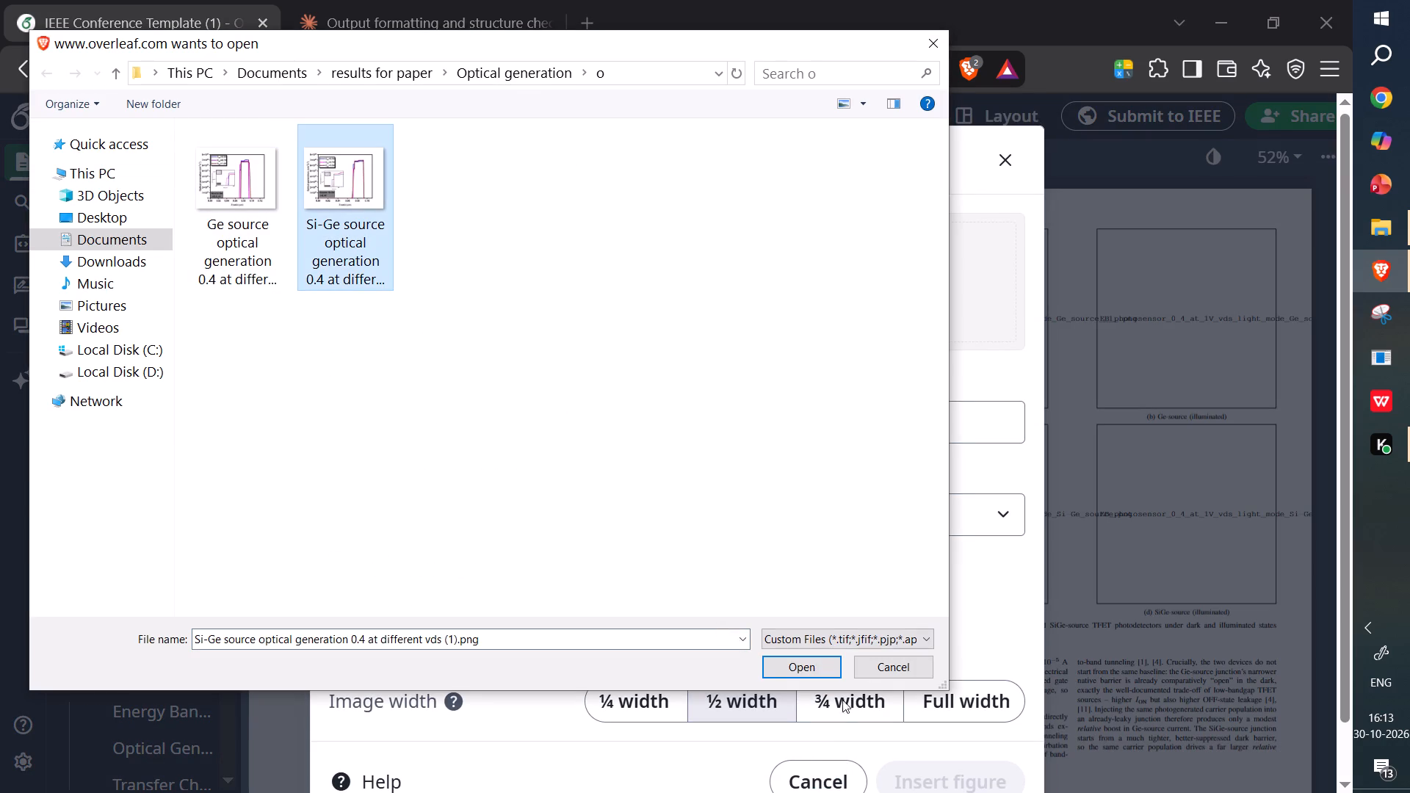
left_click(785, 660)
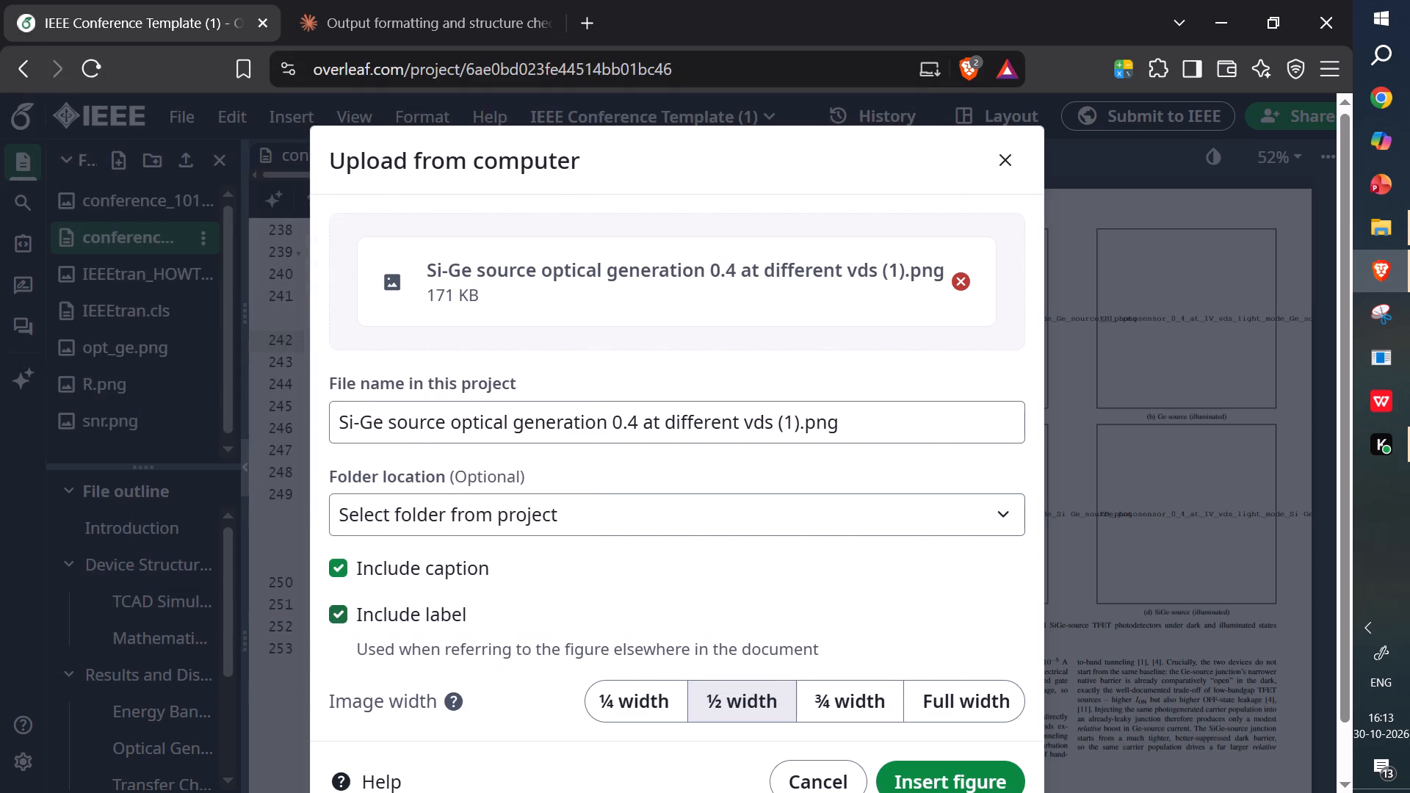
Name the Si-Ge-source optical generation image opt_sige.png and insert it as a half-width figure with caption and label.
left_click_drag(798, 424, 767, 424)
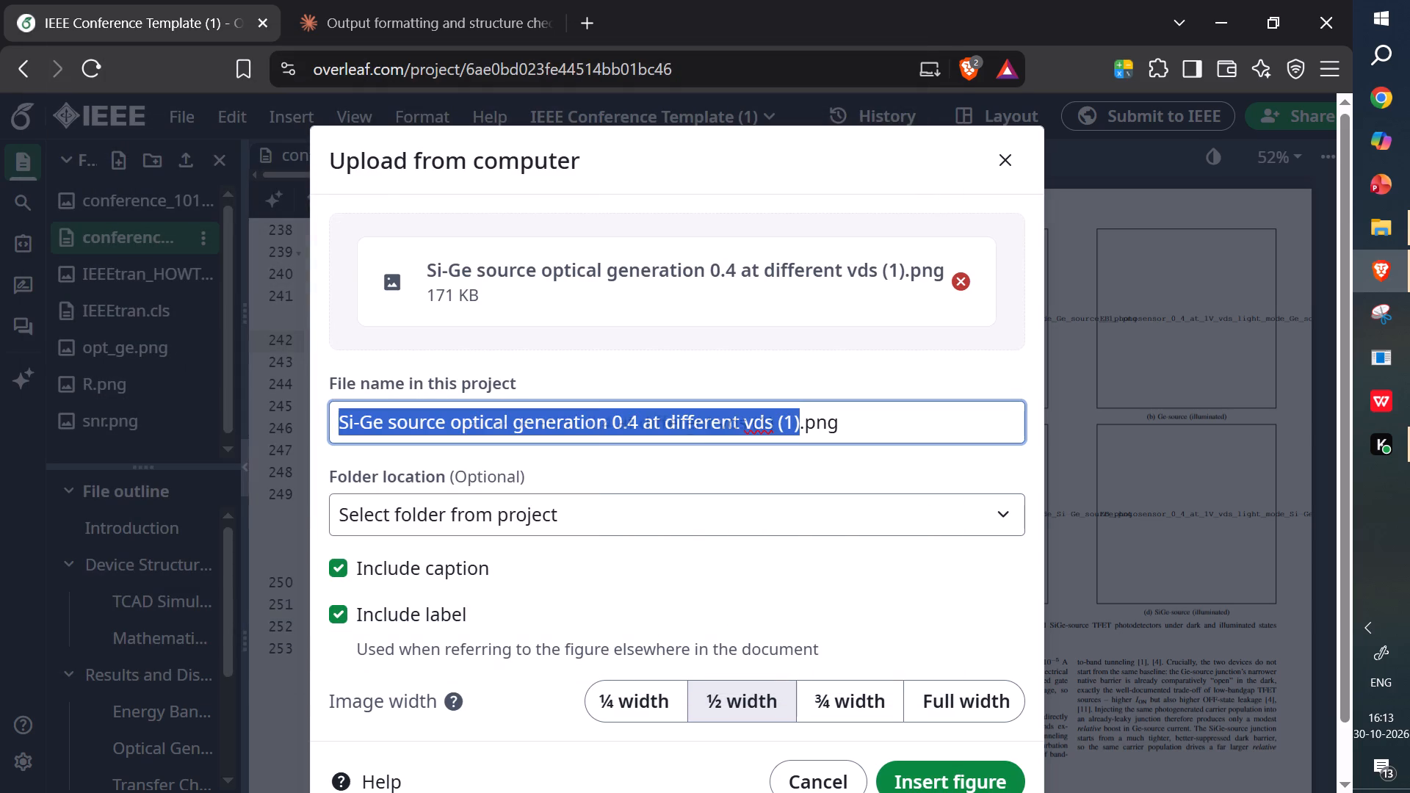
left_click_drag(767, 424, 710, 424)
left_click(1364, 219)
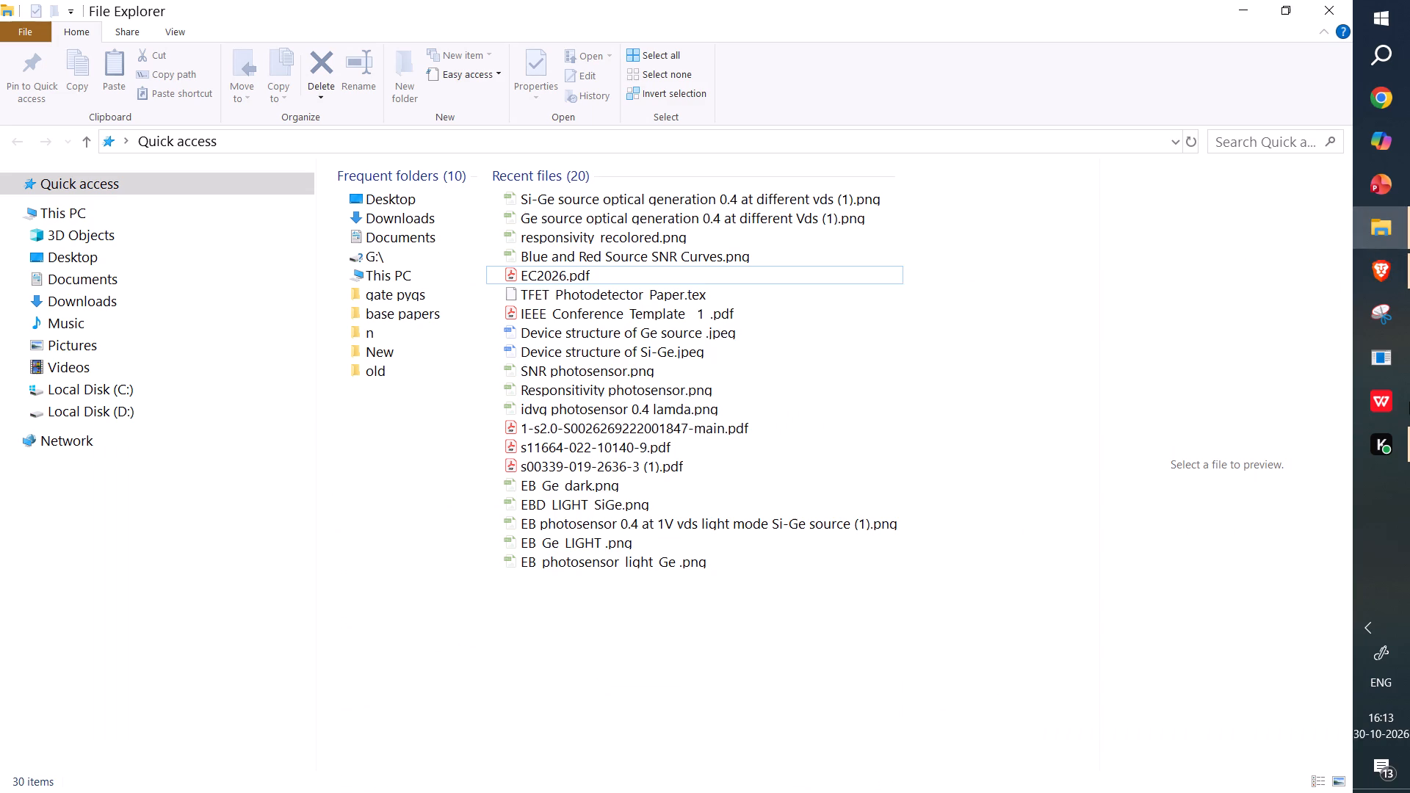
left_click(1392, 276)
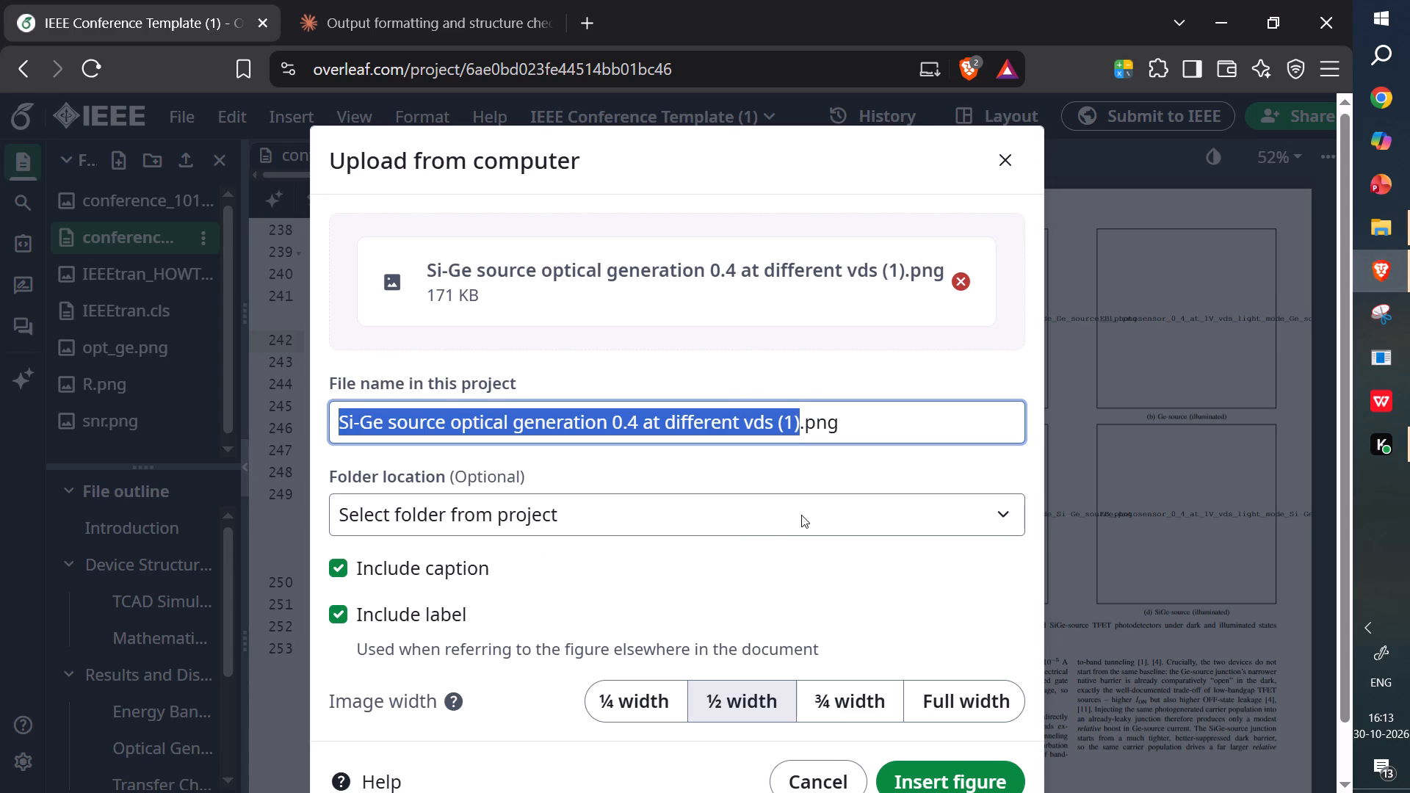
key("BackSpace")
type("opt")
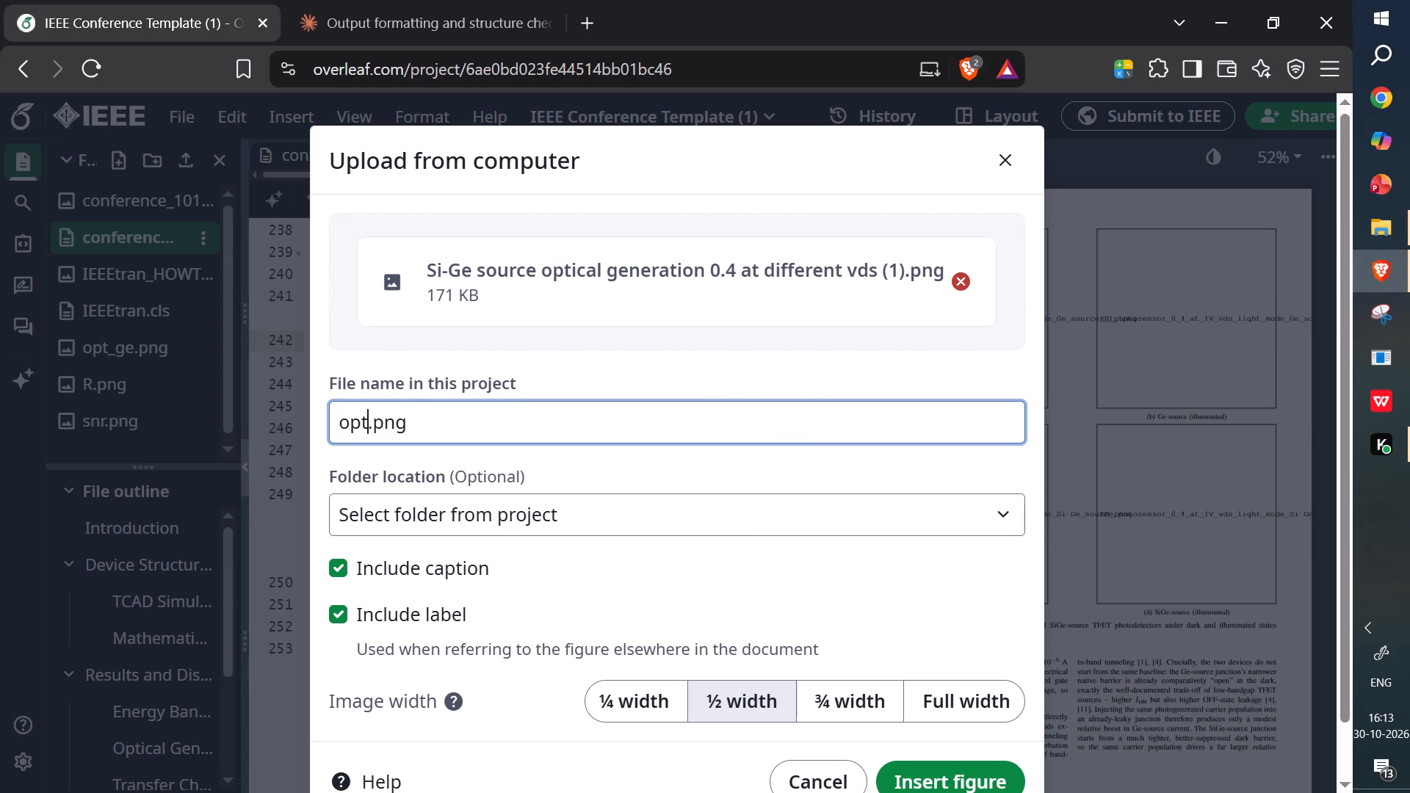
type("_aige")
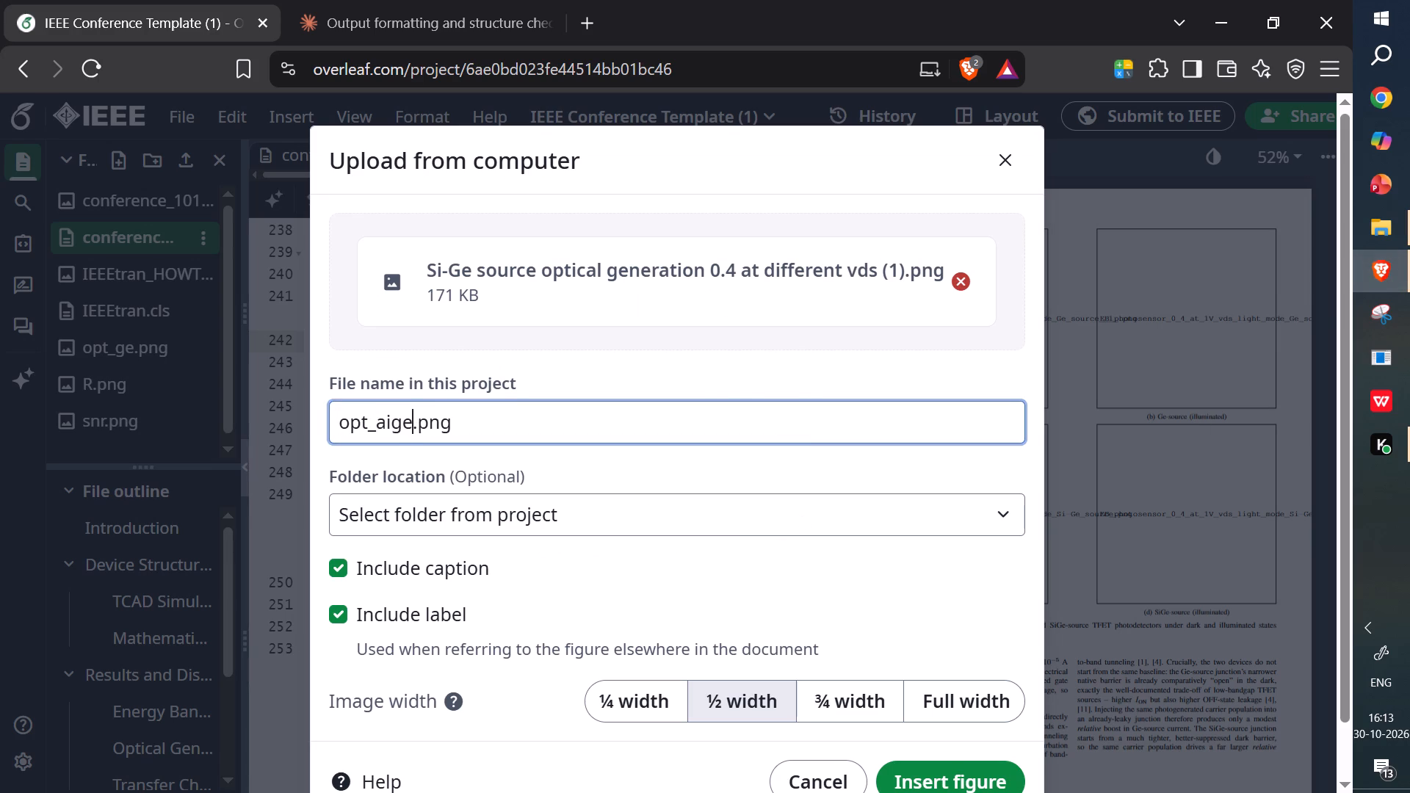
key("Left")
key("Left")
key("Left")
key("BackSpace")
key("s")
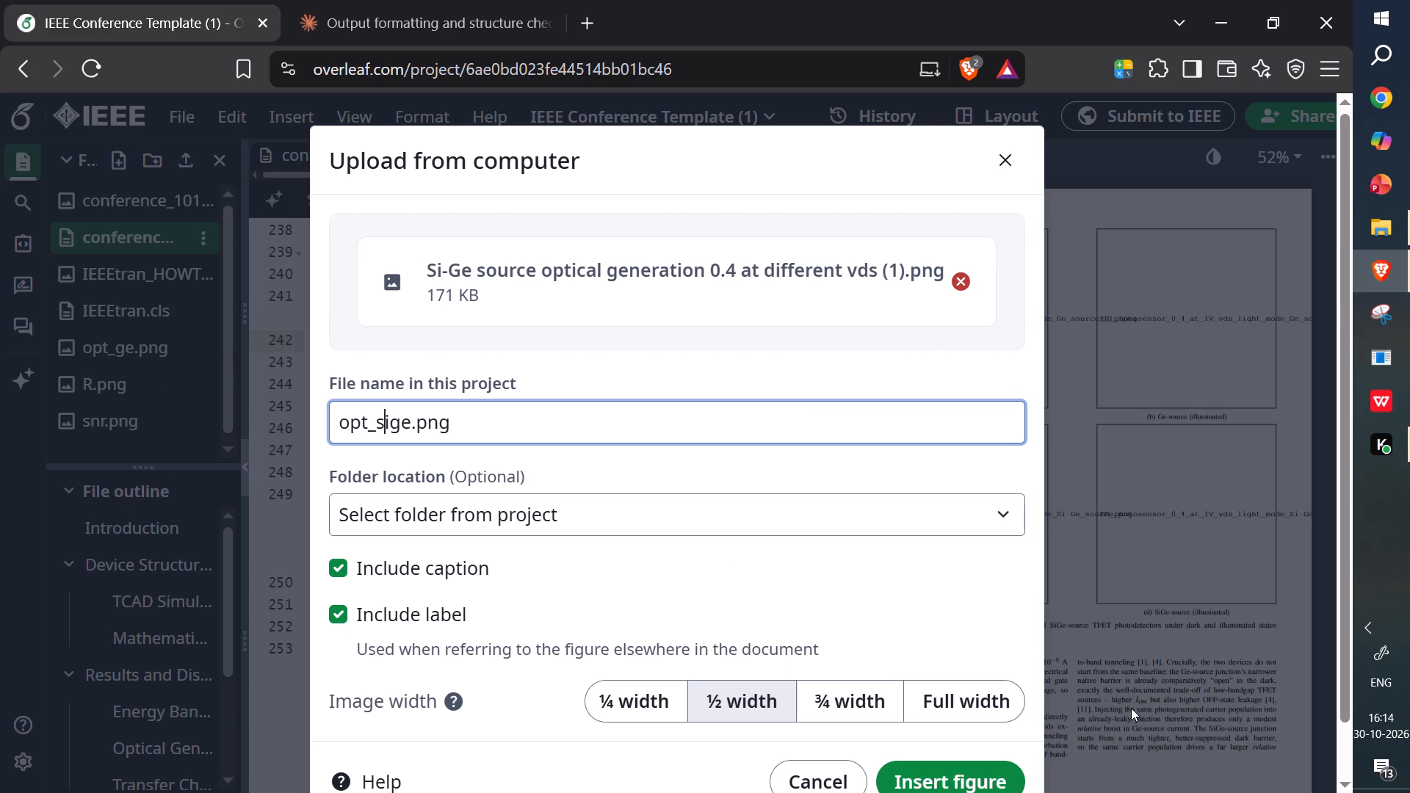
left_click(962, 775)
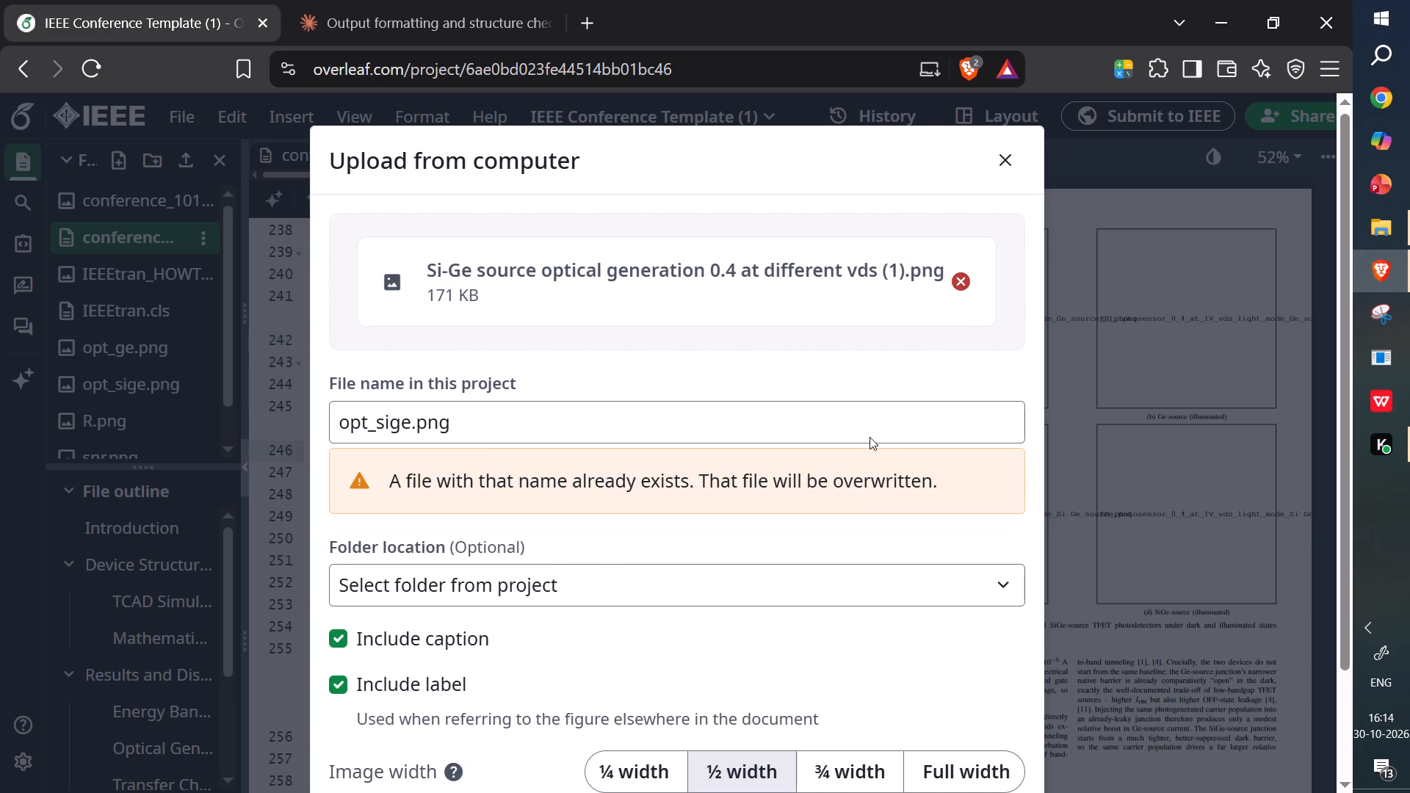
Enlarge the project file list and preview the uploaded opt_sige.png and opt_ge.png plots to compare them.
scroll(527, 587, "down", 2)
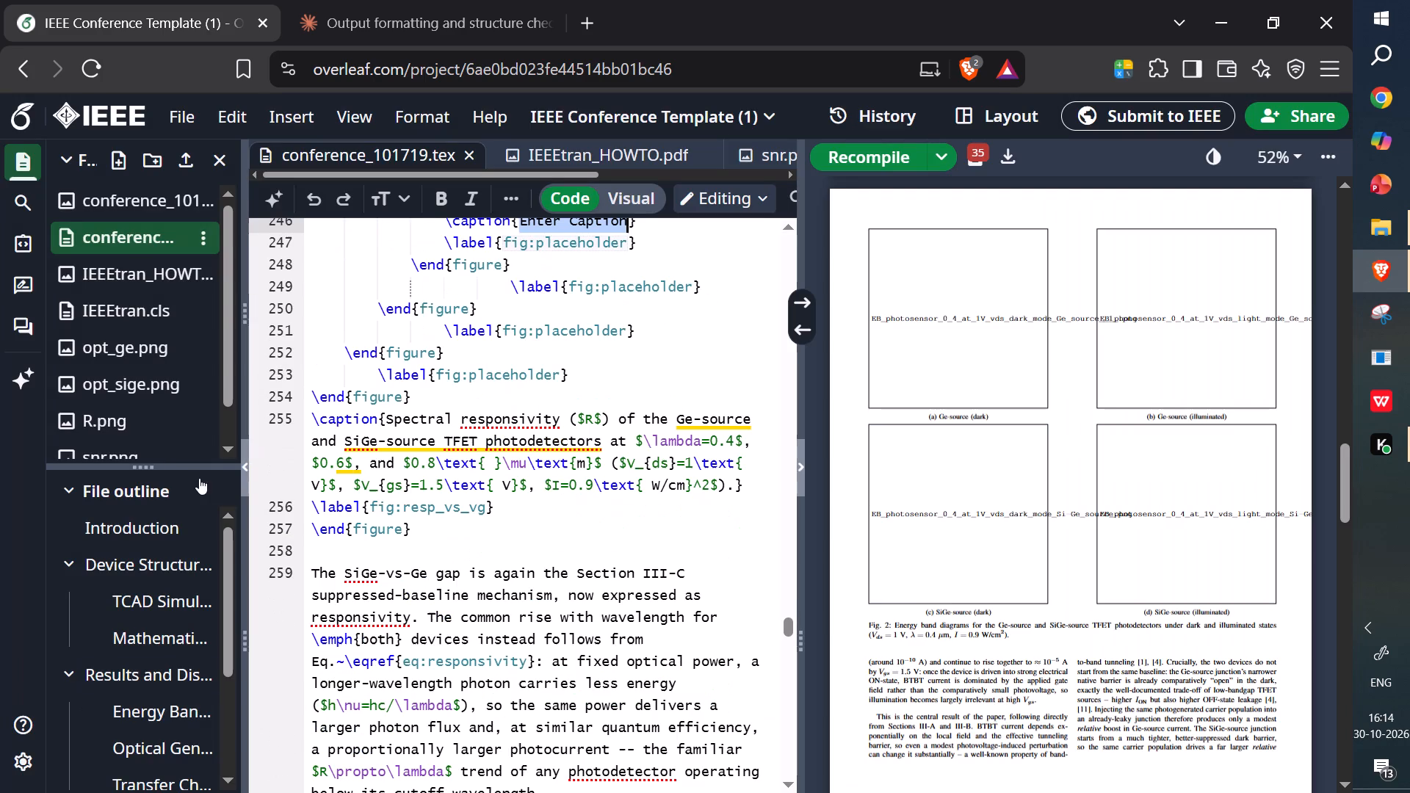
left_click_drag(193, 463, 191, 488)
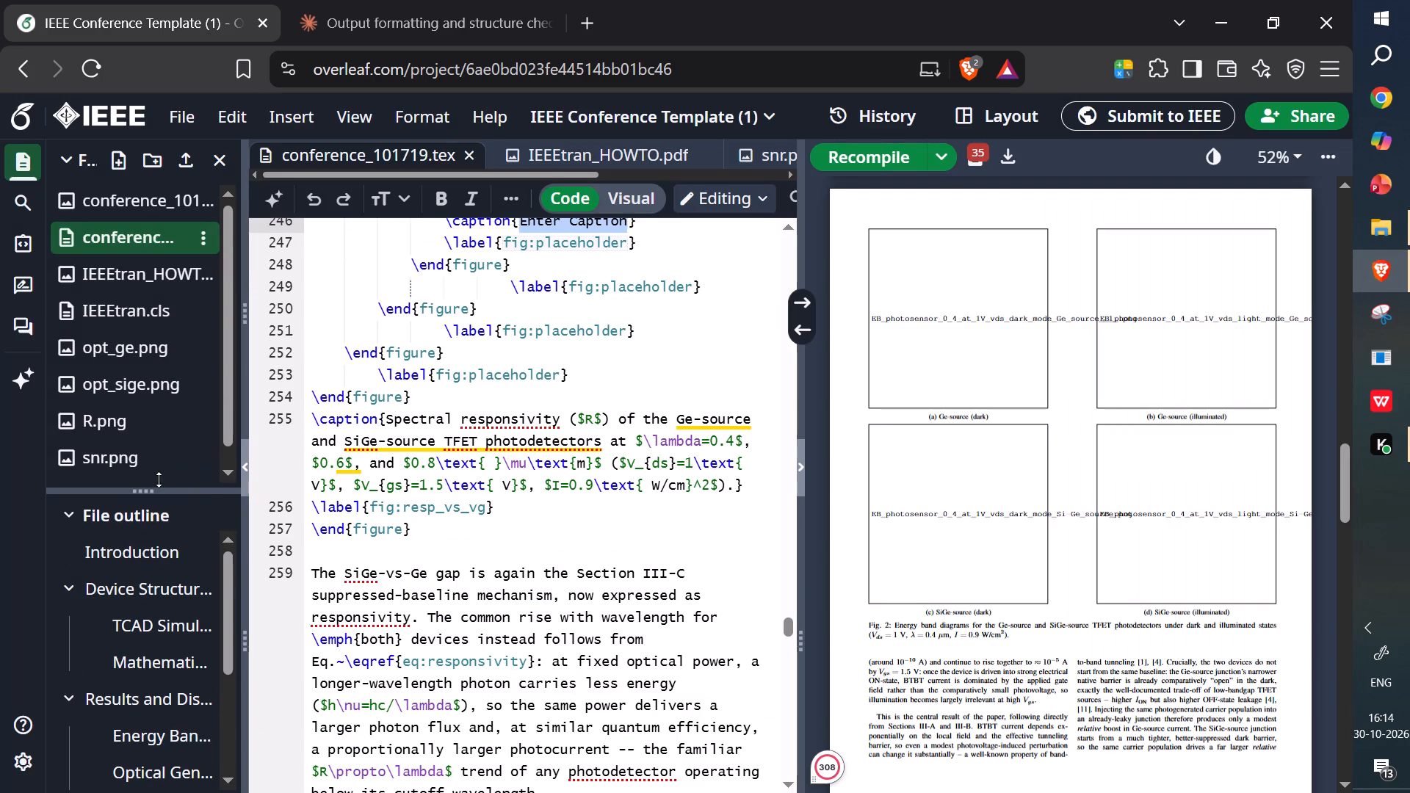
left_click_drag(163, 500, 166, 518)
left_click(142, 383)
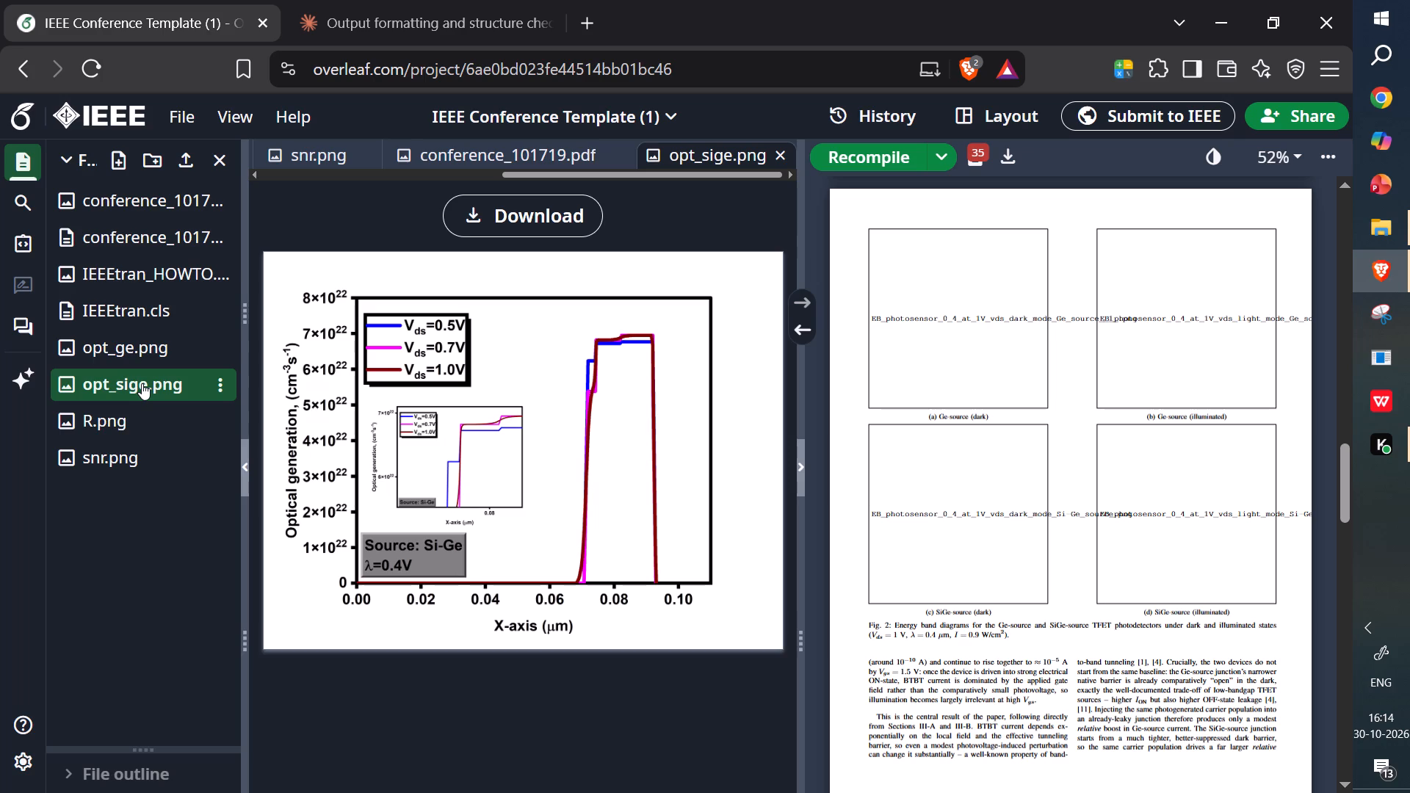
left_click(138, 337)
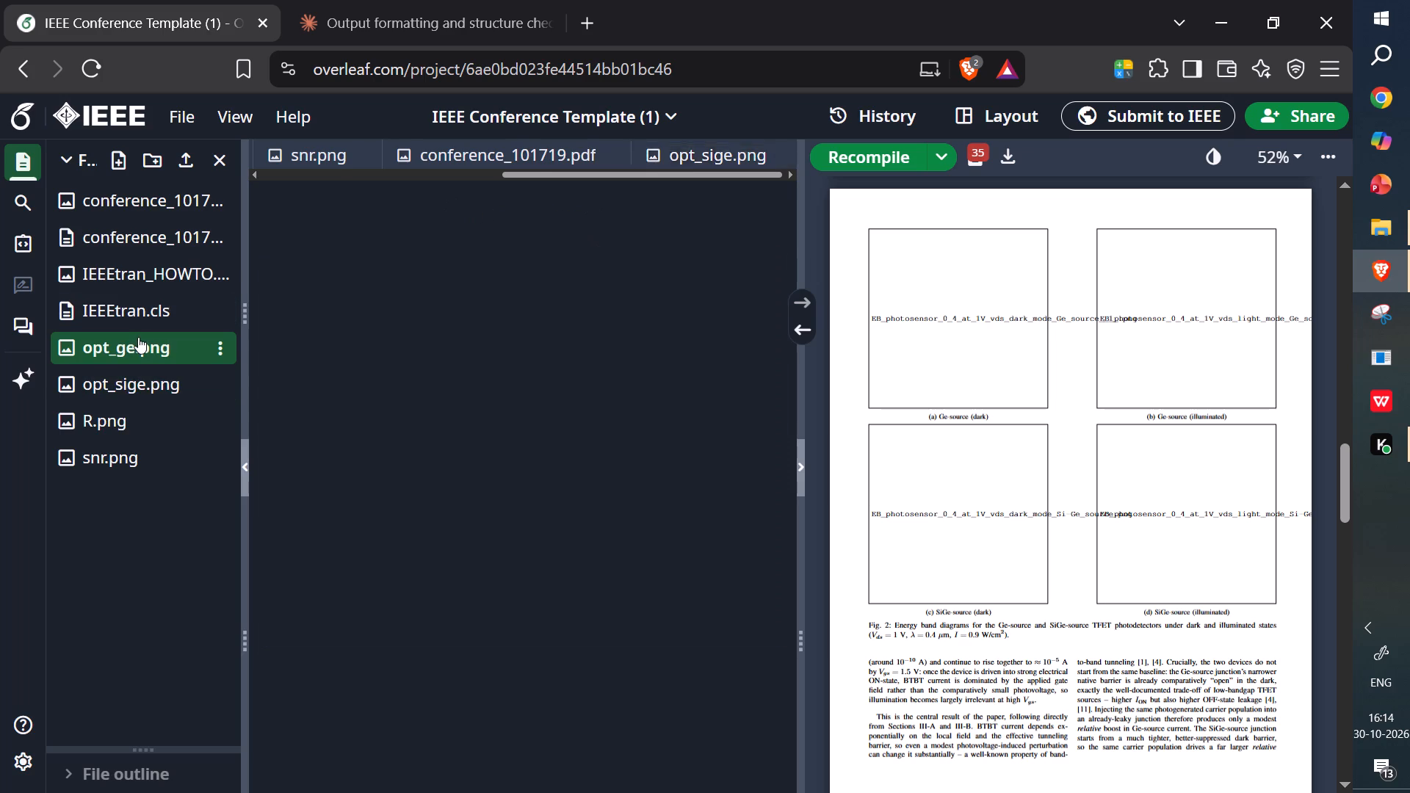
left_click(137, 386)
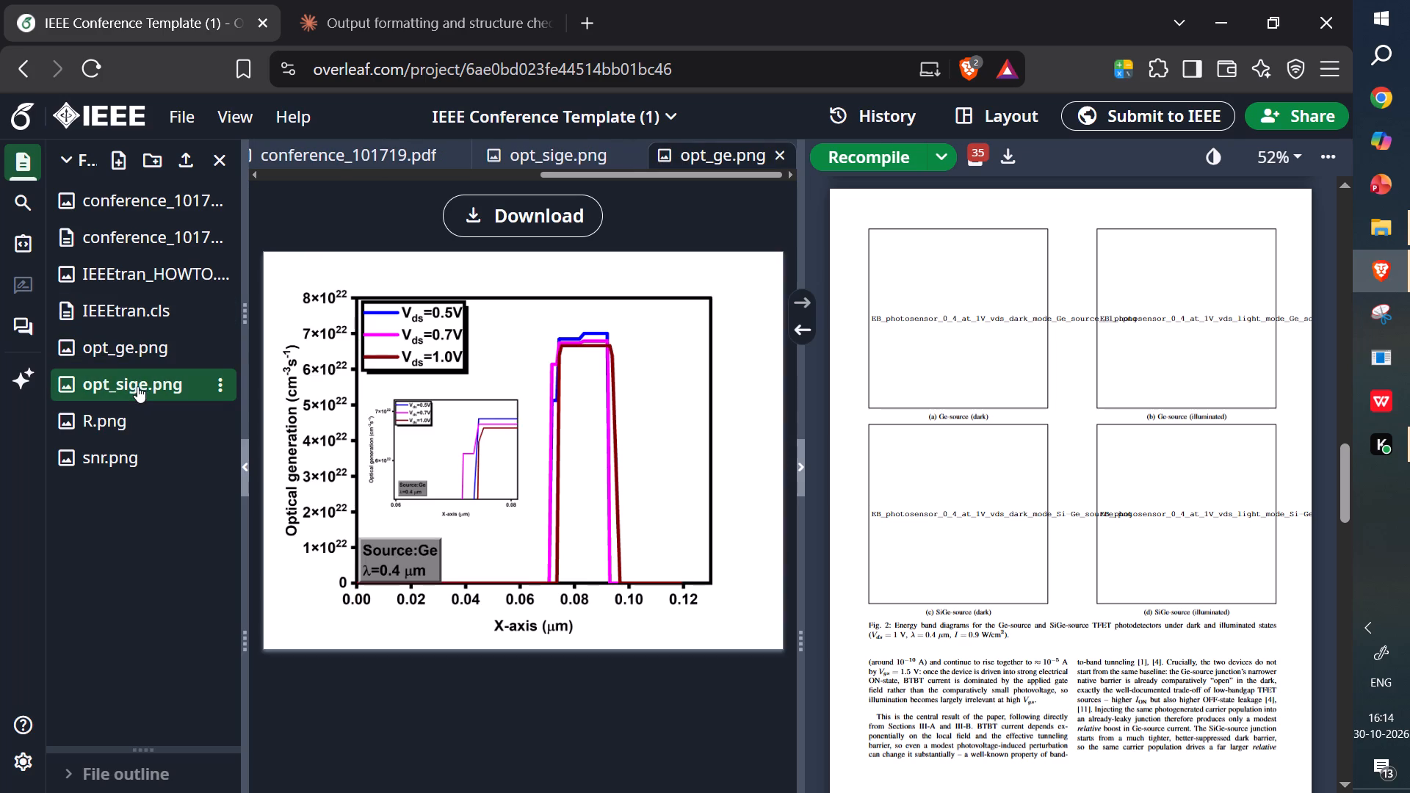
Leave the image previews and reopen the conference_101719.tex source.
left_click(135, 363)
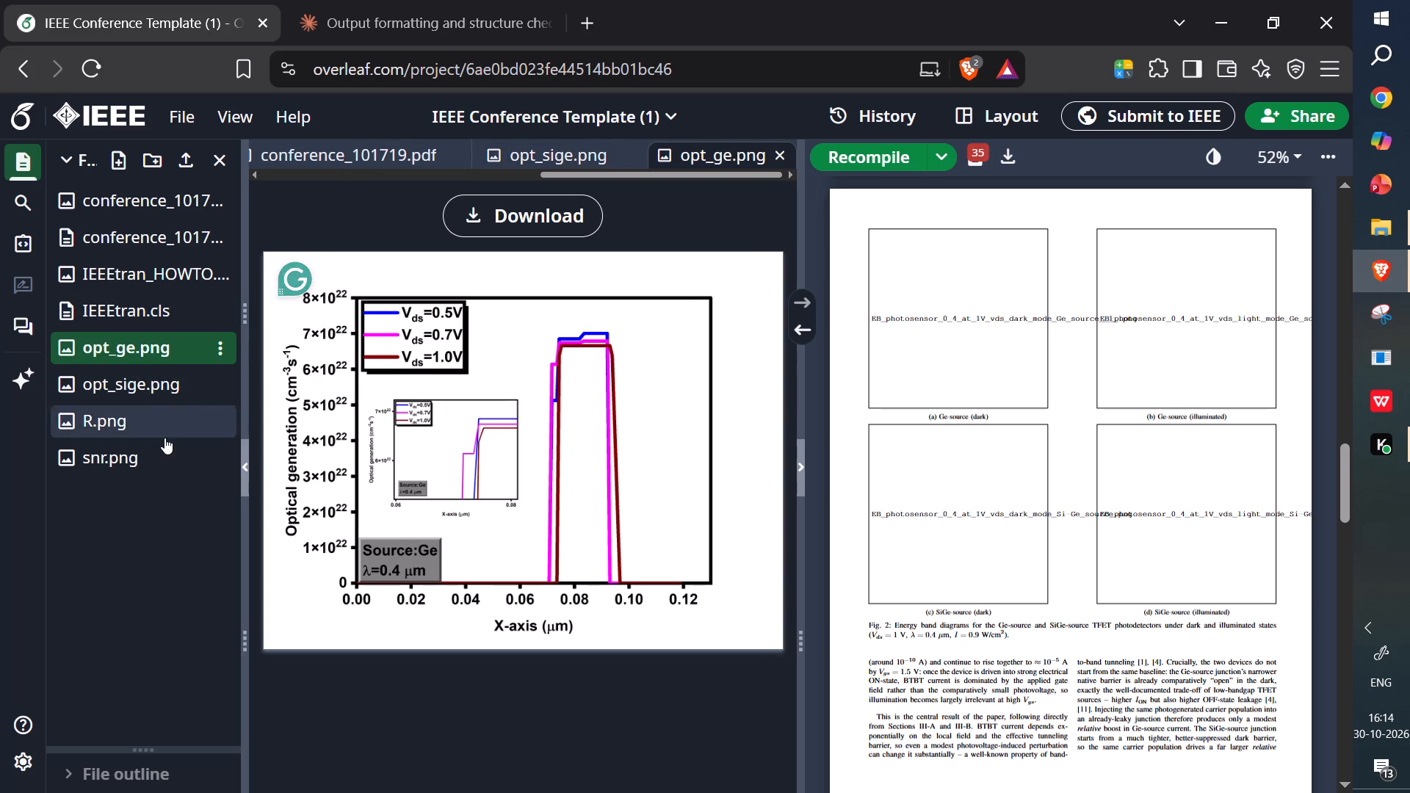
left_click_drag(392, 358, 475, 358)
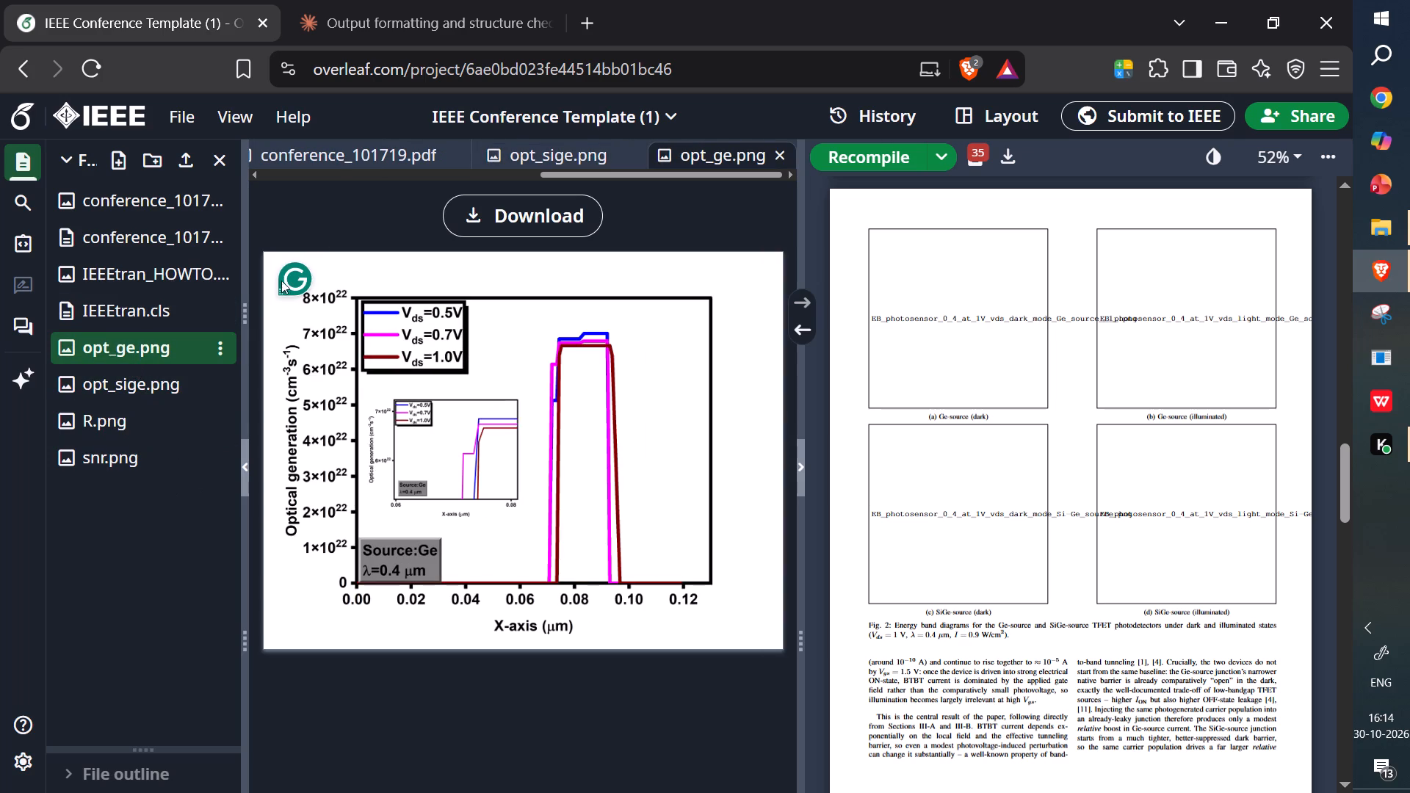
left_click(391, 146)
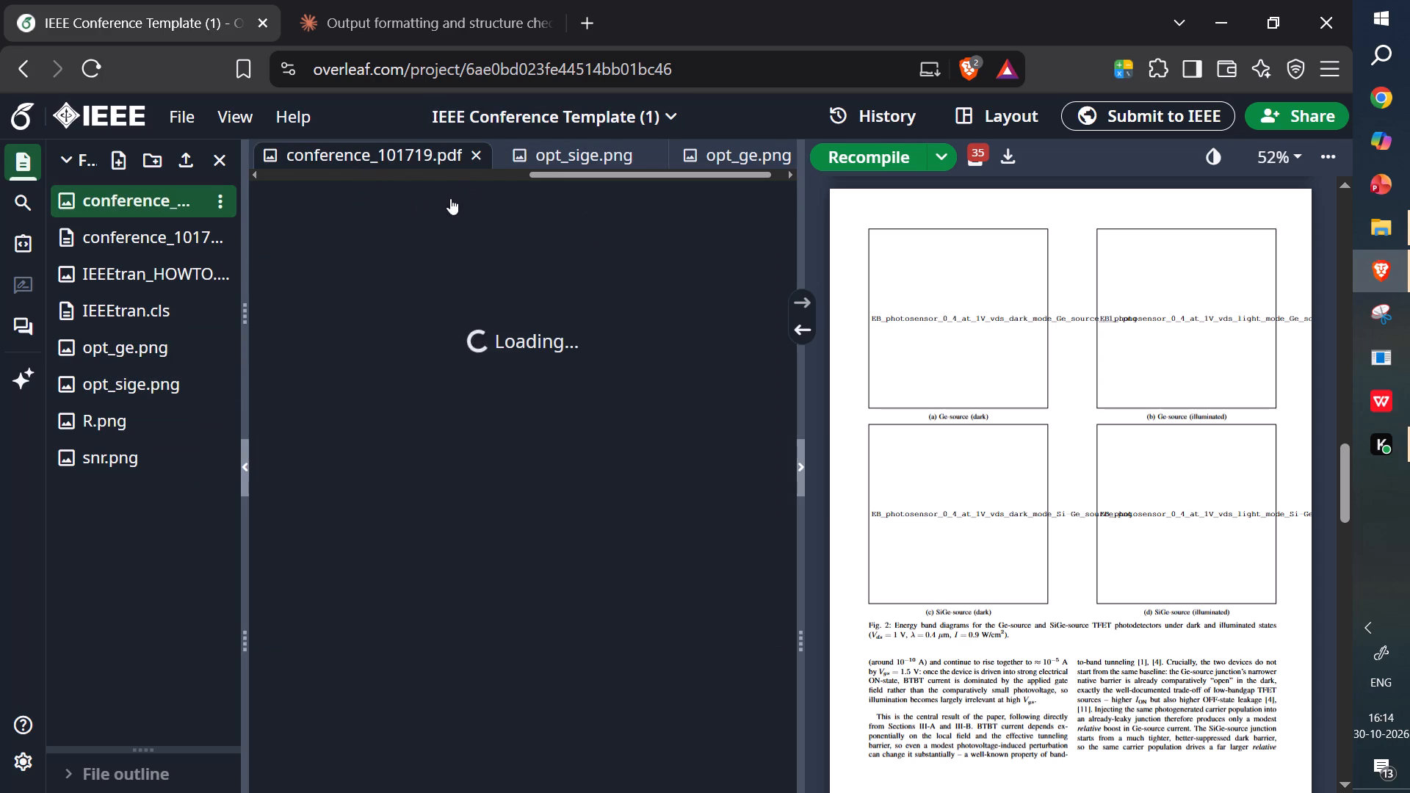
left_click_drag(549, 177, 468, 187)
left_click_drag(544, 175, 415, 164)
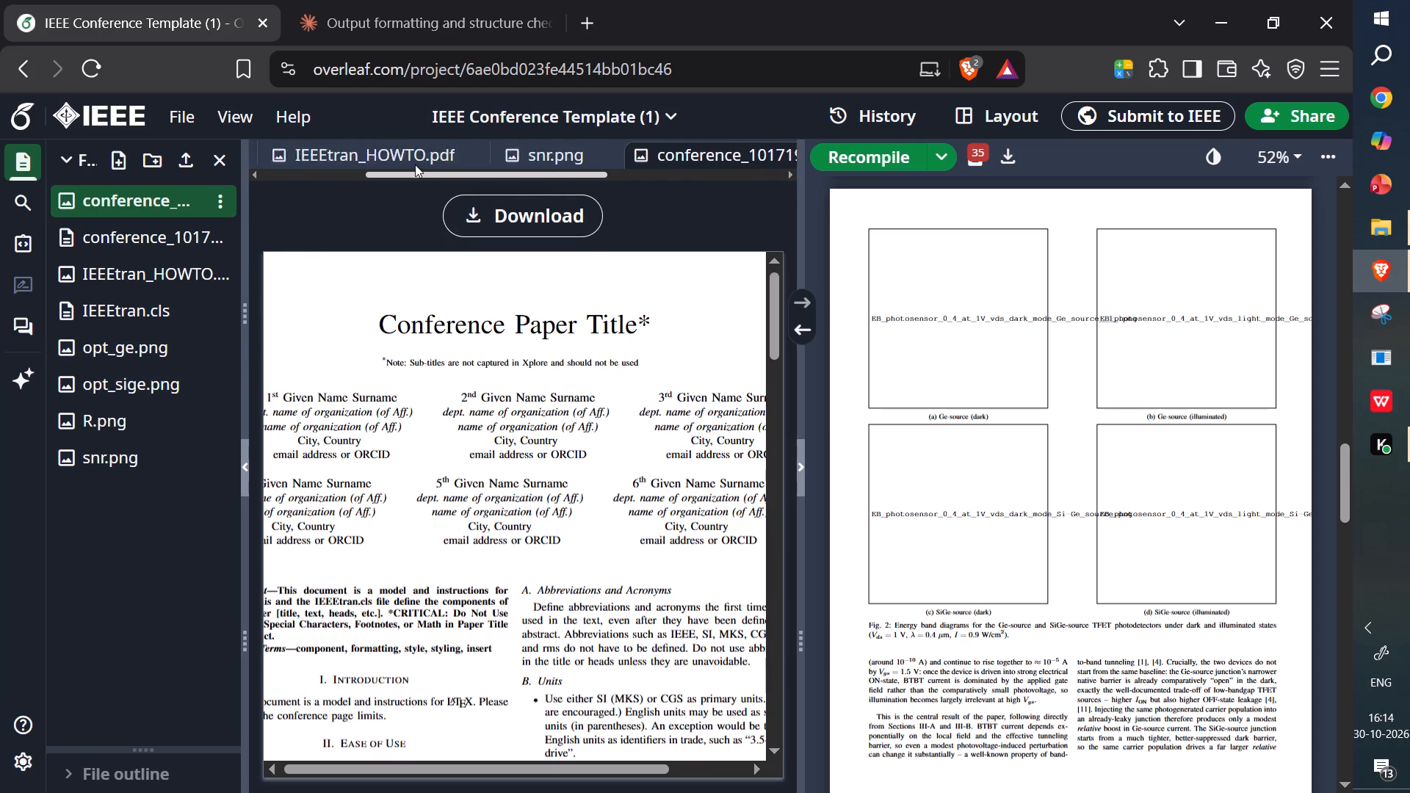
left_click_drag(415, 164, 341, 164)
left_click(361, 164)
Compare the nested responsivity and optical generation figure code with the figures in the compiled paper.
scroll(600, 370, "up", 1)
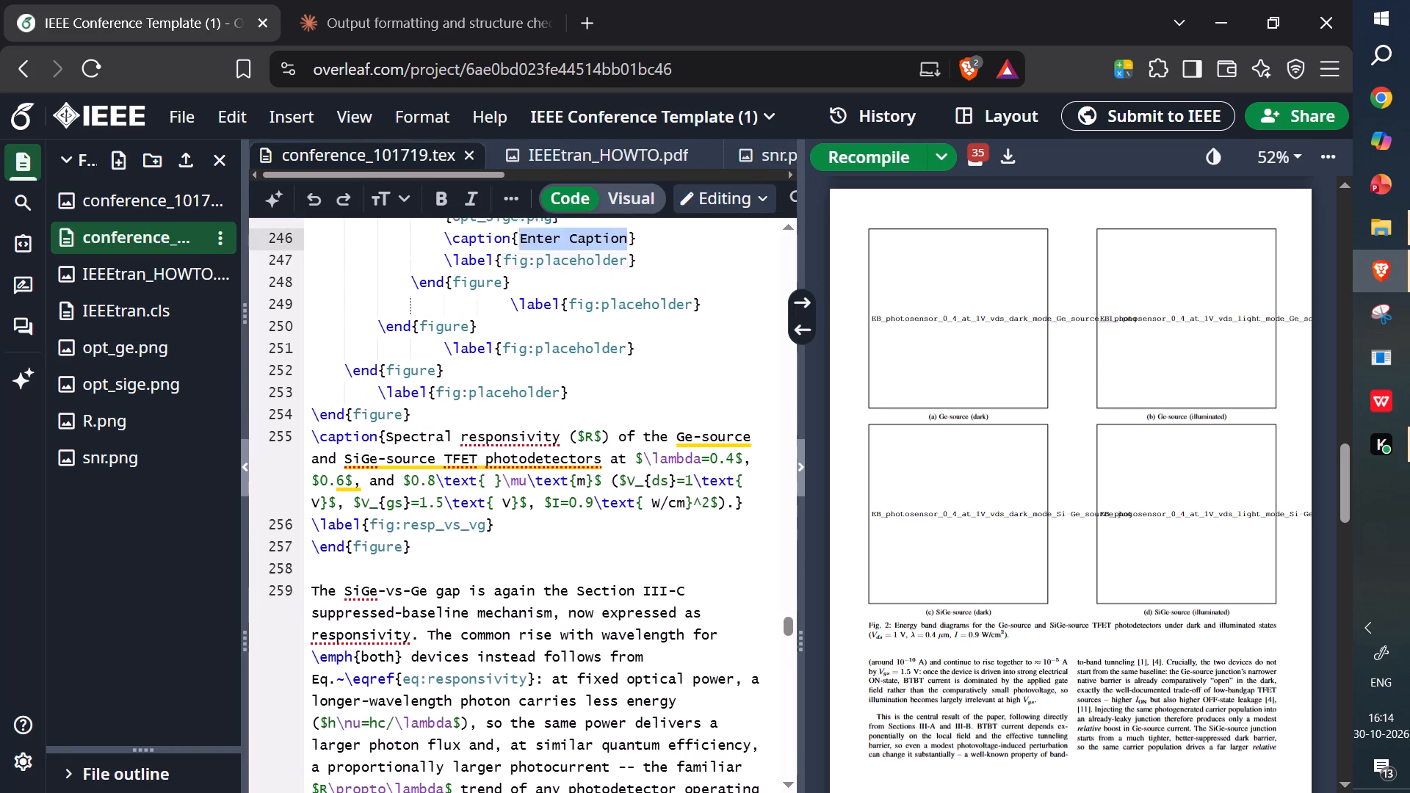
scroll(600, 370, "up", 2)
scroll(600, 370, "down", 2)
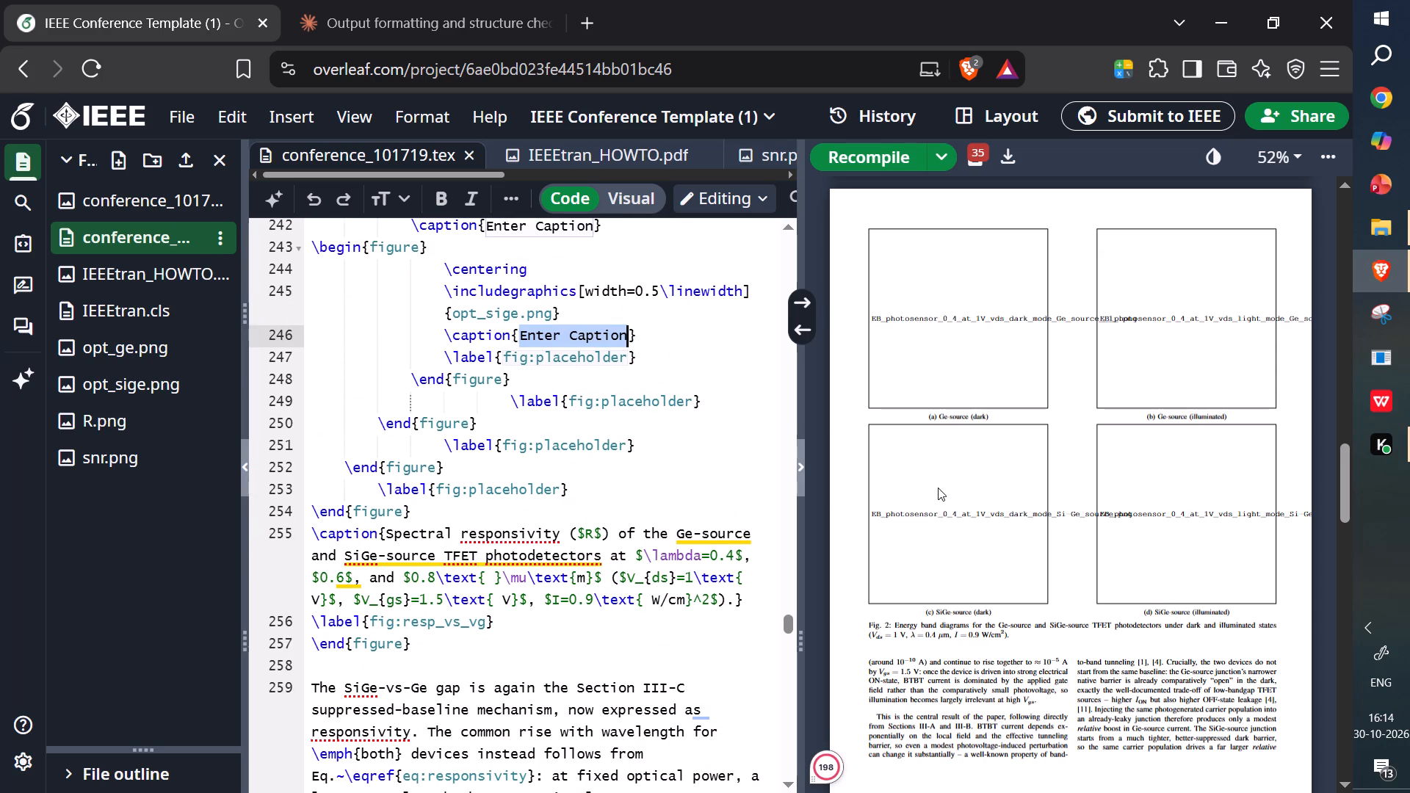
scroll(938, 488, "down", 10)
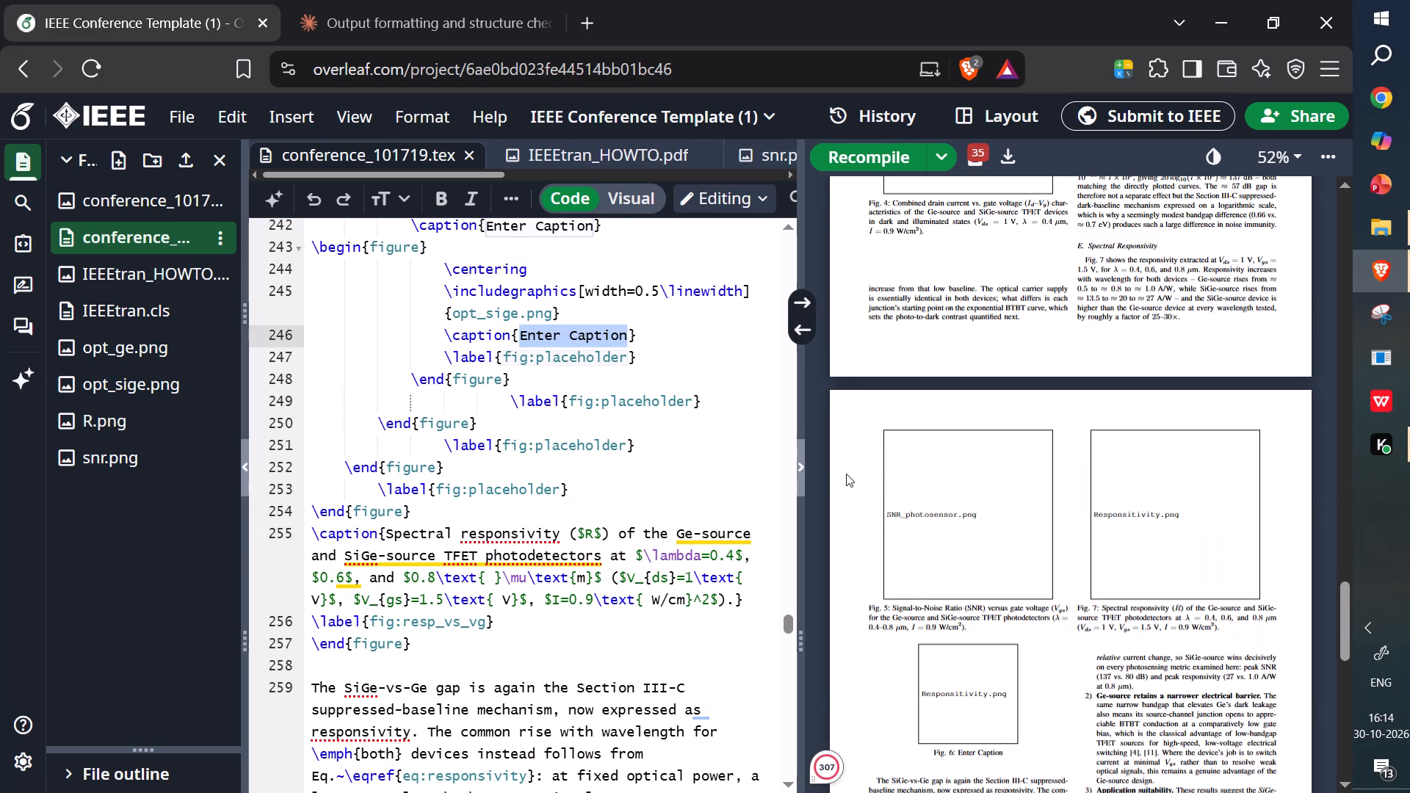
scroll(846, 474, "down", 3)
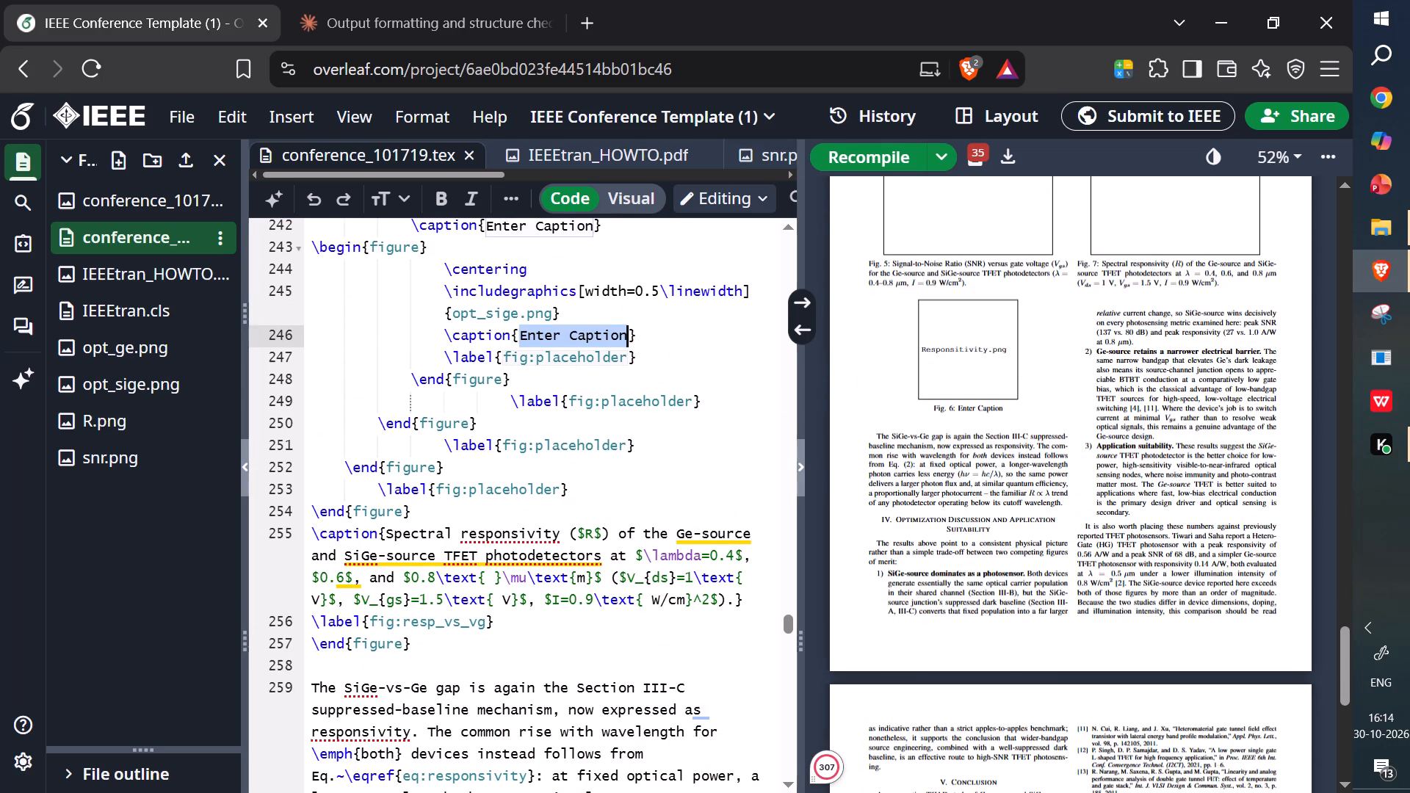
left_click(580, 339)
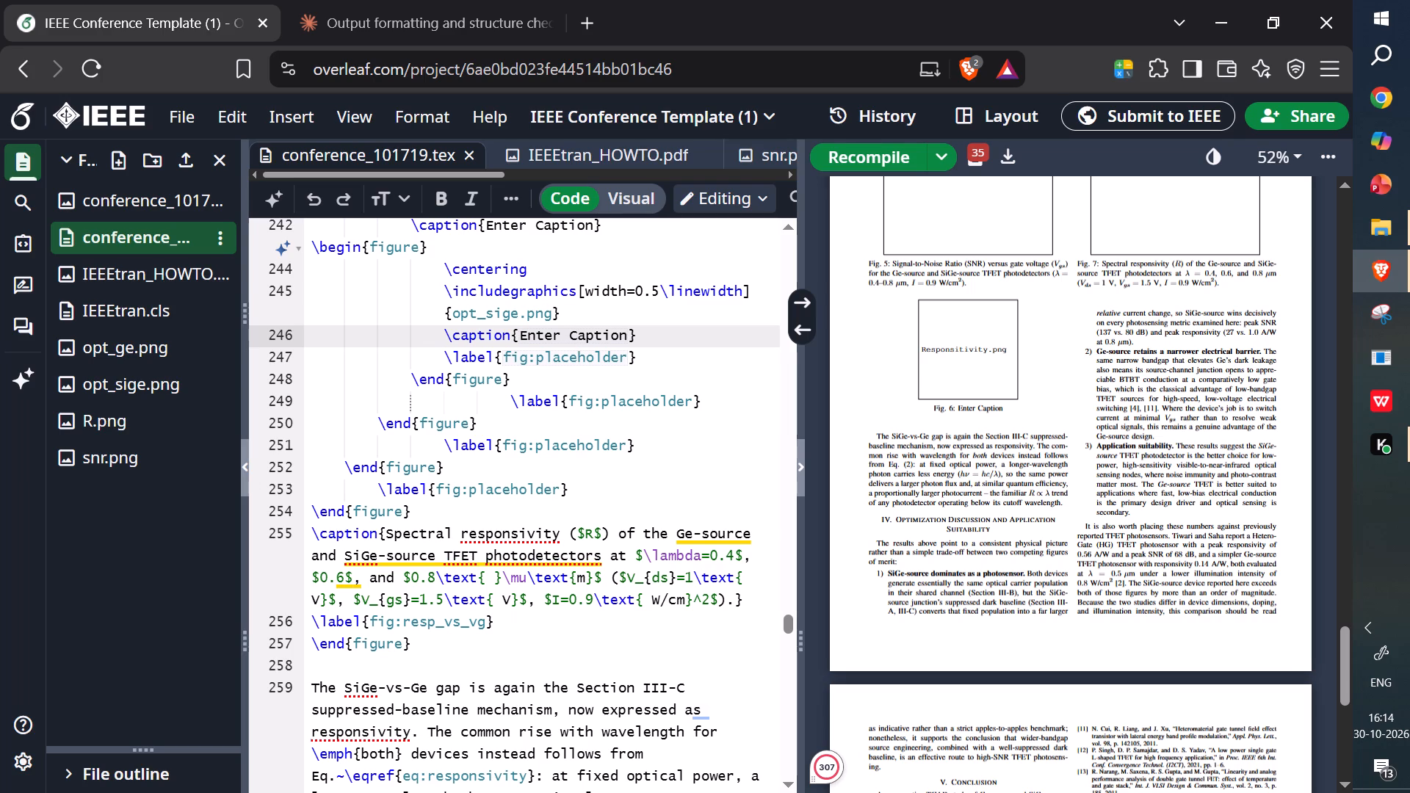
scroll(546, 471, "up", 1)
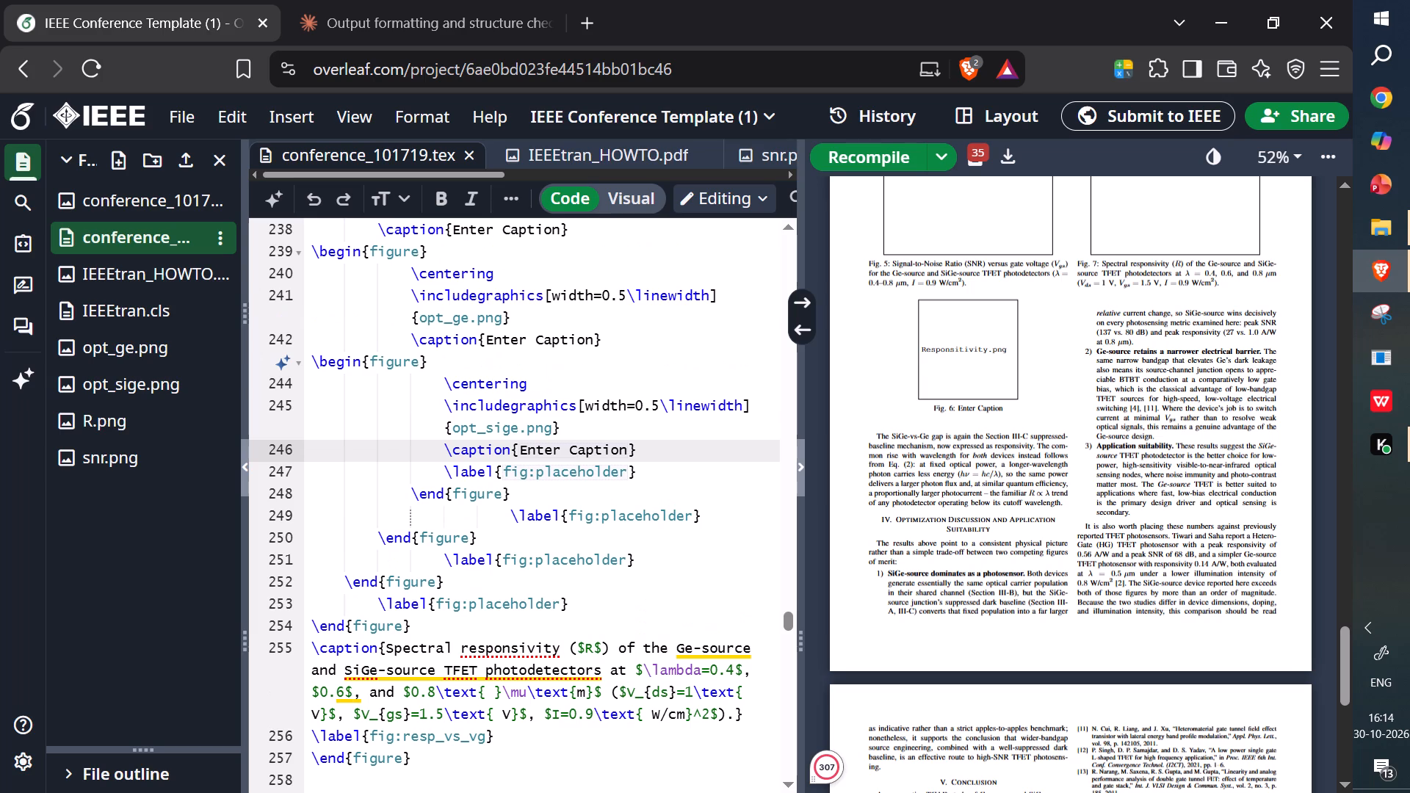
scroll(928, 495, "down", 8)
scroll(943, 499, "up", 5)
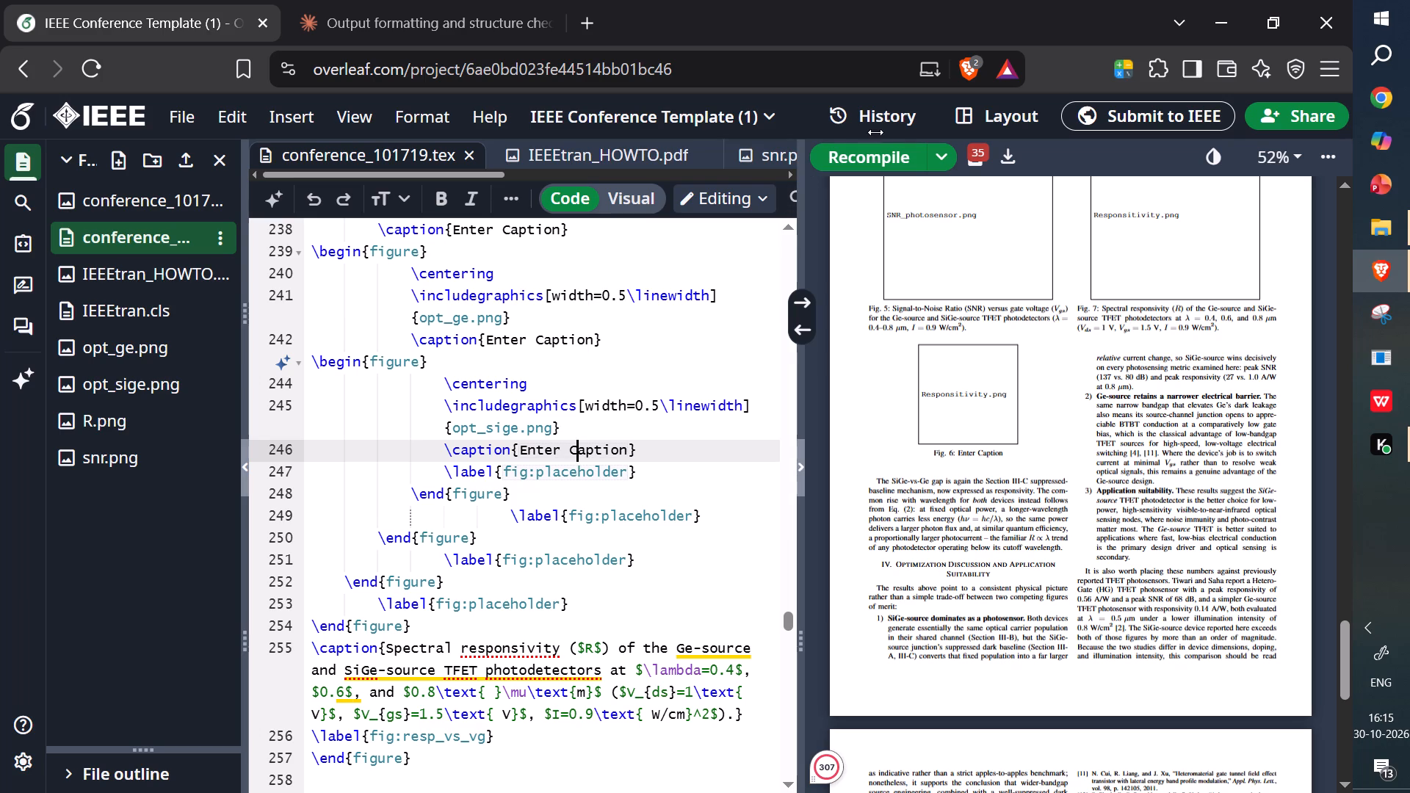
Recompile the paper with the newly inserted figures.
left_click(869, 151)
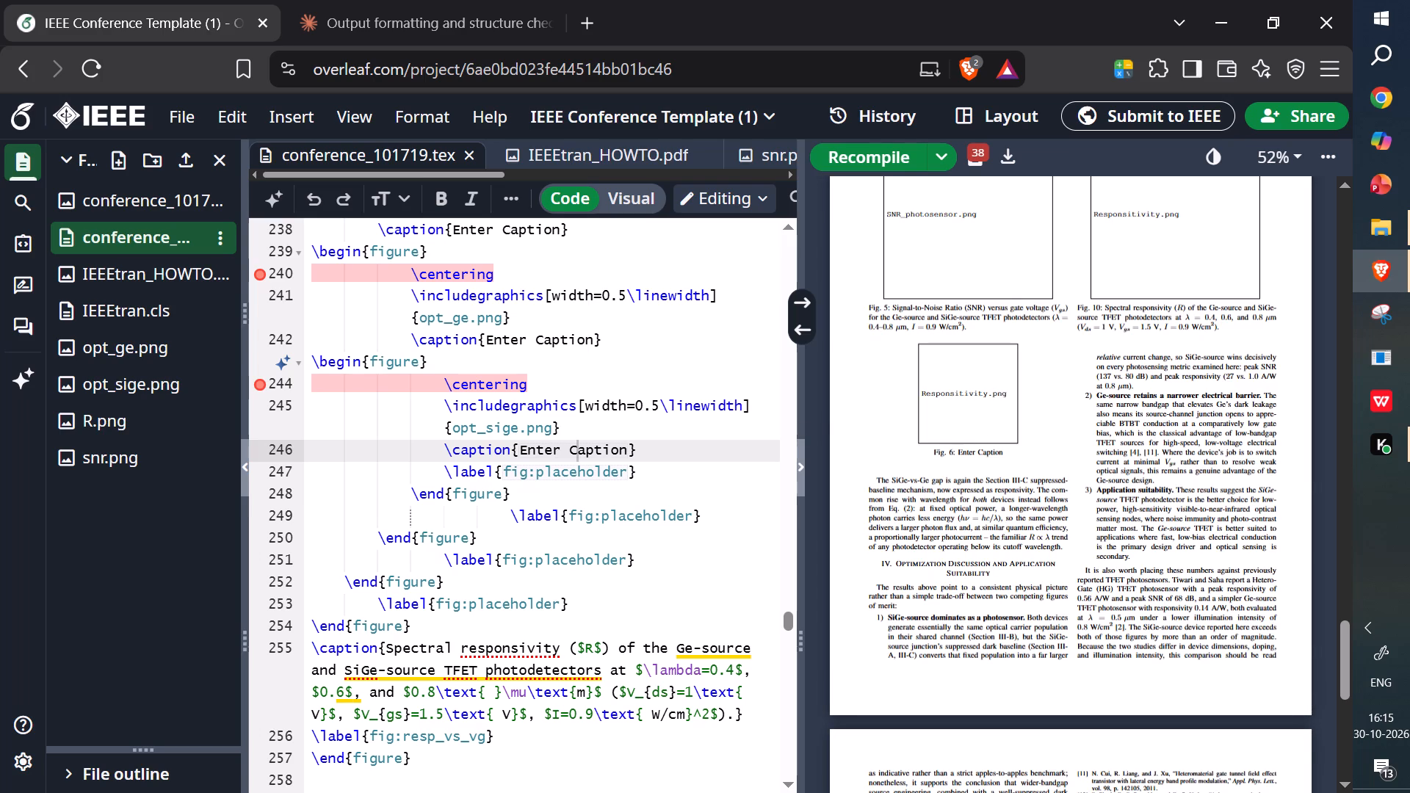
Review the source around the responsivity, optical generation and SNR figures, checking which image file names they reference.
left_click(527, 319)
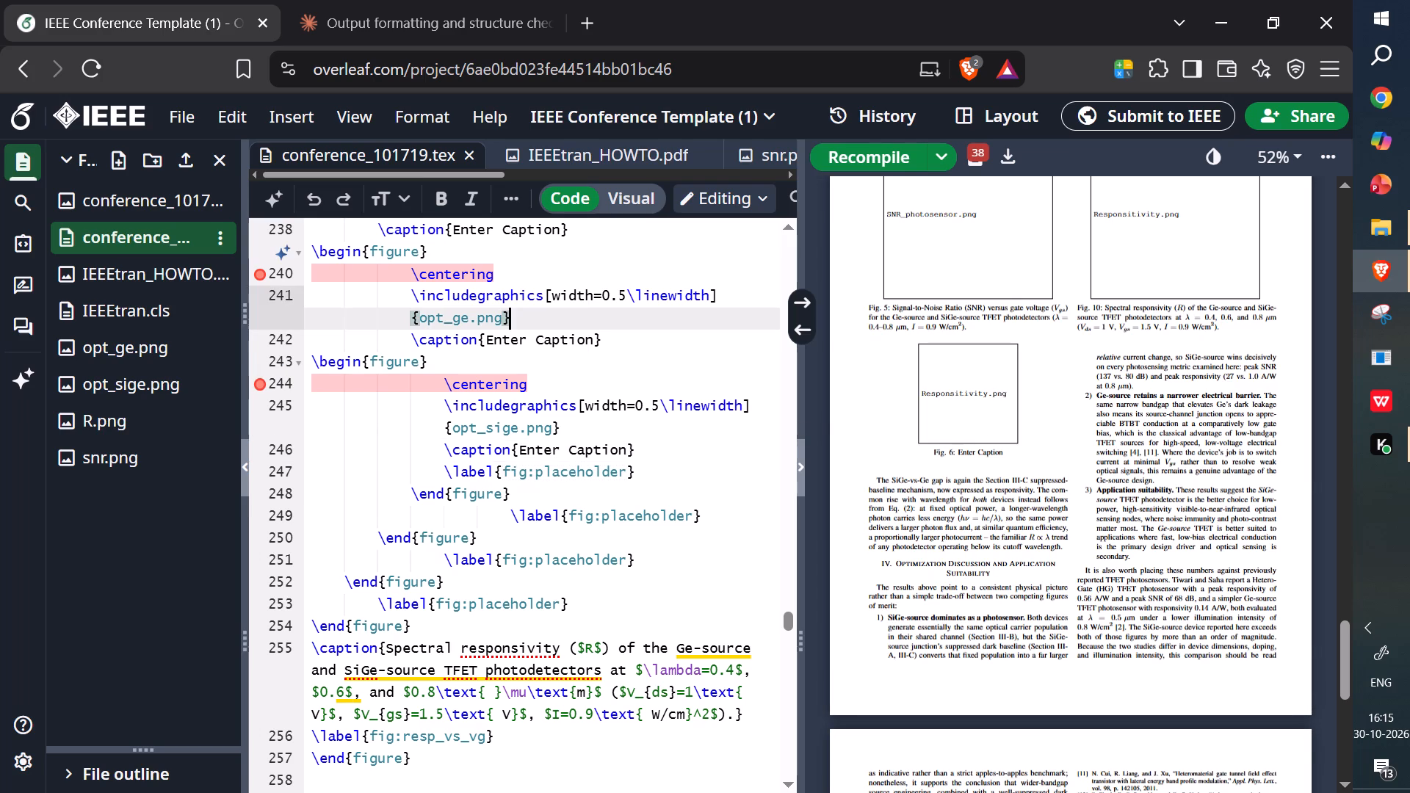
scroll(529, 450, "up", 3)
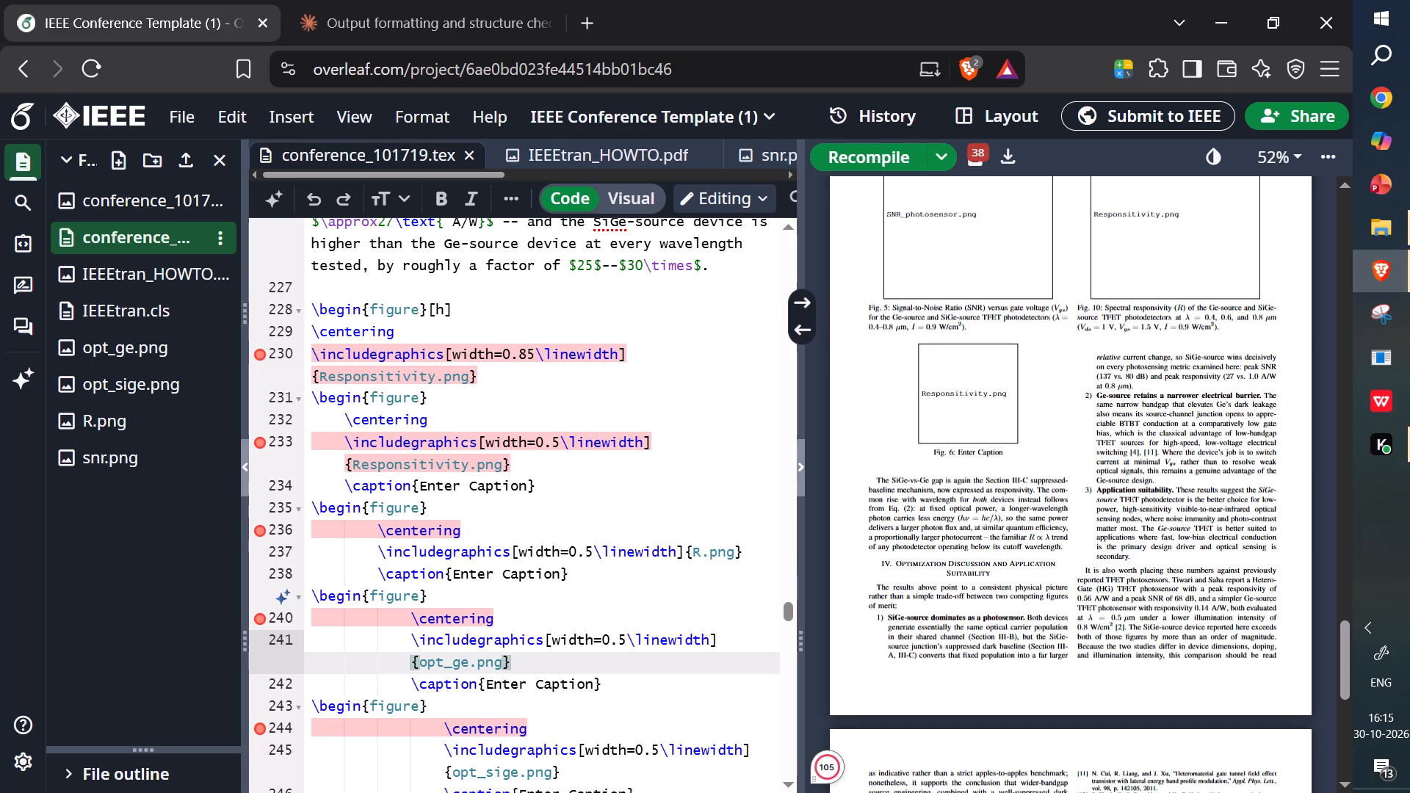
scroll(535, 452, "down", 4)
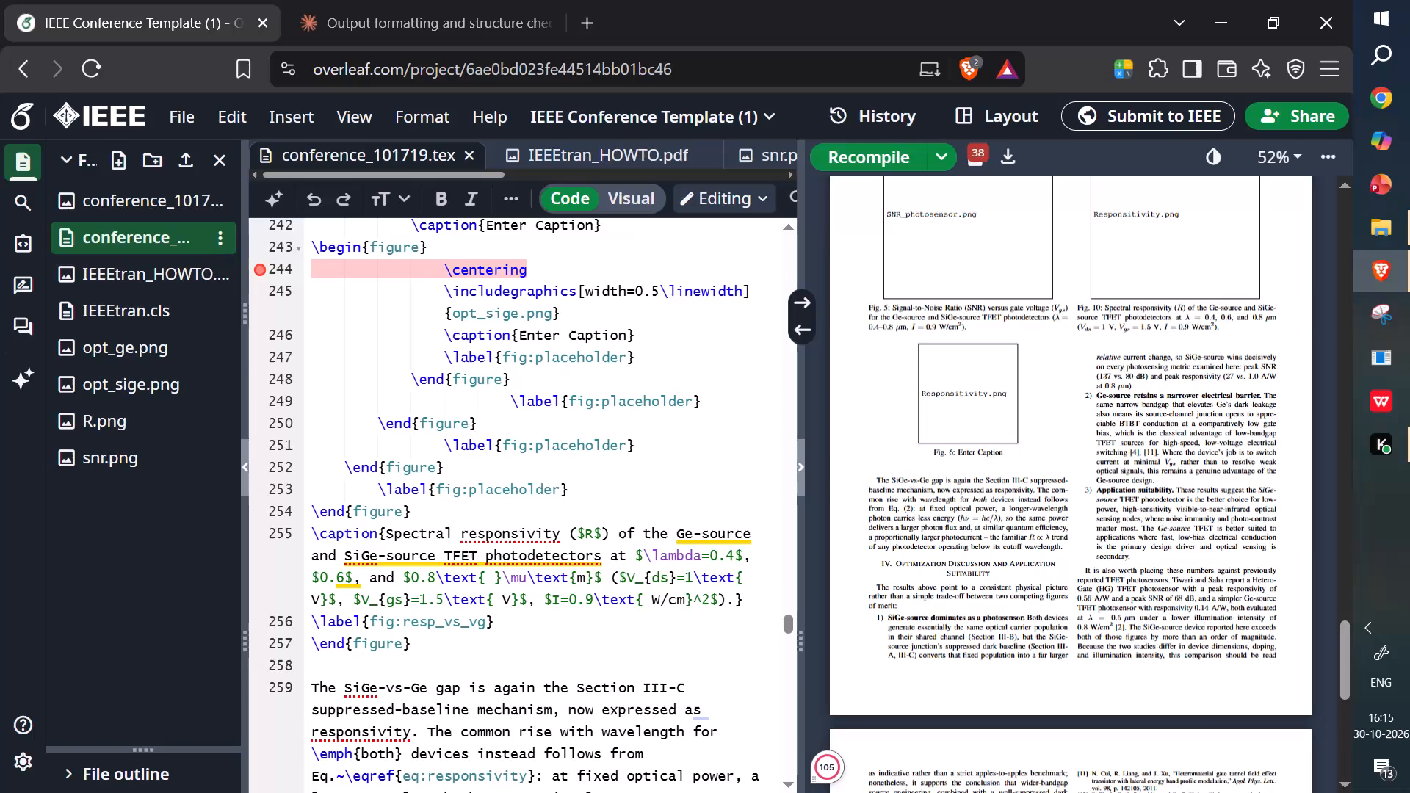
scroll(535, 452, "down", 2)
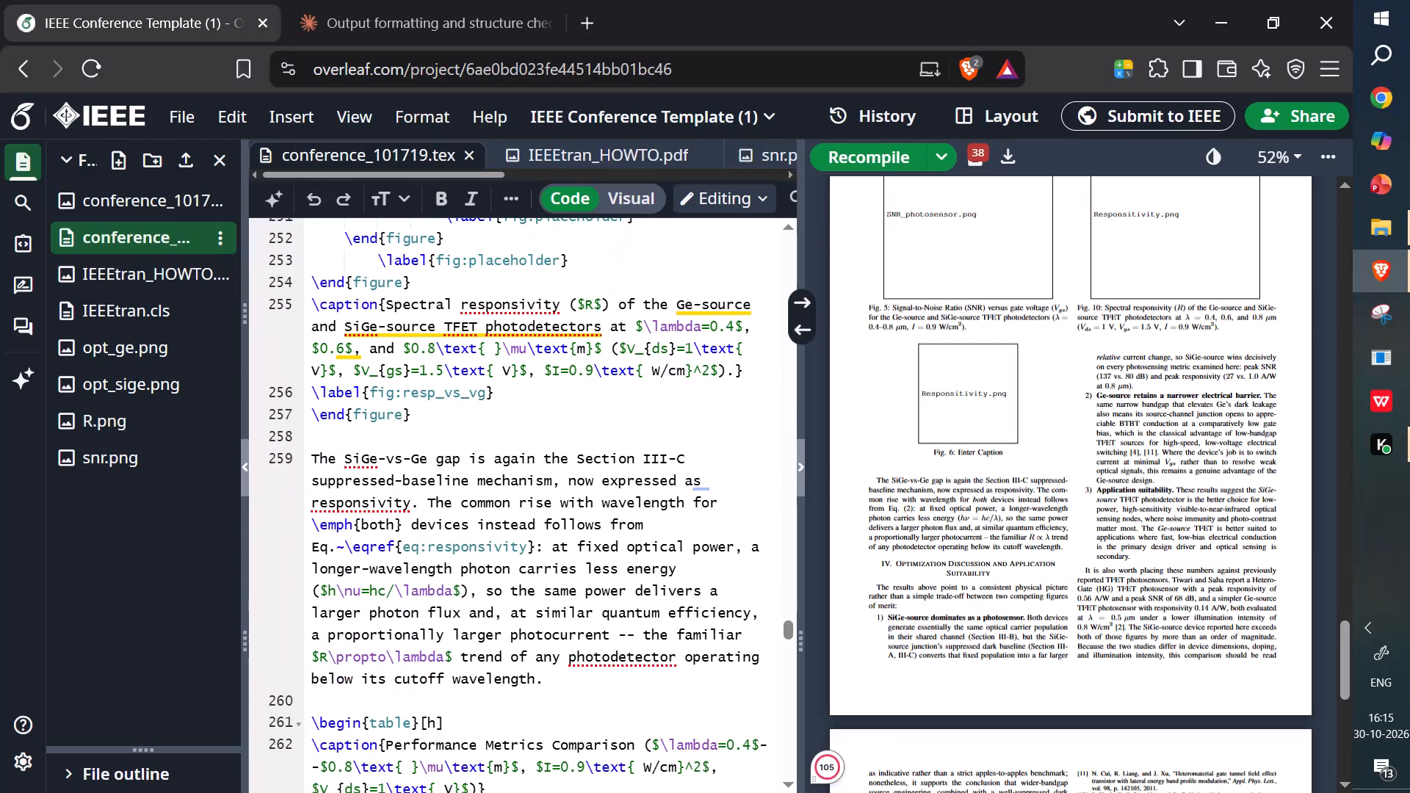
scroll(535, 452, "down", 2)
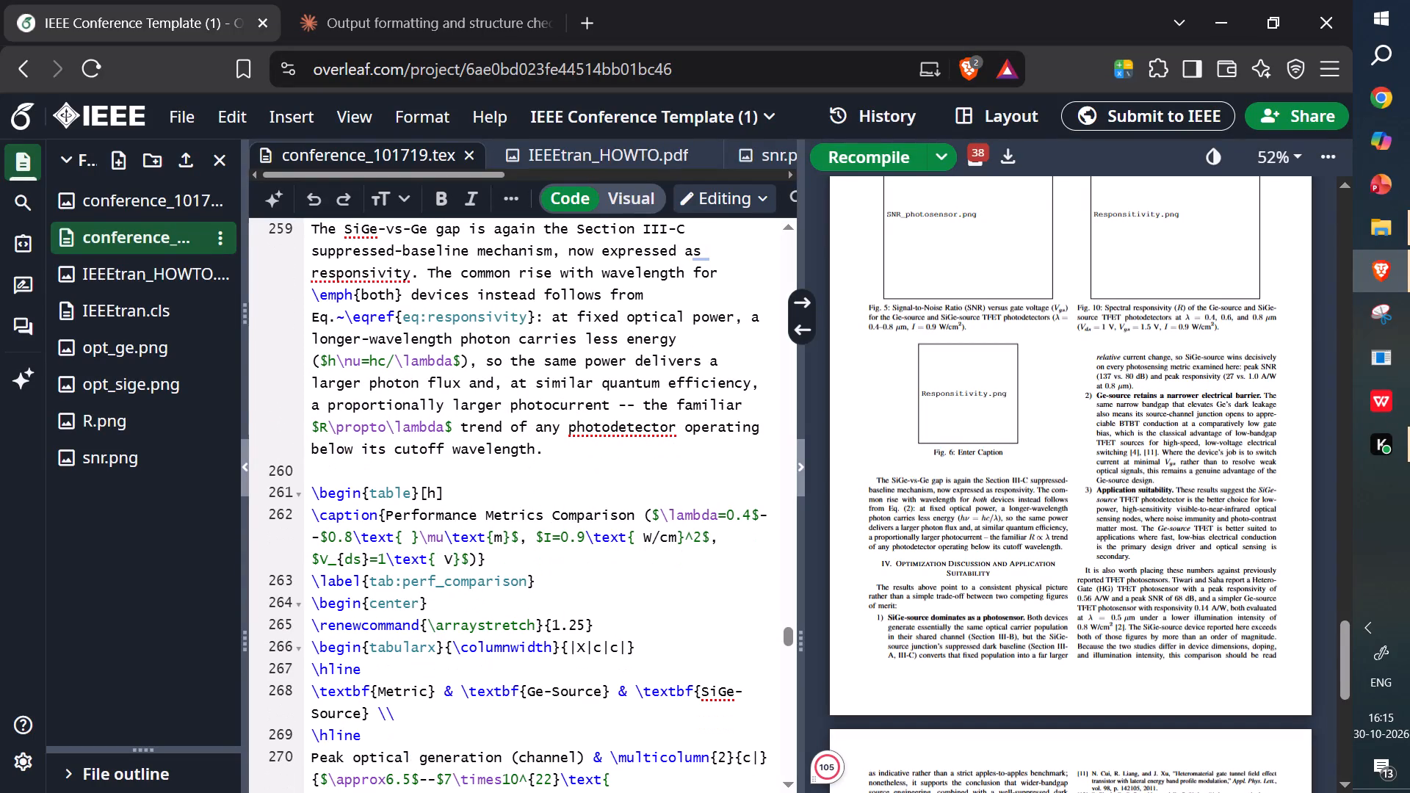
scroll(493, 554, "up", 18)
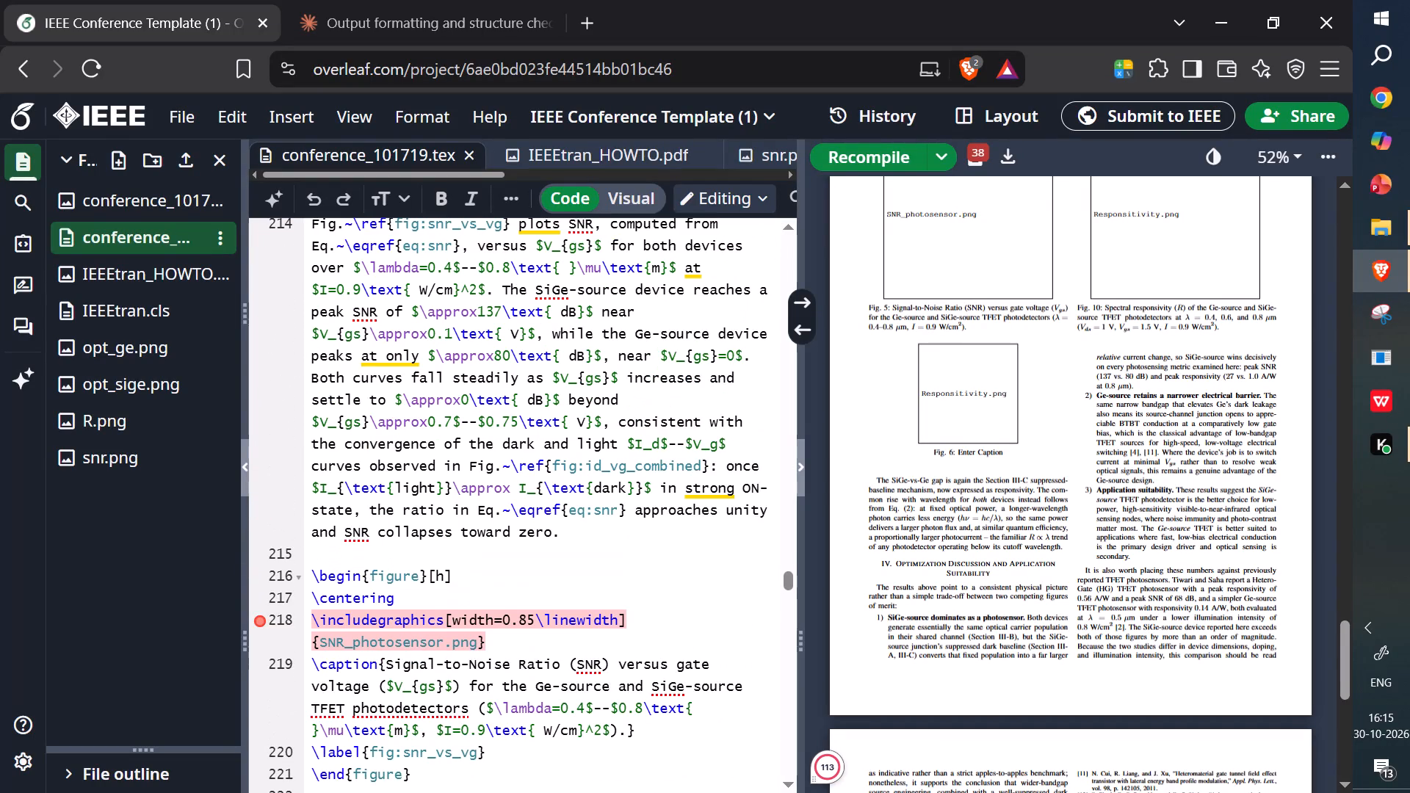
Change the image file name in the Signal-to-Noise Ratio figure's includegraphics line to snr.png.
scroll(477, 540, "down", 2)
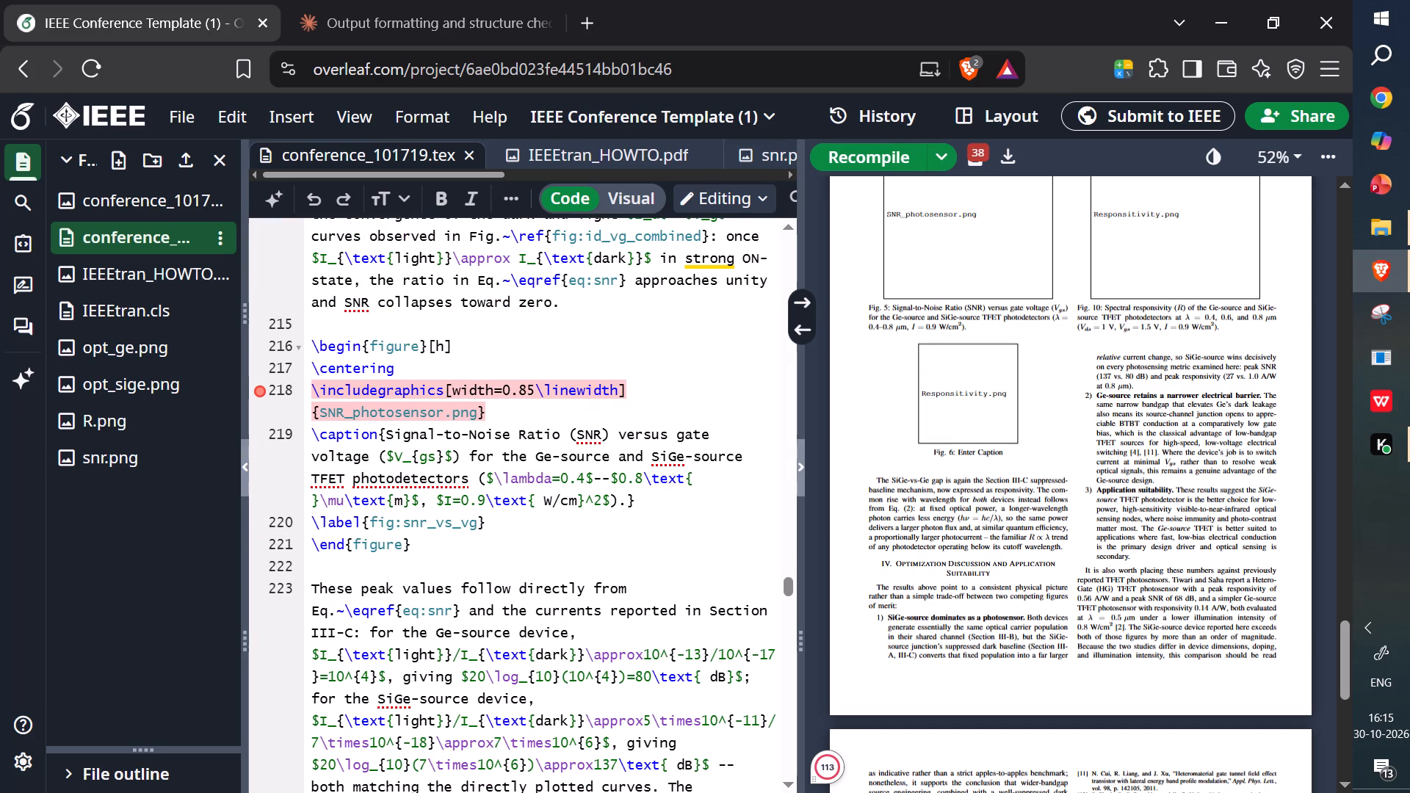
left_click(448, 410)
key("Right")
key("Down")
key("Up")
key("Left")
key("BackSpace")
key("BackSpace")
key("BackSpace")
key("BackSpace")
key("BackSpace")
key("BackSpace")
key("BackSpace")
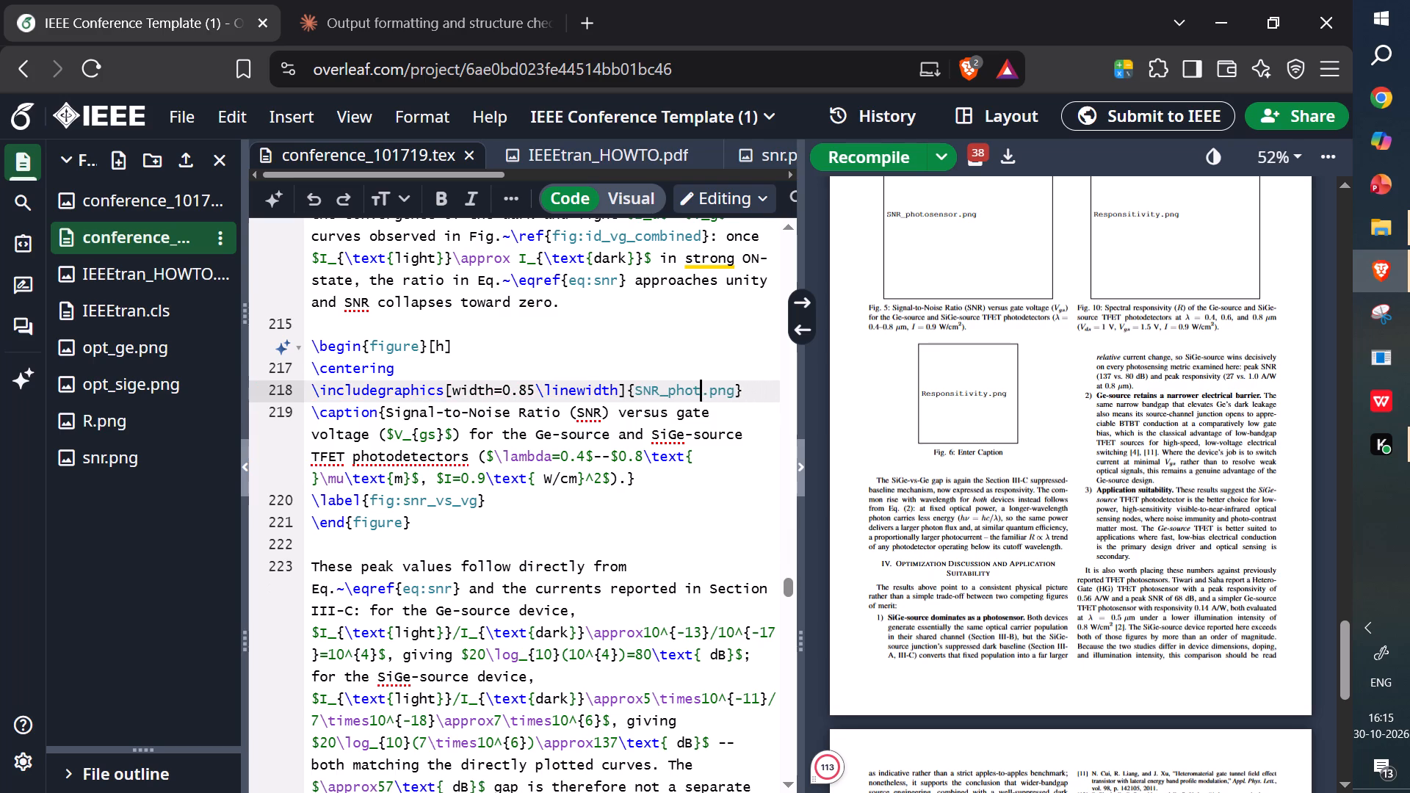
key("BackSpace")
key("BackSpace")
key("BackSpace")
key("BackSpace")
key("BackSpace")
key("BackSpace")
key("BackSpace")
key("BackSpace")
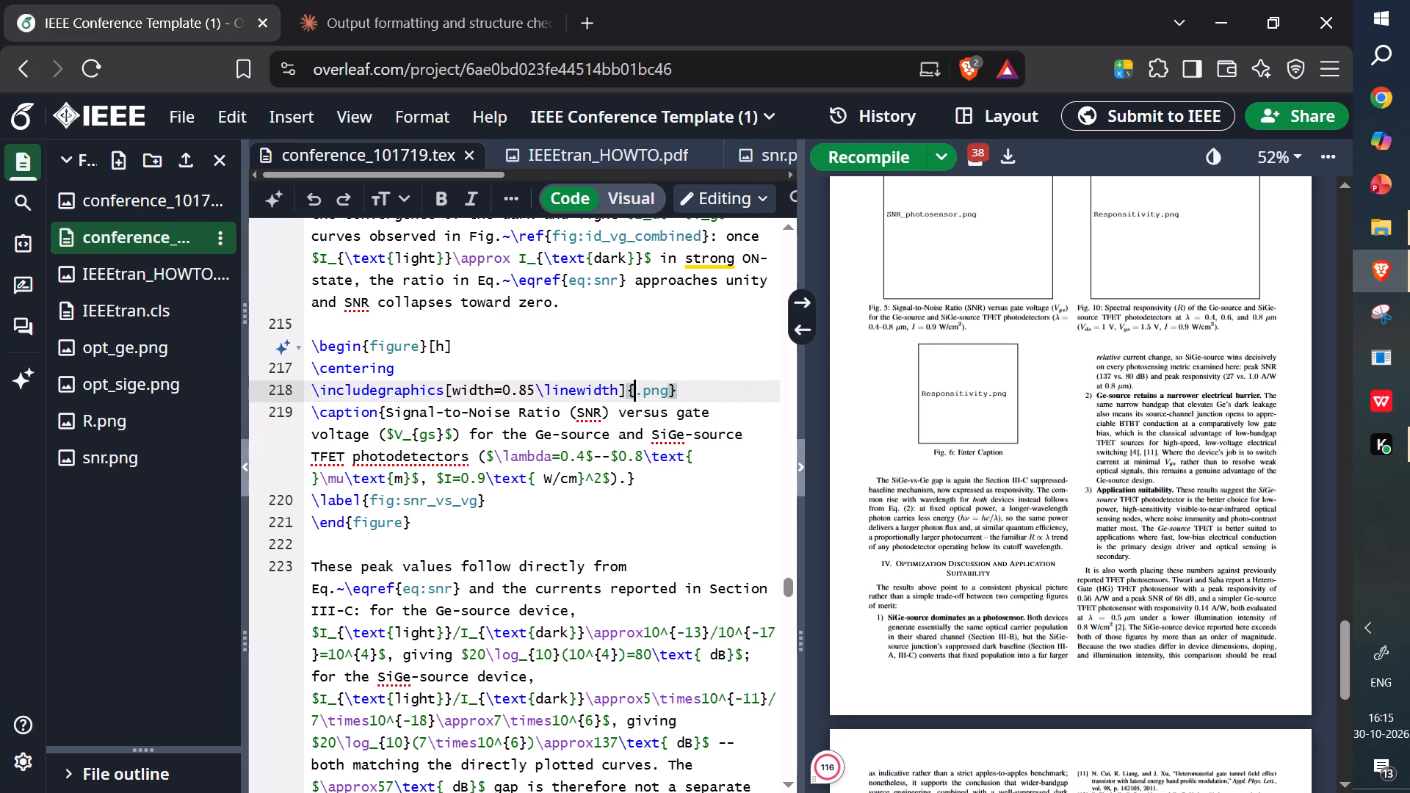
type("snr")
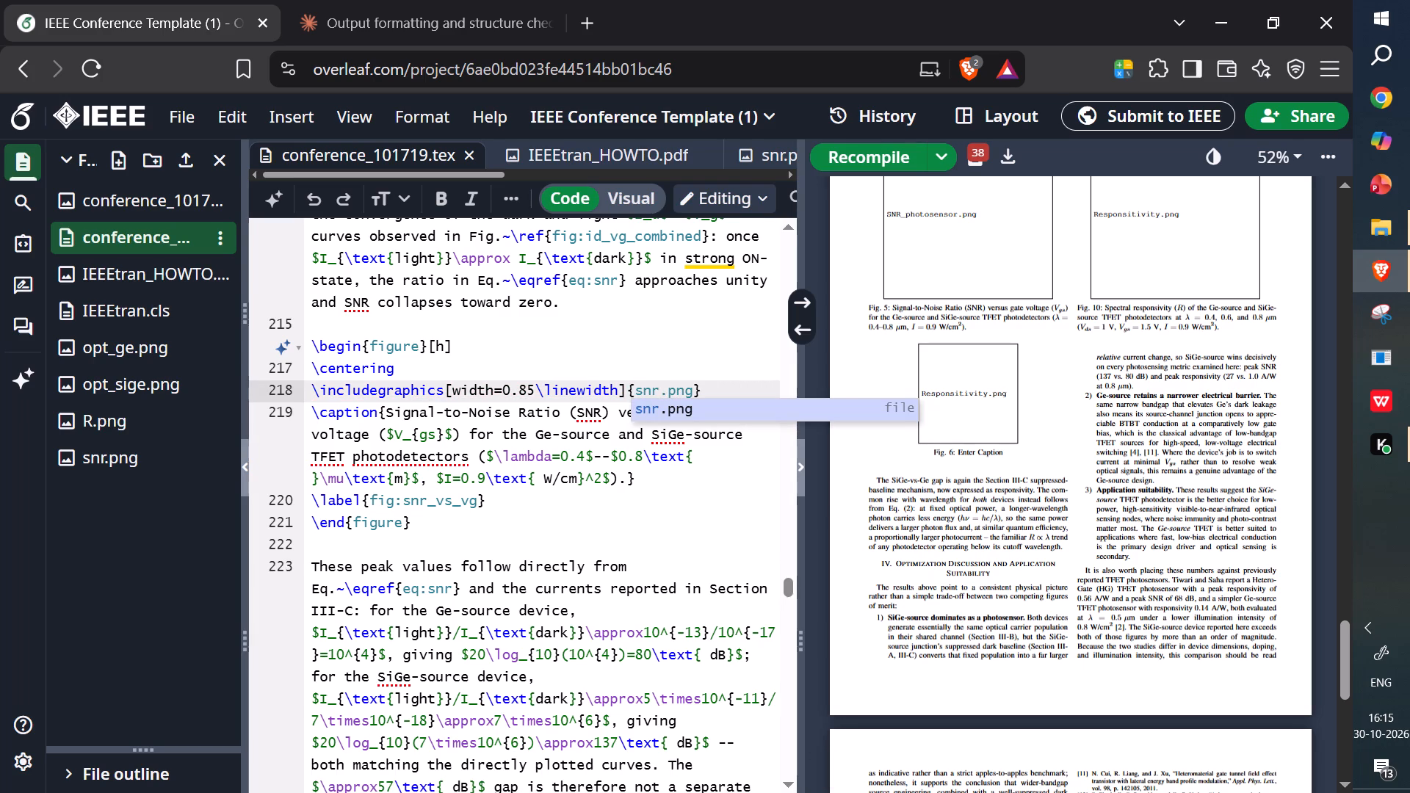
left_click(670, 420)
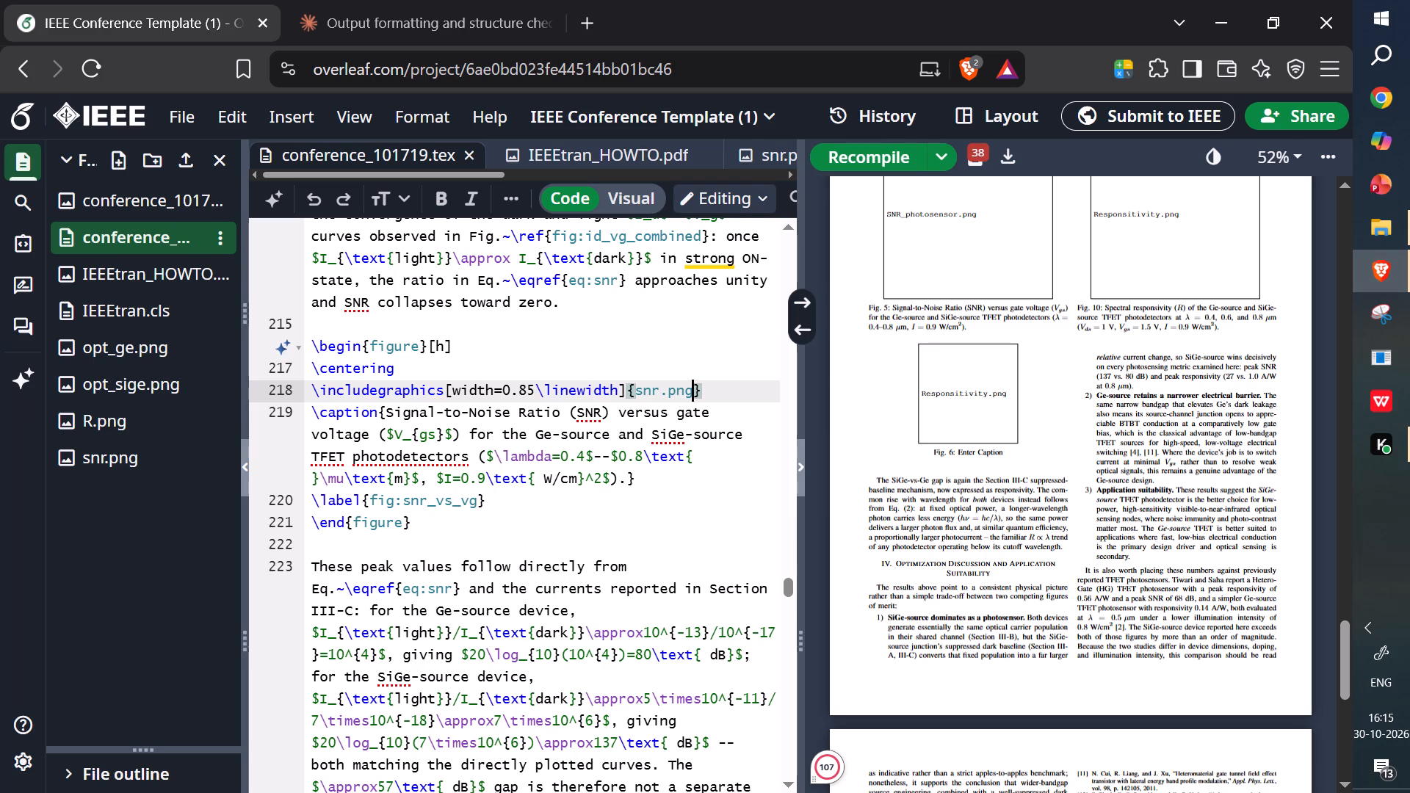
Change the image file name in the 0.85-linewidth Spectral Responsivity figure to R.png.
scroll(477, 522, "up", 2)
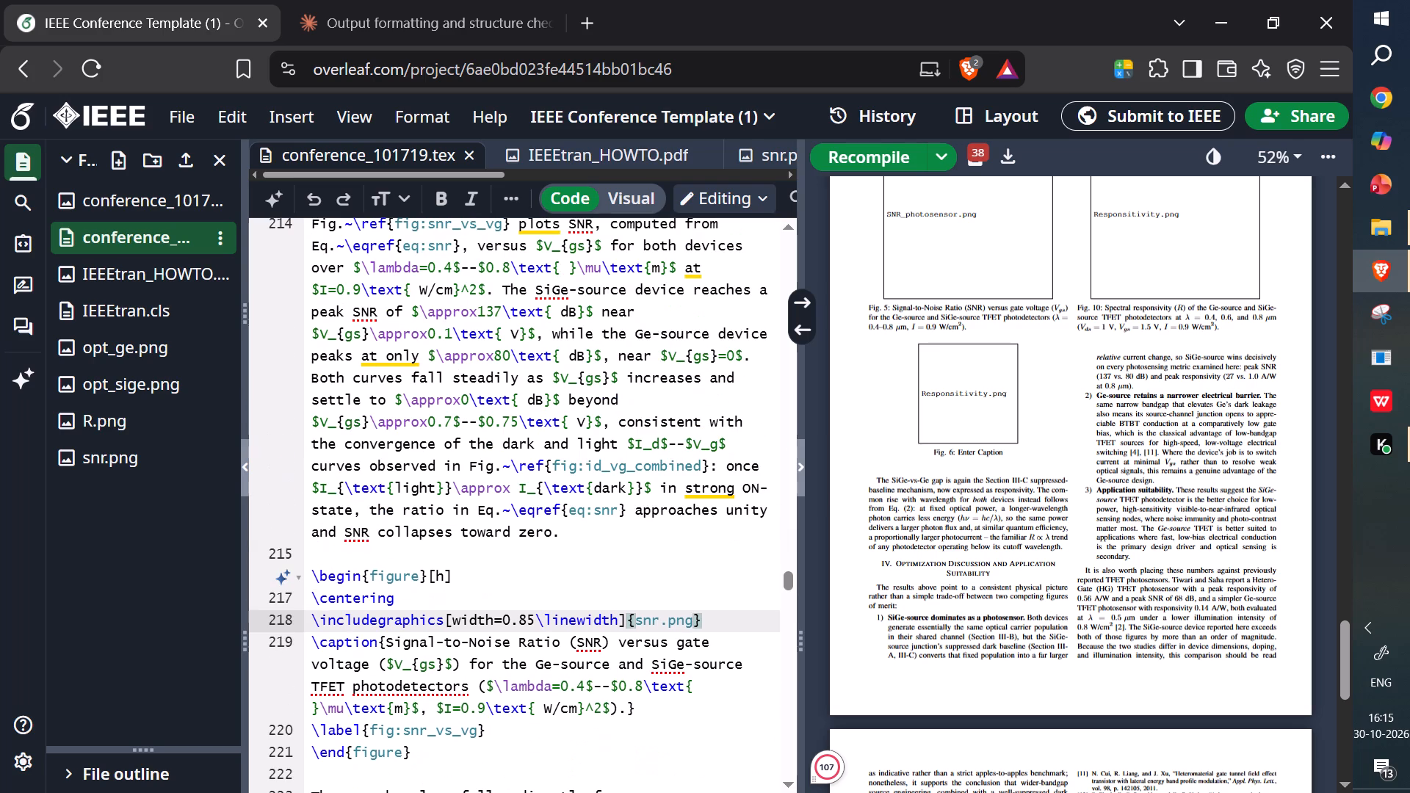
scroll(565, 413, "up", 3)
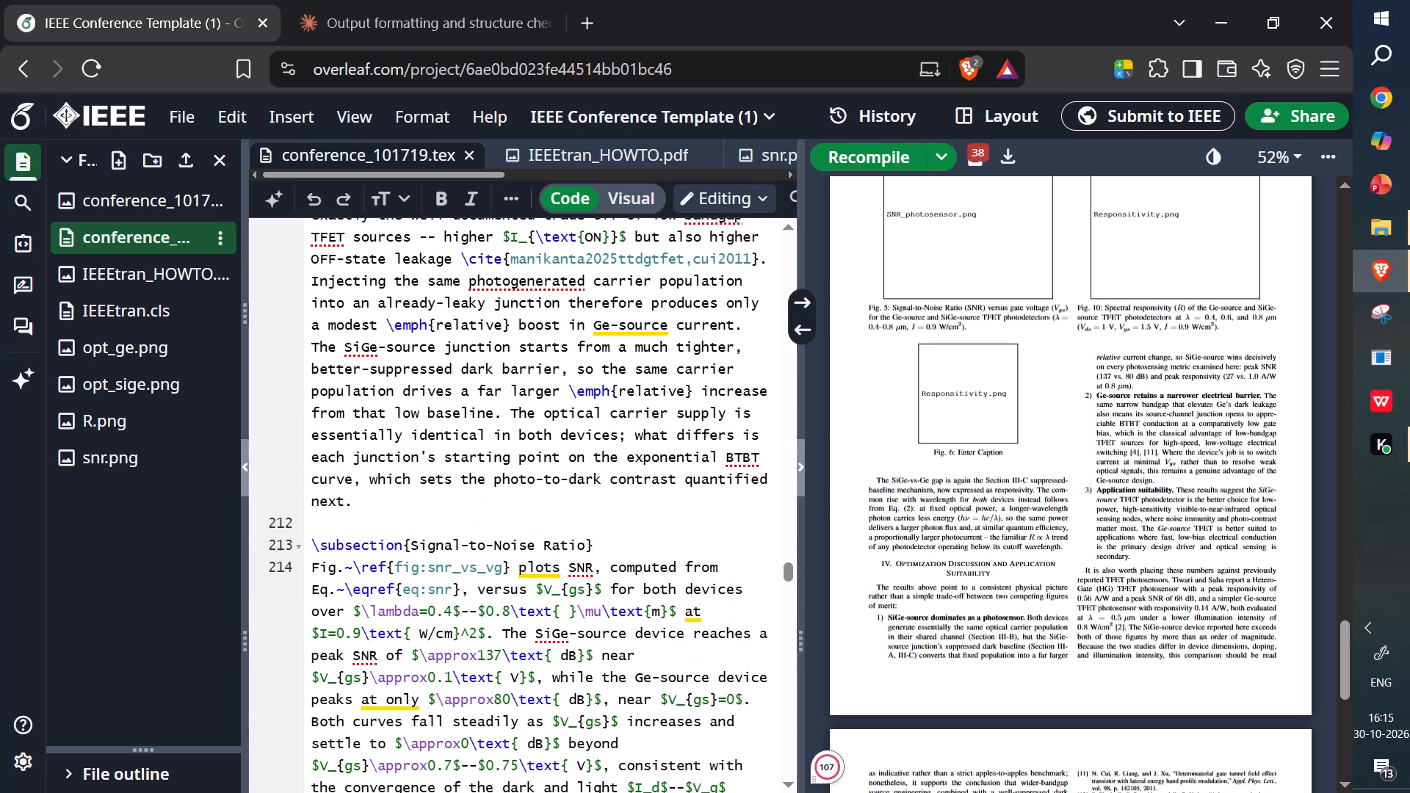
scroll(568, 440, "down", 7)
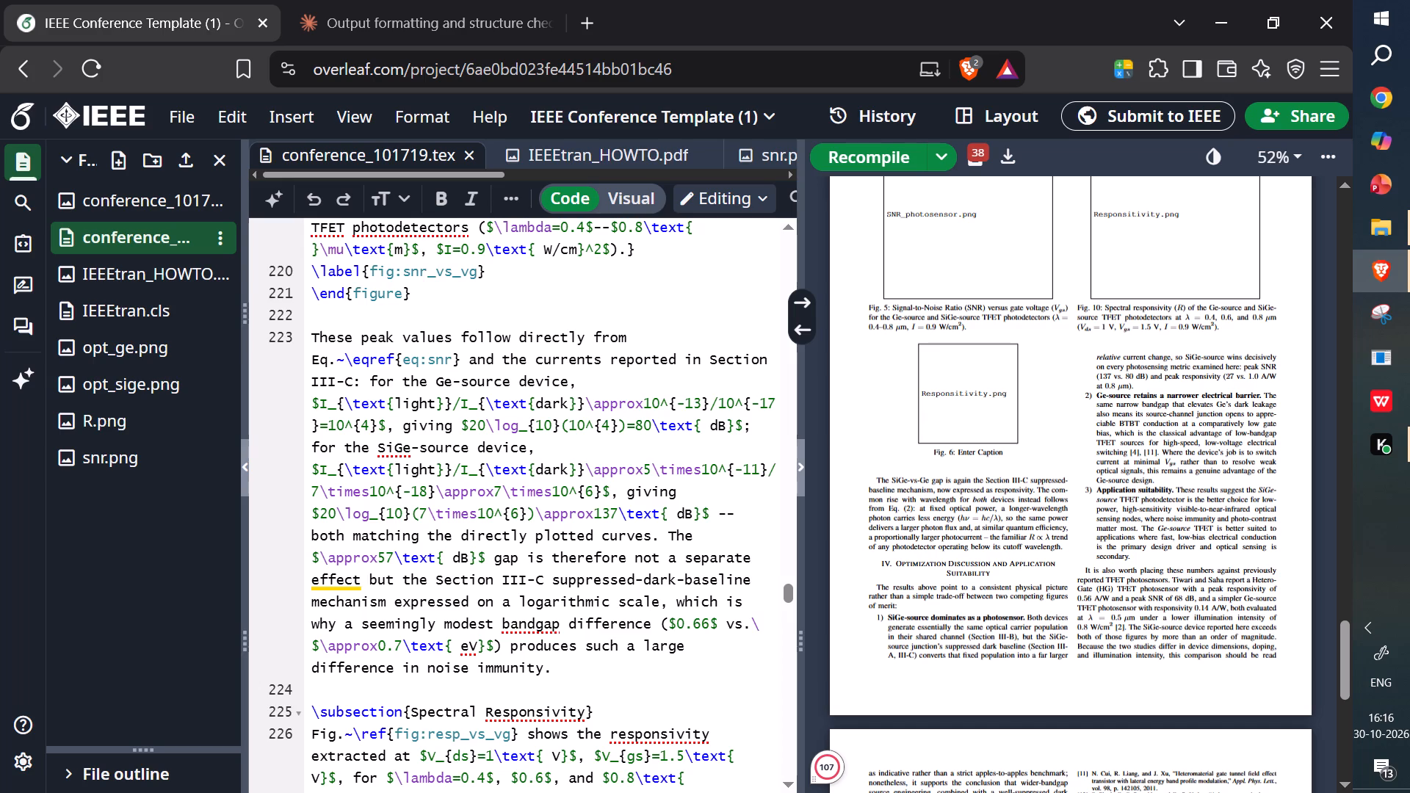
scroll(442, 394, "down", 3)
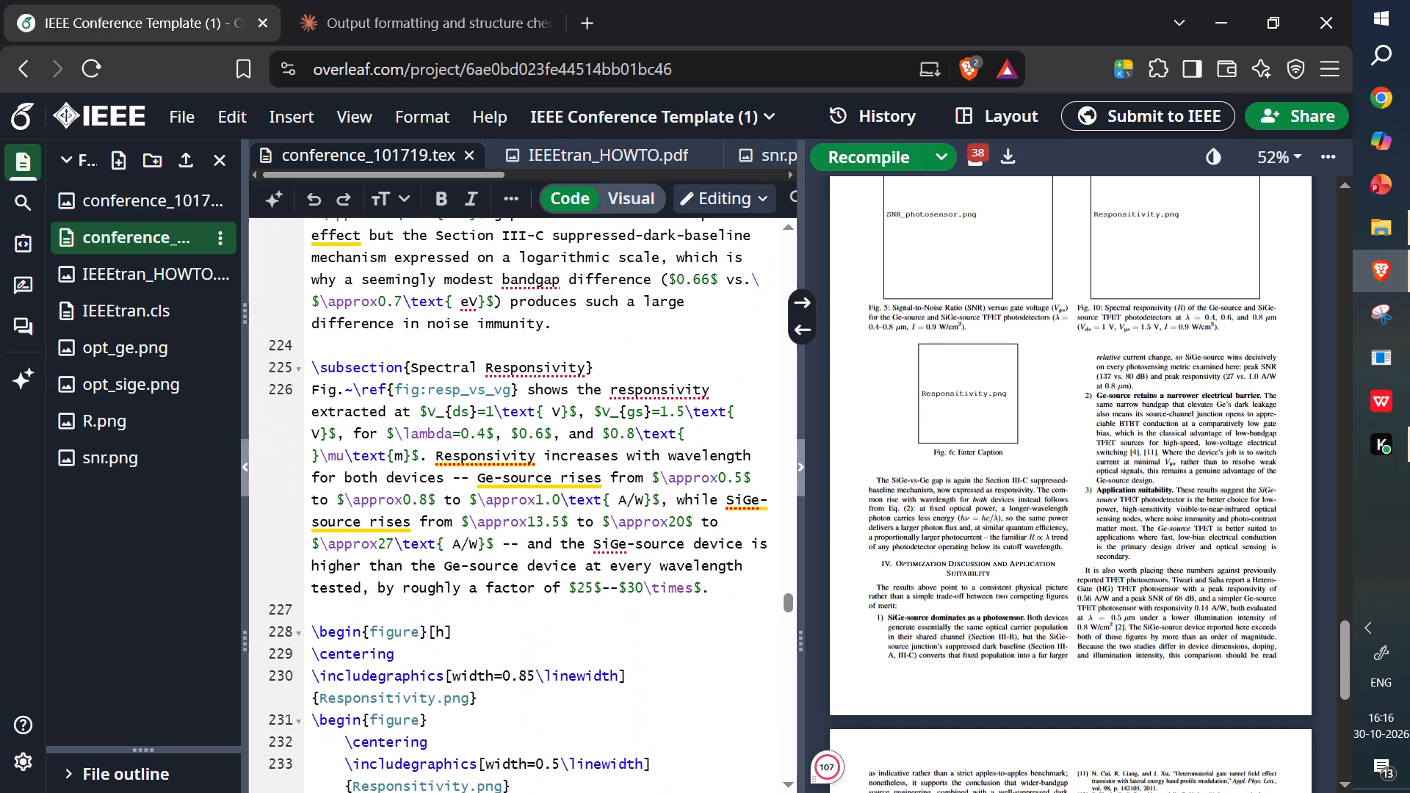
scroll(442, 394, "down", 1)
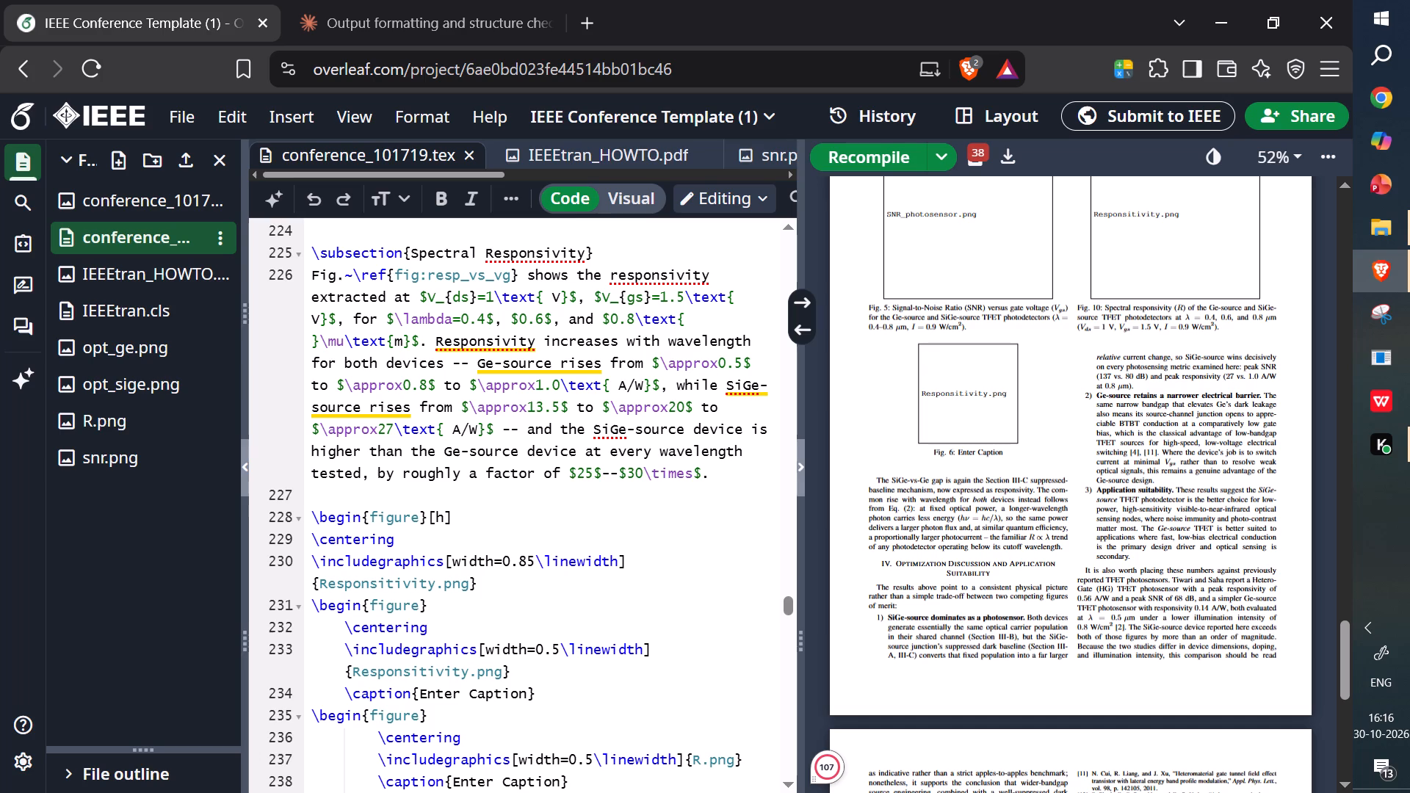
scroll(467, 497, "down", 2)
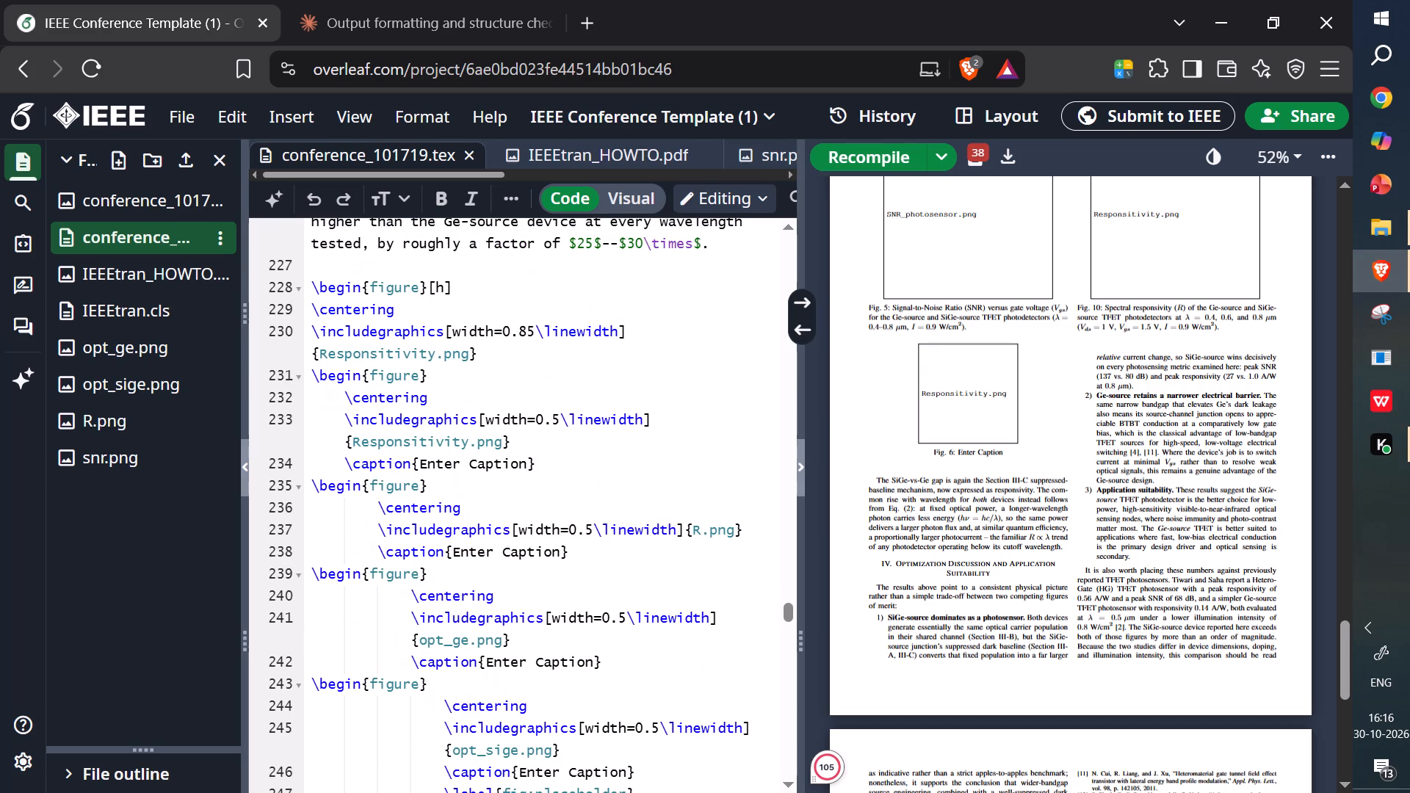
left_click(436, 352)
key("BackSpace")
key("BackSpace")
key("BackSpace")
key("BackSpace")
key("BackSpace")
key("BackSpace")
key("BackSpace")
key("BackSpace")
key("BackSpace")
key("BackSpace")
key("BackSpace")
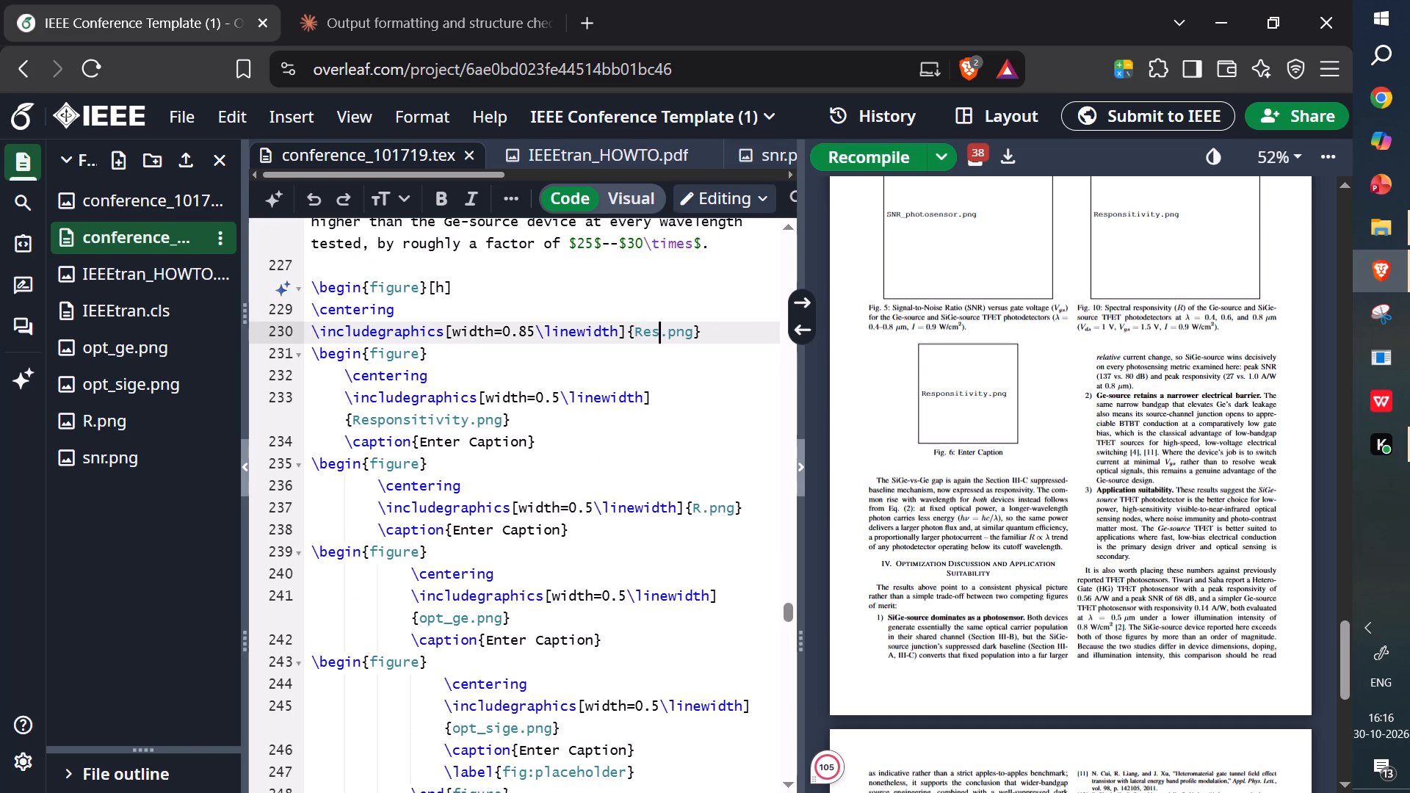
key("BackSpace")
key("BackSpace")
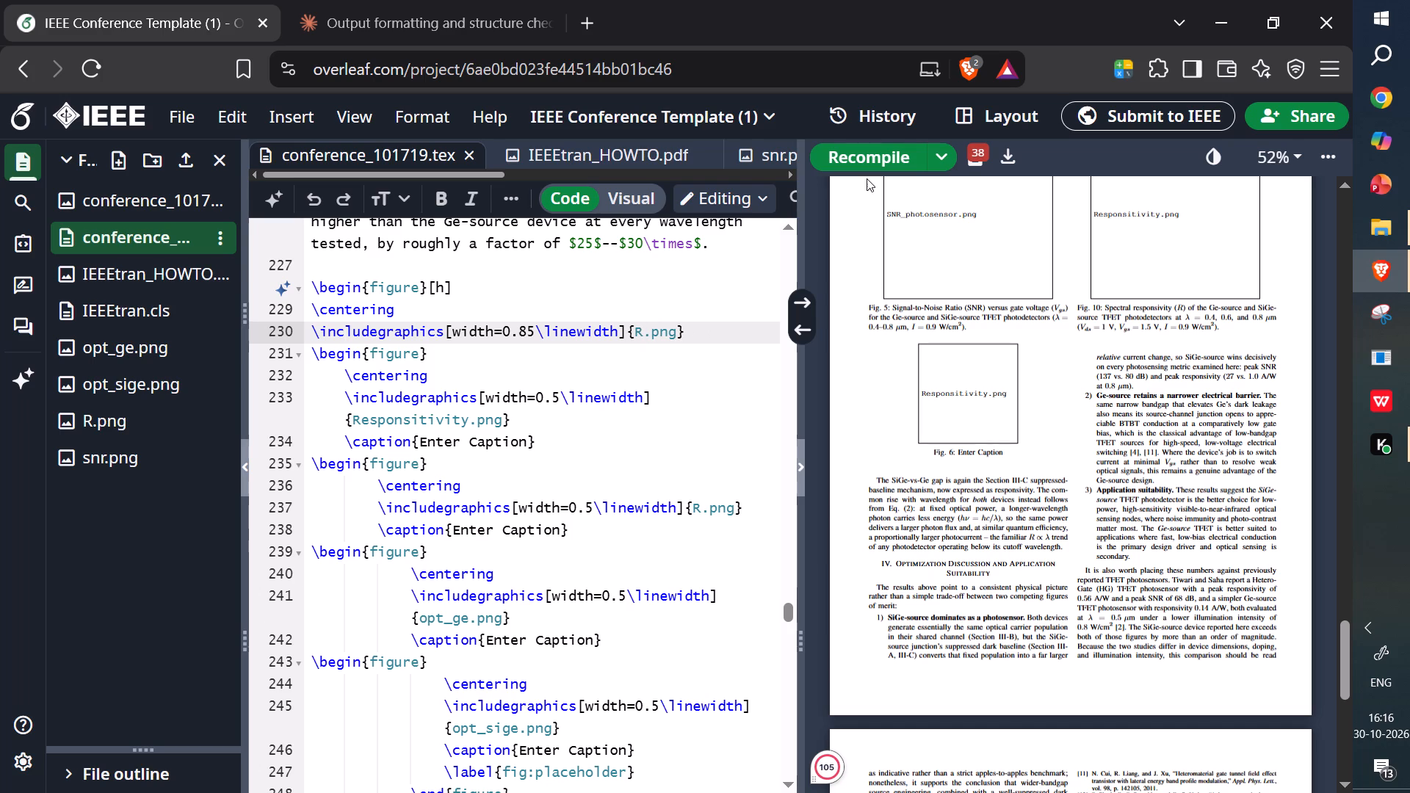
Recompile the paper with the edited SNR and responsivity image file names.
left_click(868, 159)
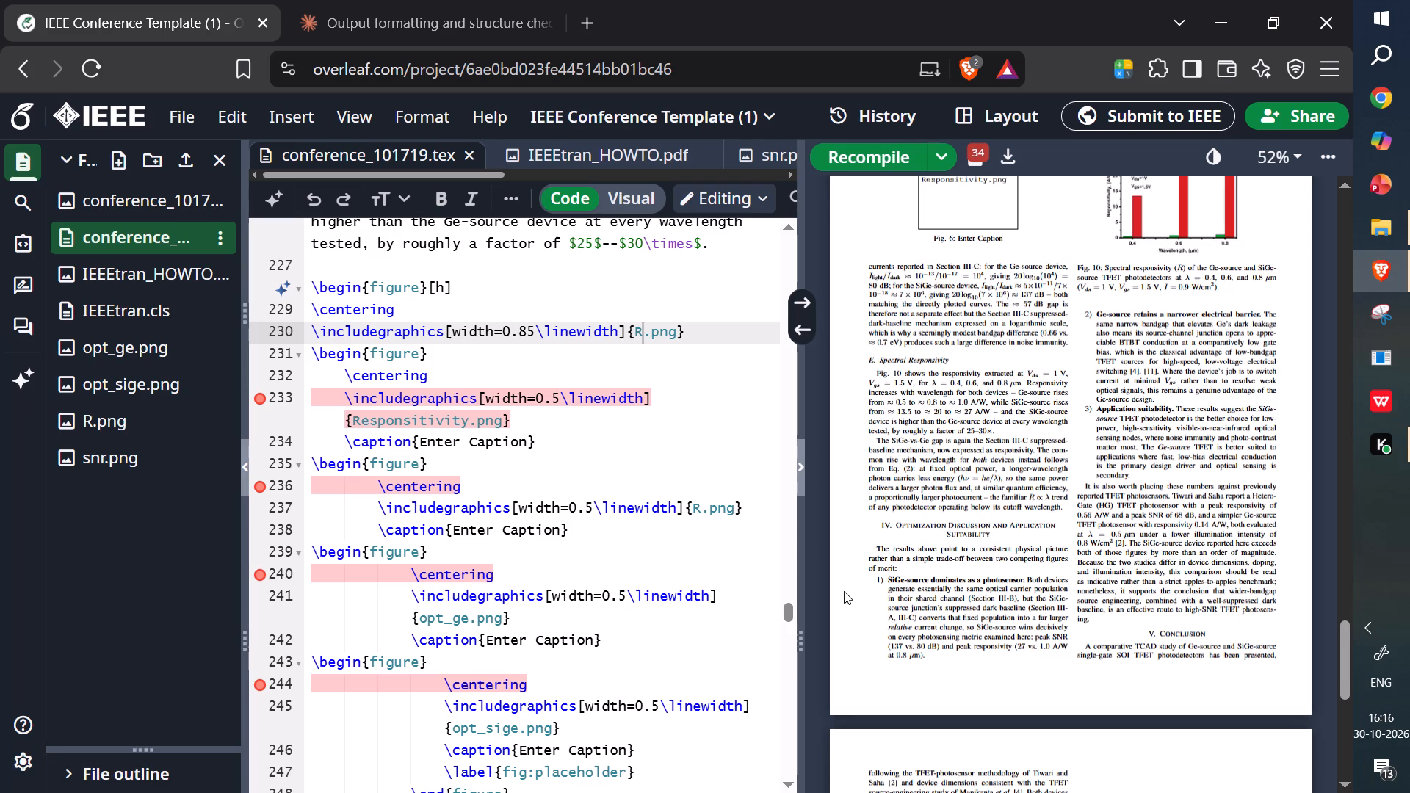
Examine the figures across the compiled pages, including the Fig. 6 box captioned "Enter Caption", checking which images display.
scroll(877, 477, "up", 12)
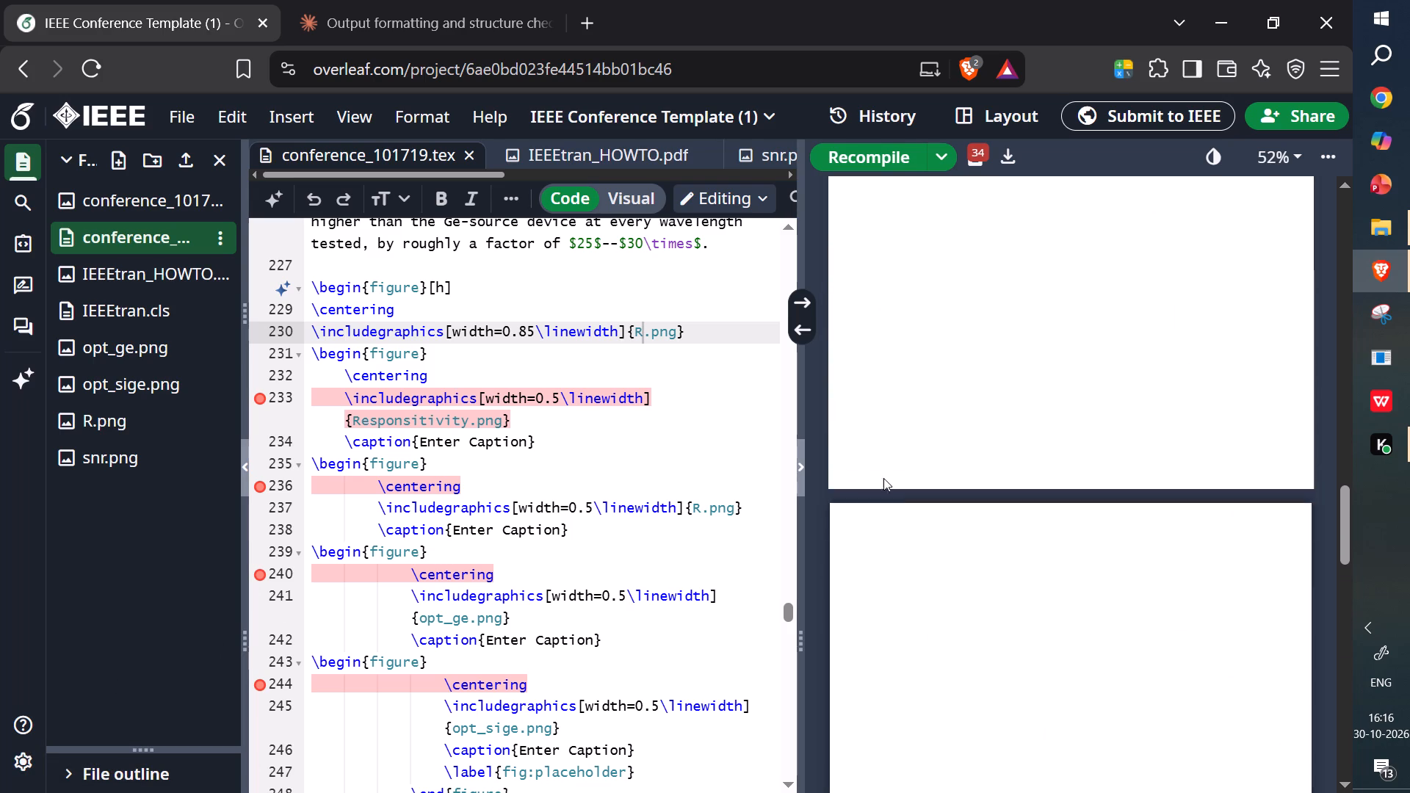
scroll(883, 478, "up", 12)
scroll(897, 482, "down", 15)
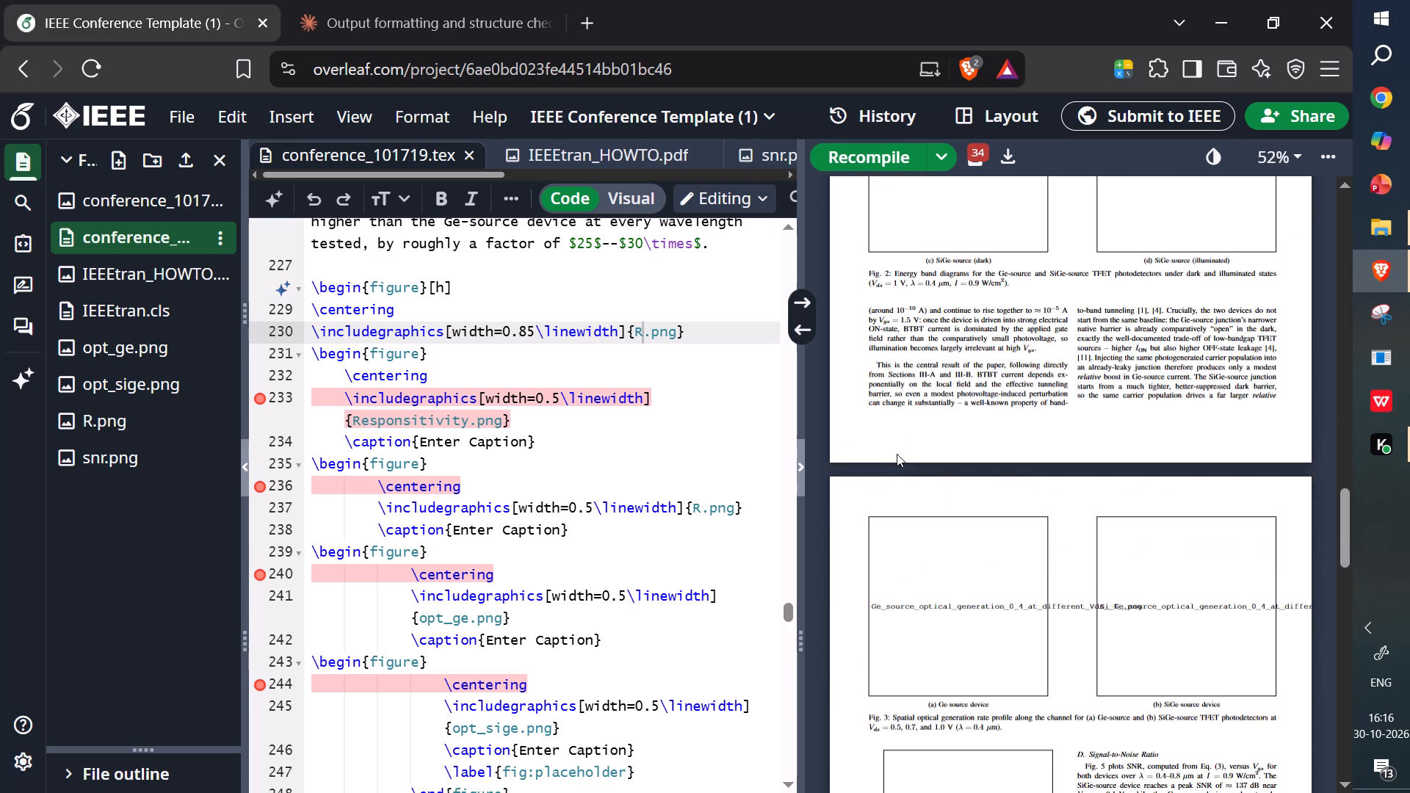
scroll(897, 454, "down", 6)
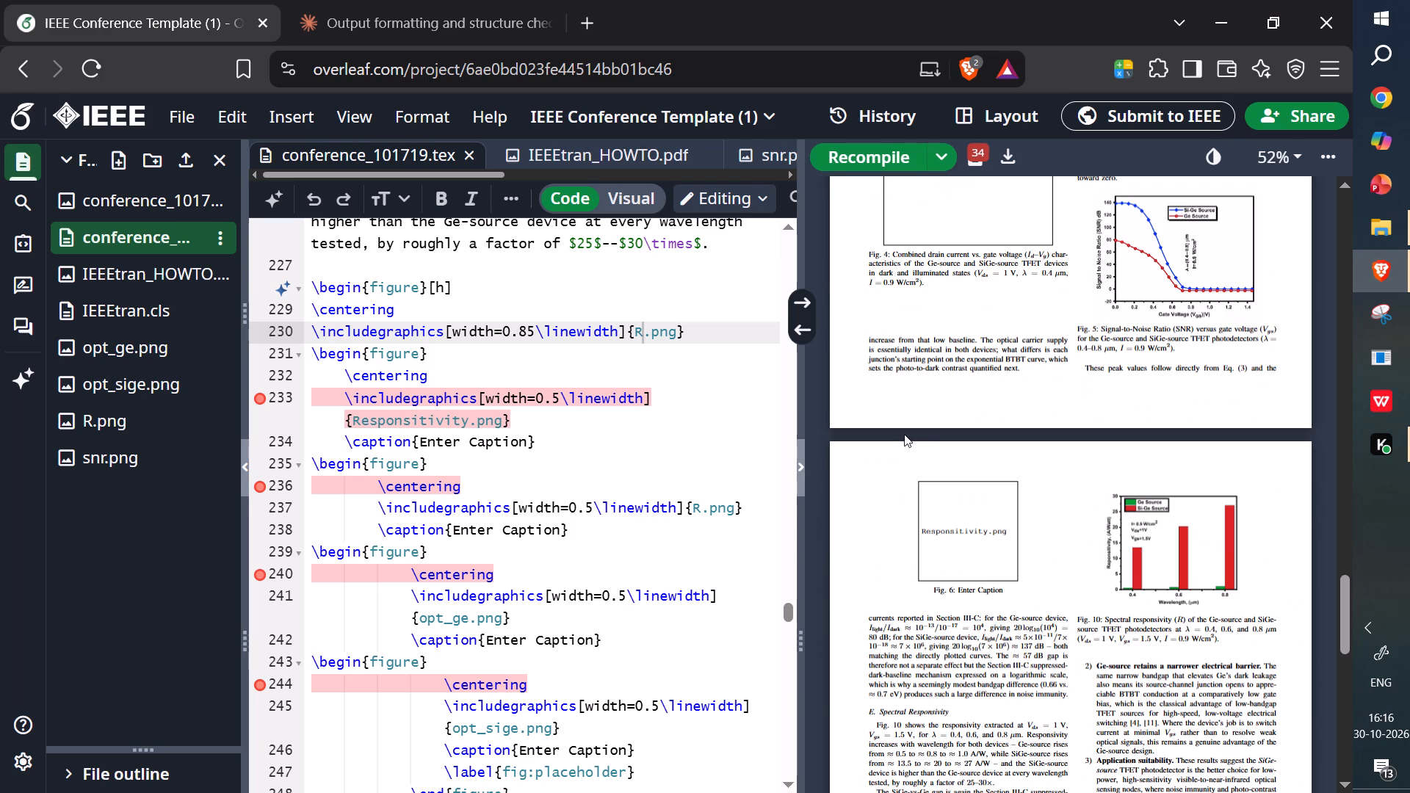
scroll(925, 437, "down", 1)
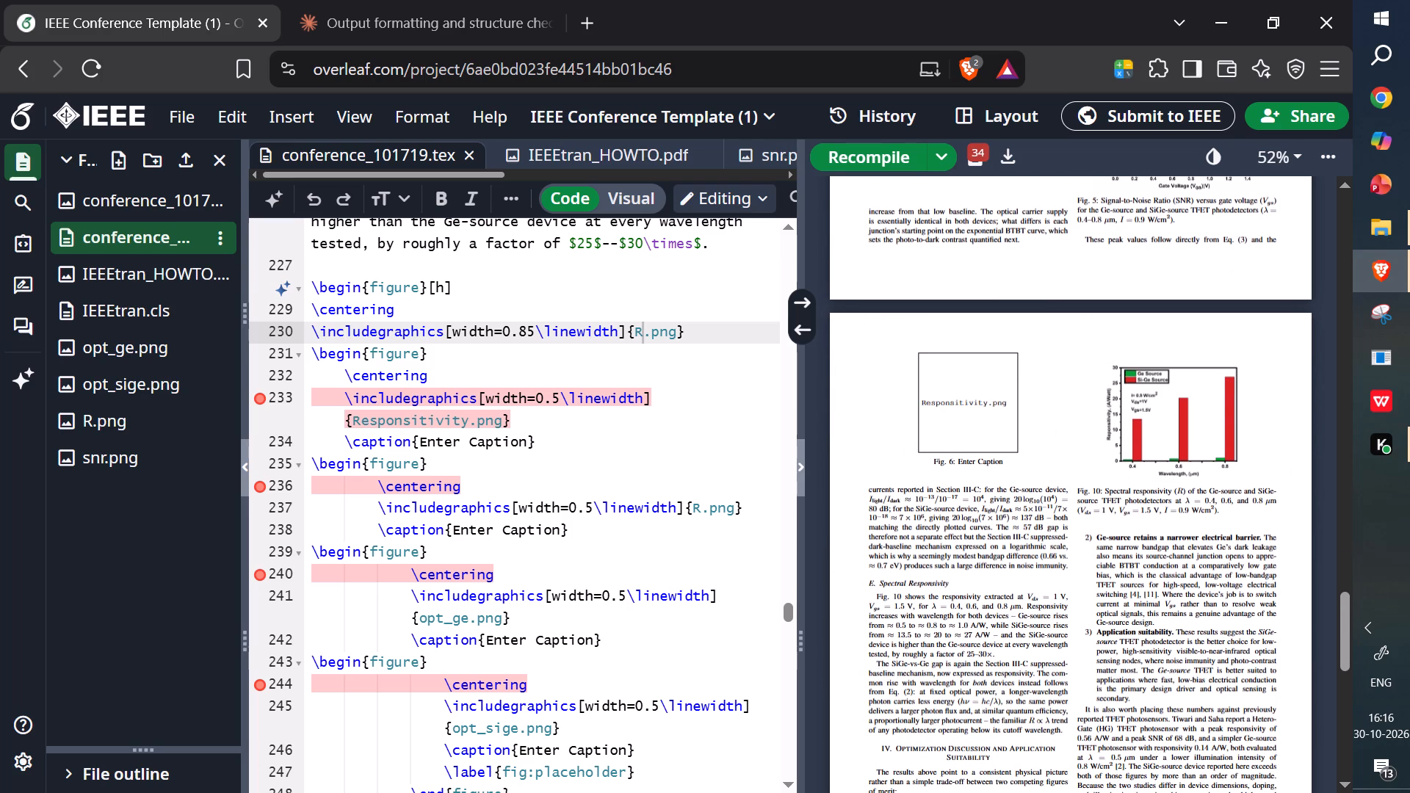
left_click_drag(971, 457, 944, 457)
left_click(1002, 463)
left_click_drag(1024, 468, 918, 346)
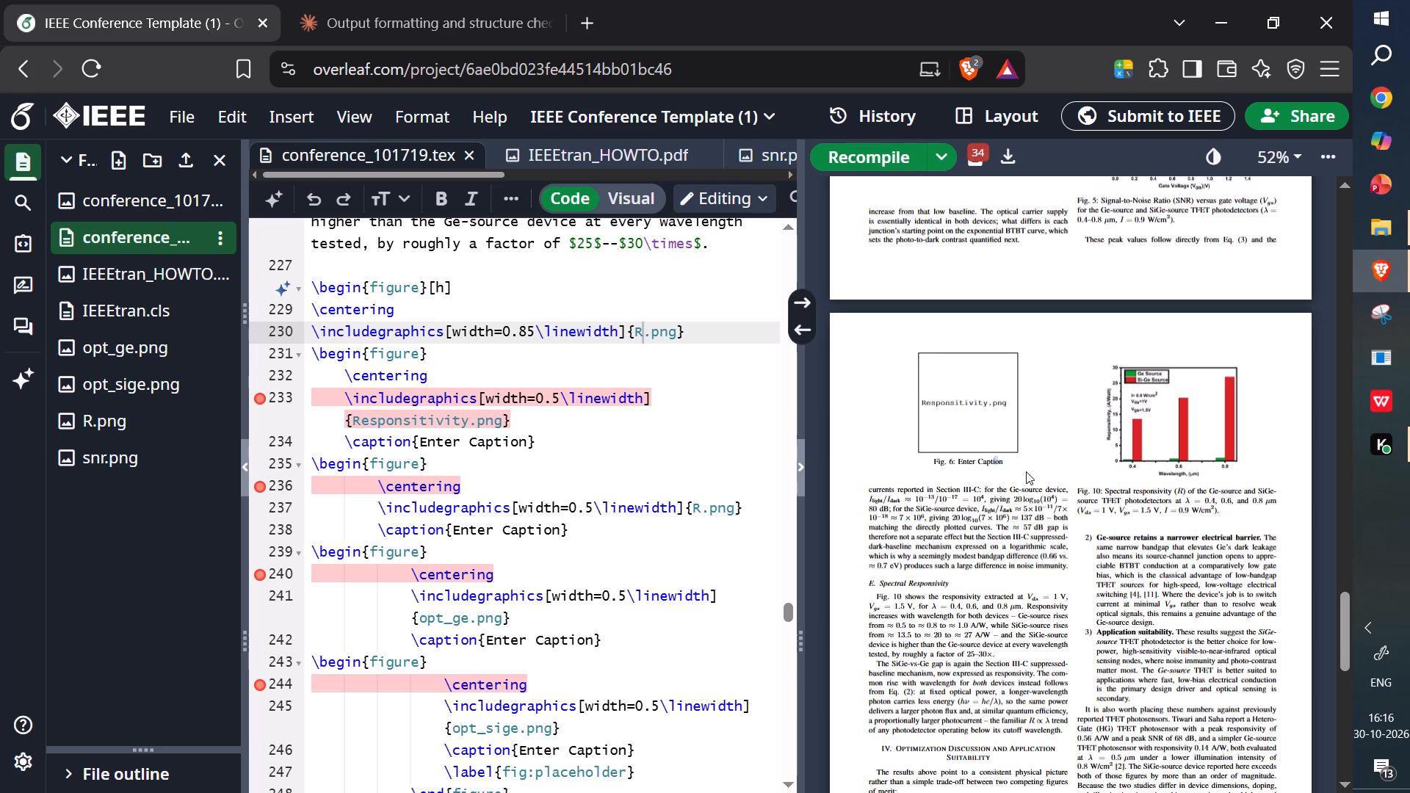
left_click(1032, 468)
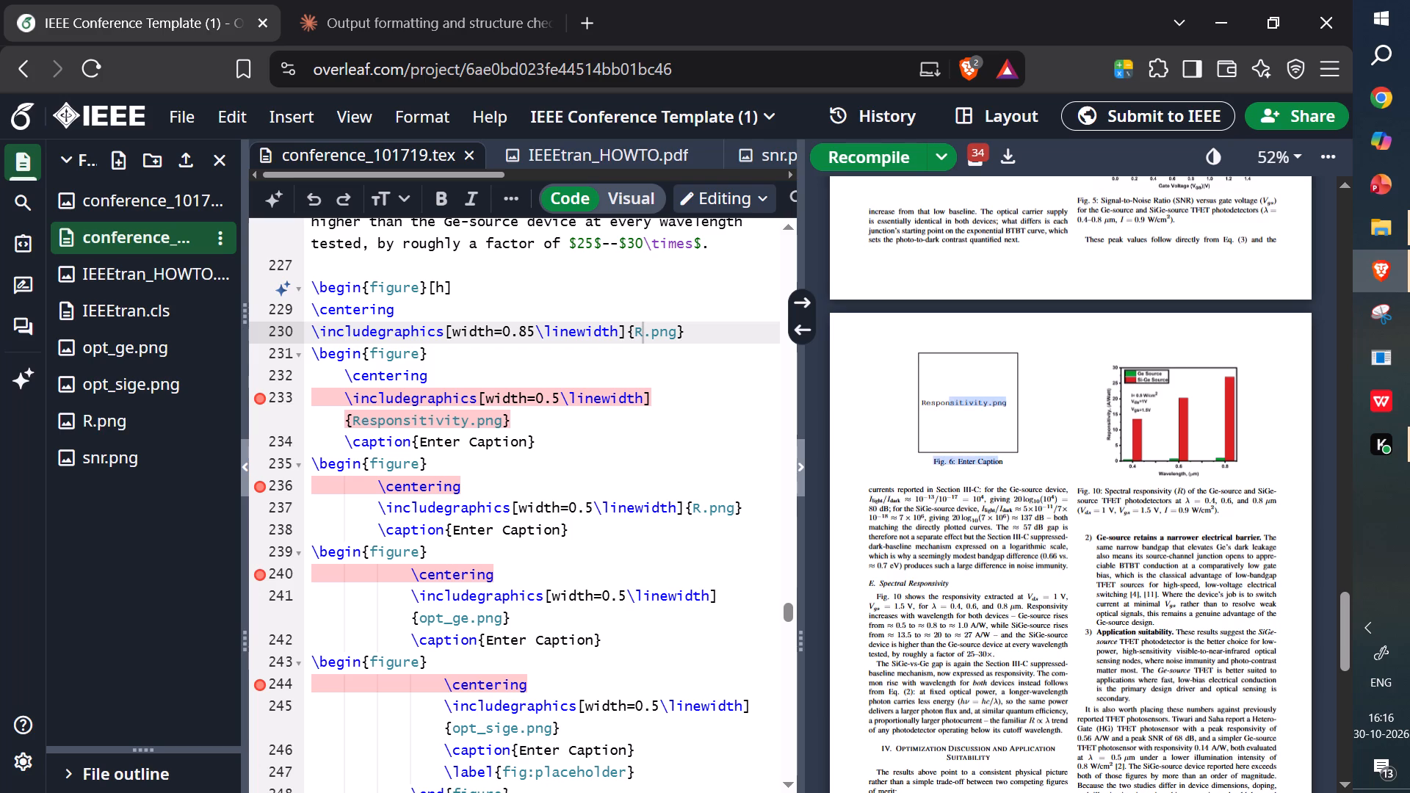
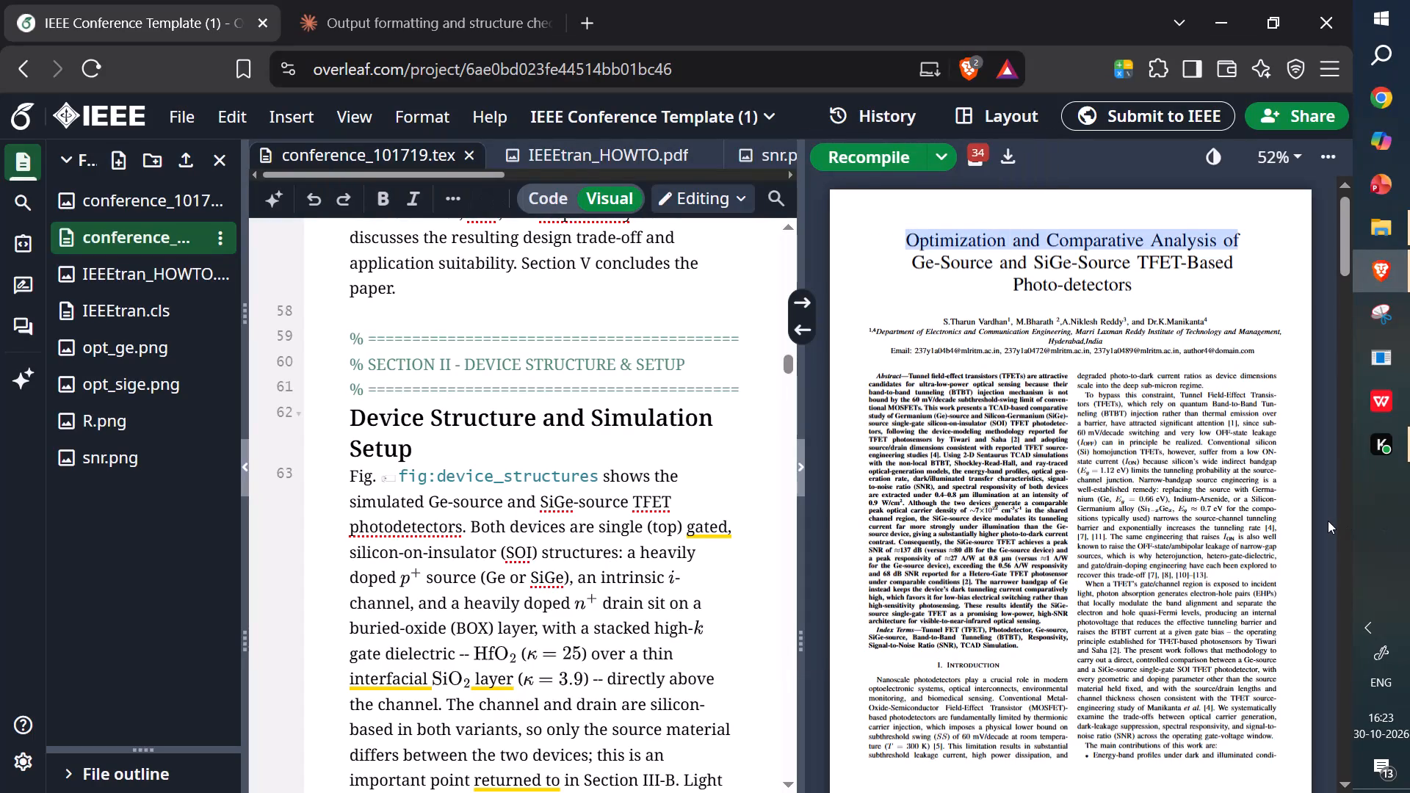
scroll(517, 551, "down", 3)
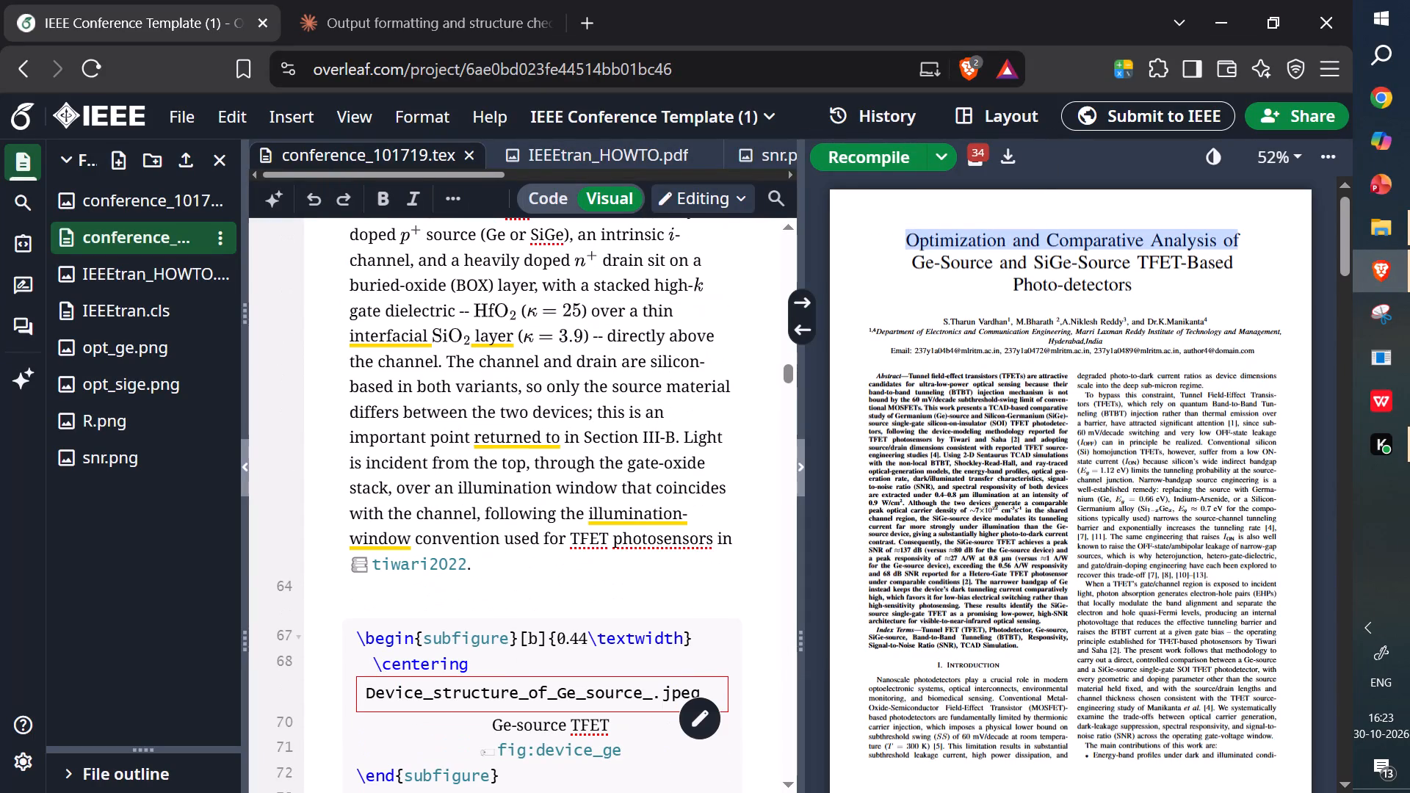
left_click(551, 557)
scroll(572, 480, "down", 3)
scroll(603, 532, "down", 2)
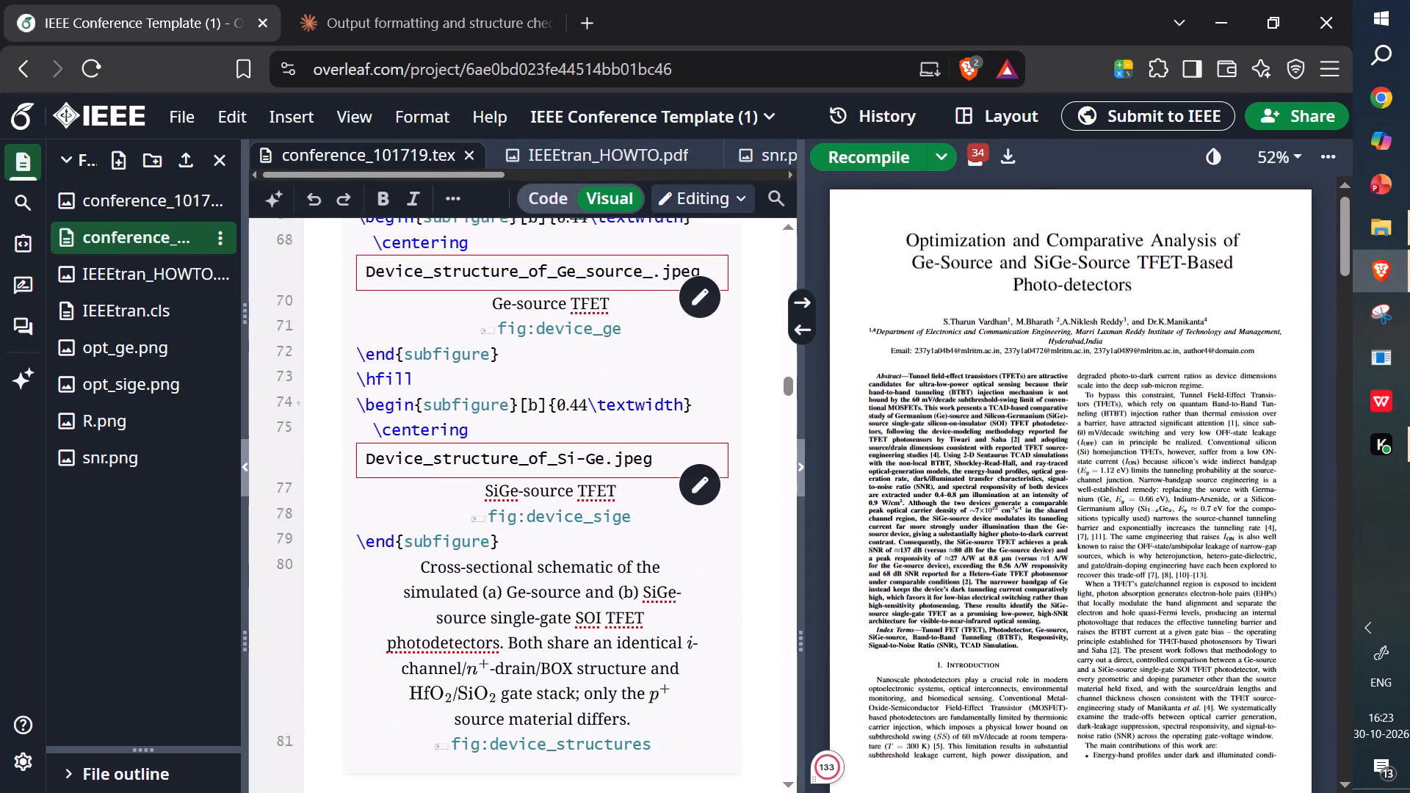
scroll(633, 620, "down", 2)
scroll(633, 684, "down", 5)
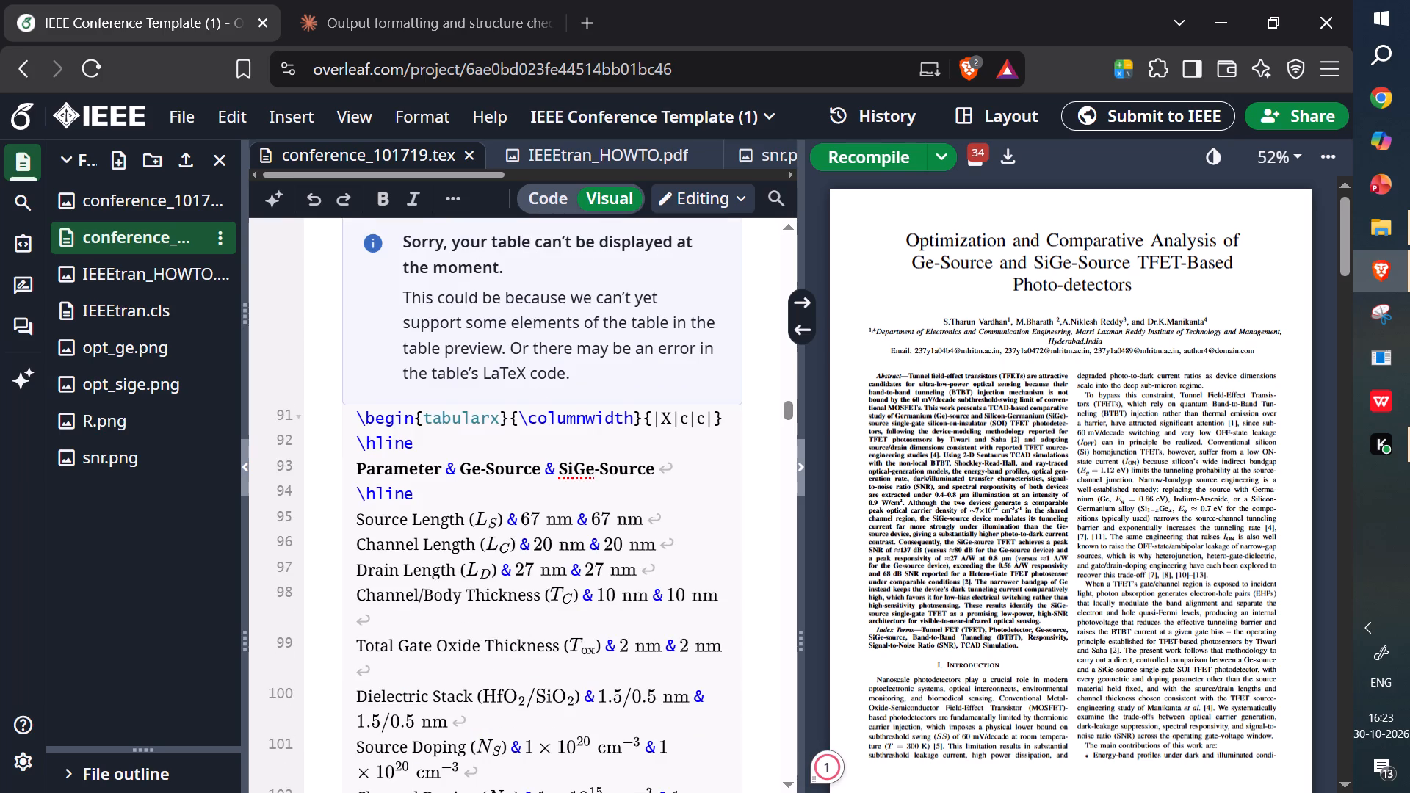
scroll(724, 792, "down", 5)
scroll(806, 792, "up", 4)
scroll(820, 574, "up", 2)
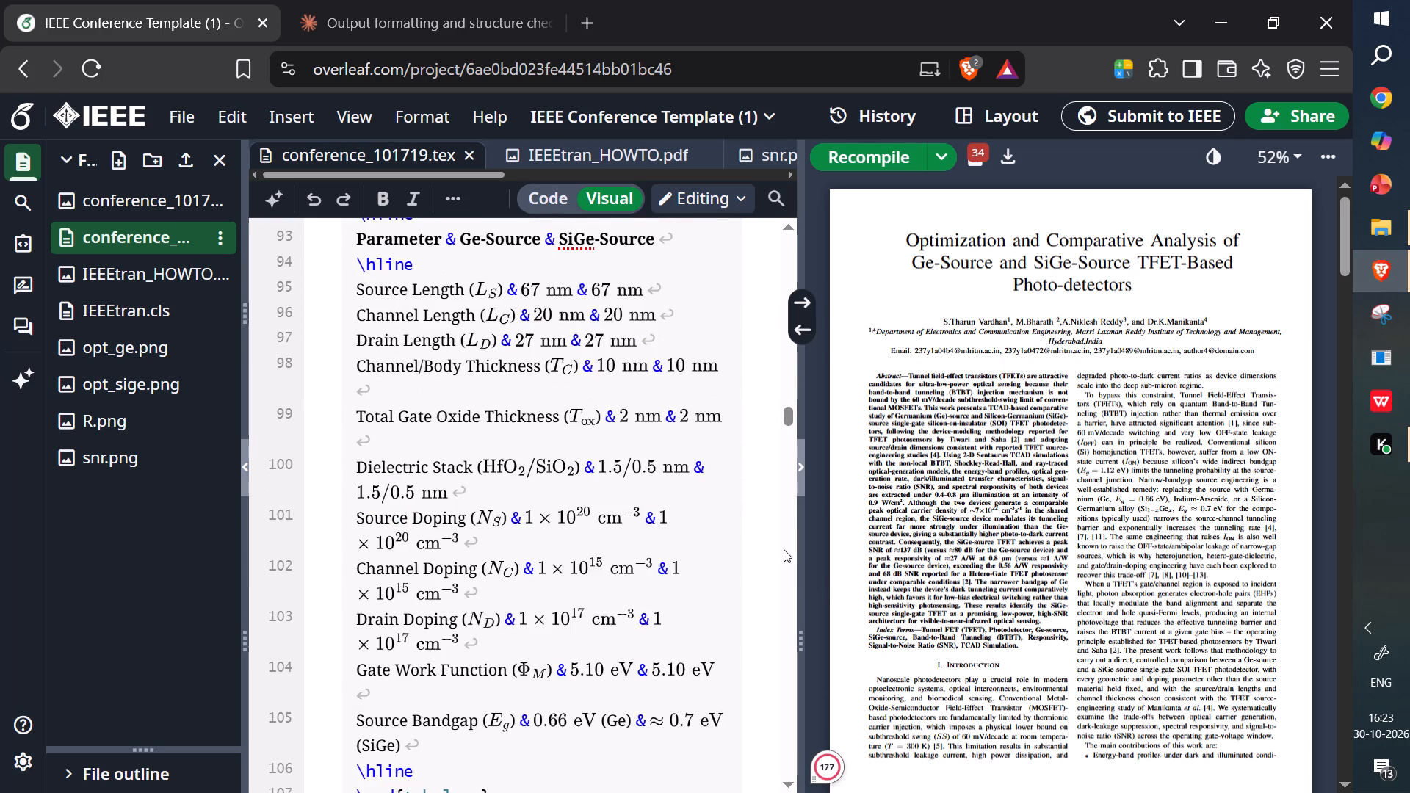
scroll(784, 549, "up", 2)
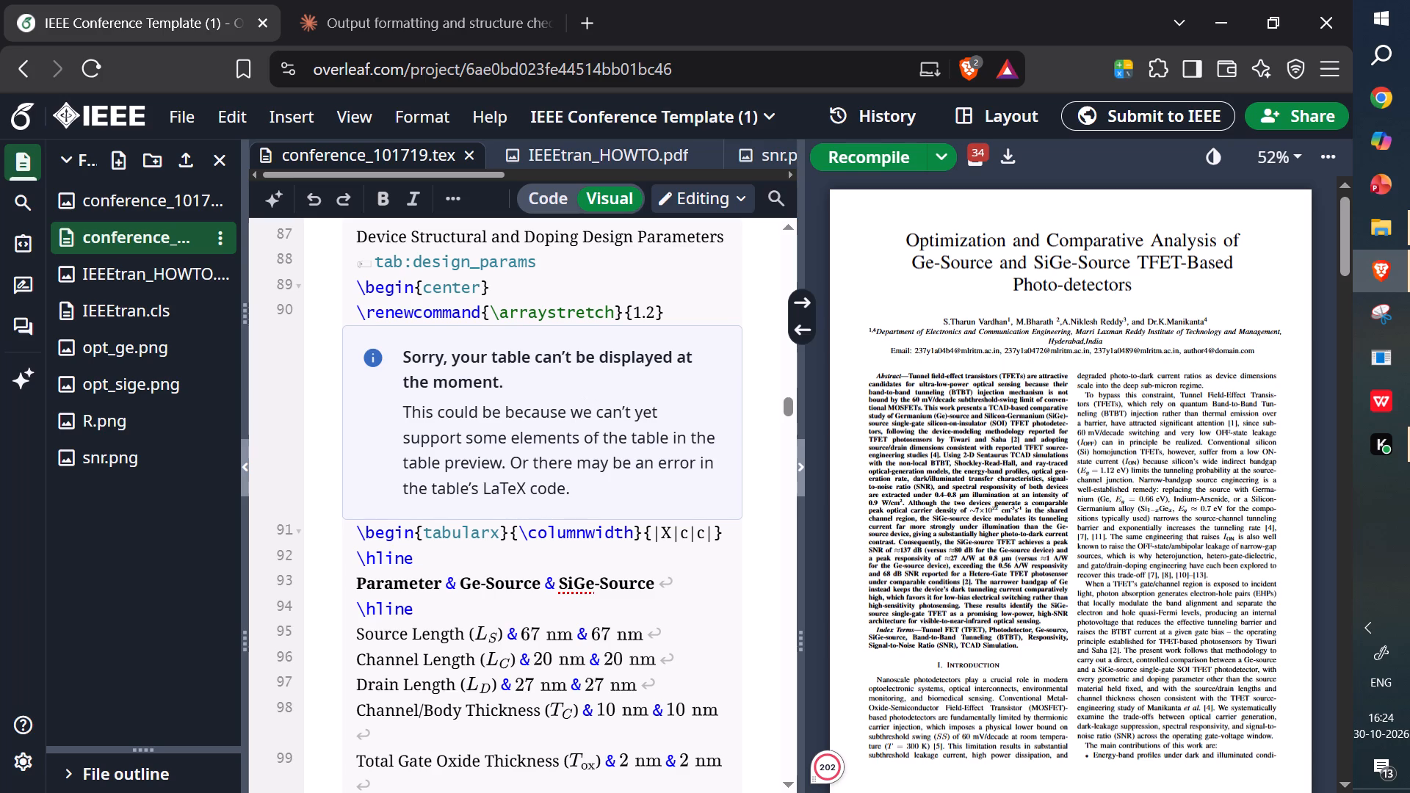
Read the preview notice shown above the Device Structural and Doping Design Parameters table.
left_click_drag(570, 413, 480, 479)
left_click_drag(480, 479, 411, 421)
left_click_drag(411, 421, 495, 395)
left_click_drag(495, 395, 557, 395)
triple_click(531, 413)
triple_click(532, 415)
left_click(532, 415)
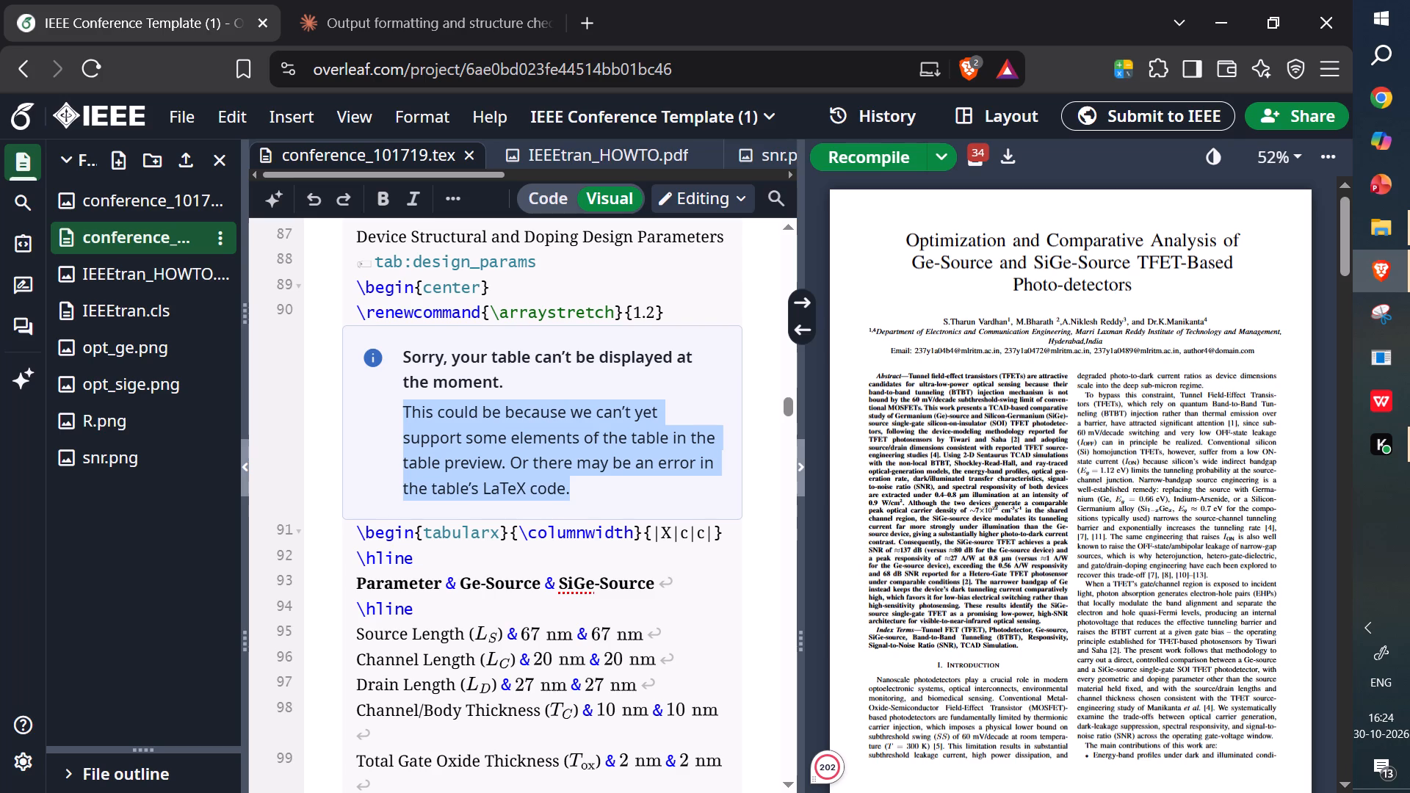
triple_click(534, 434)
triple_click(534, 435)
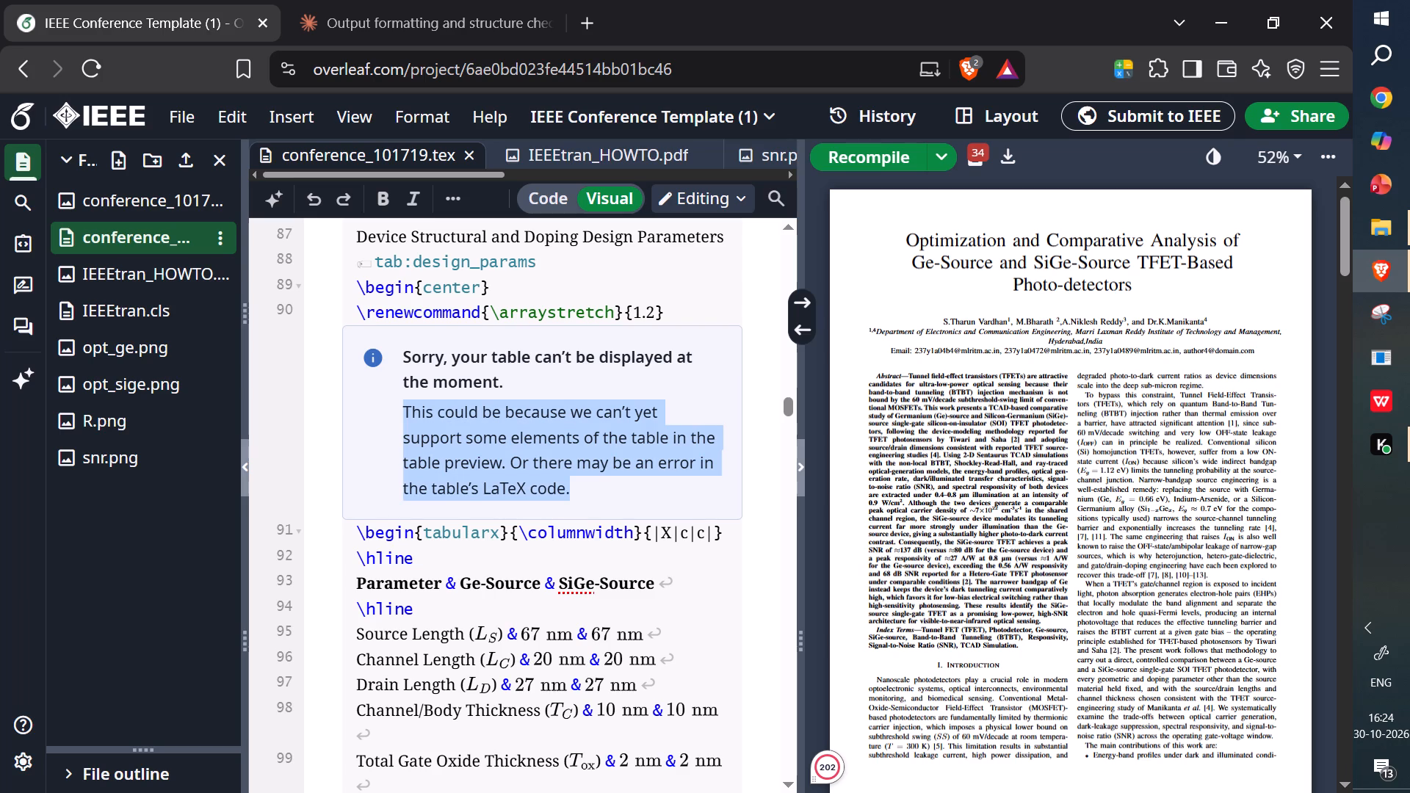
triple_click(535, 435)
triple_click(534, 437)
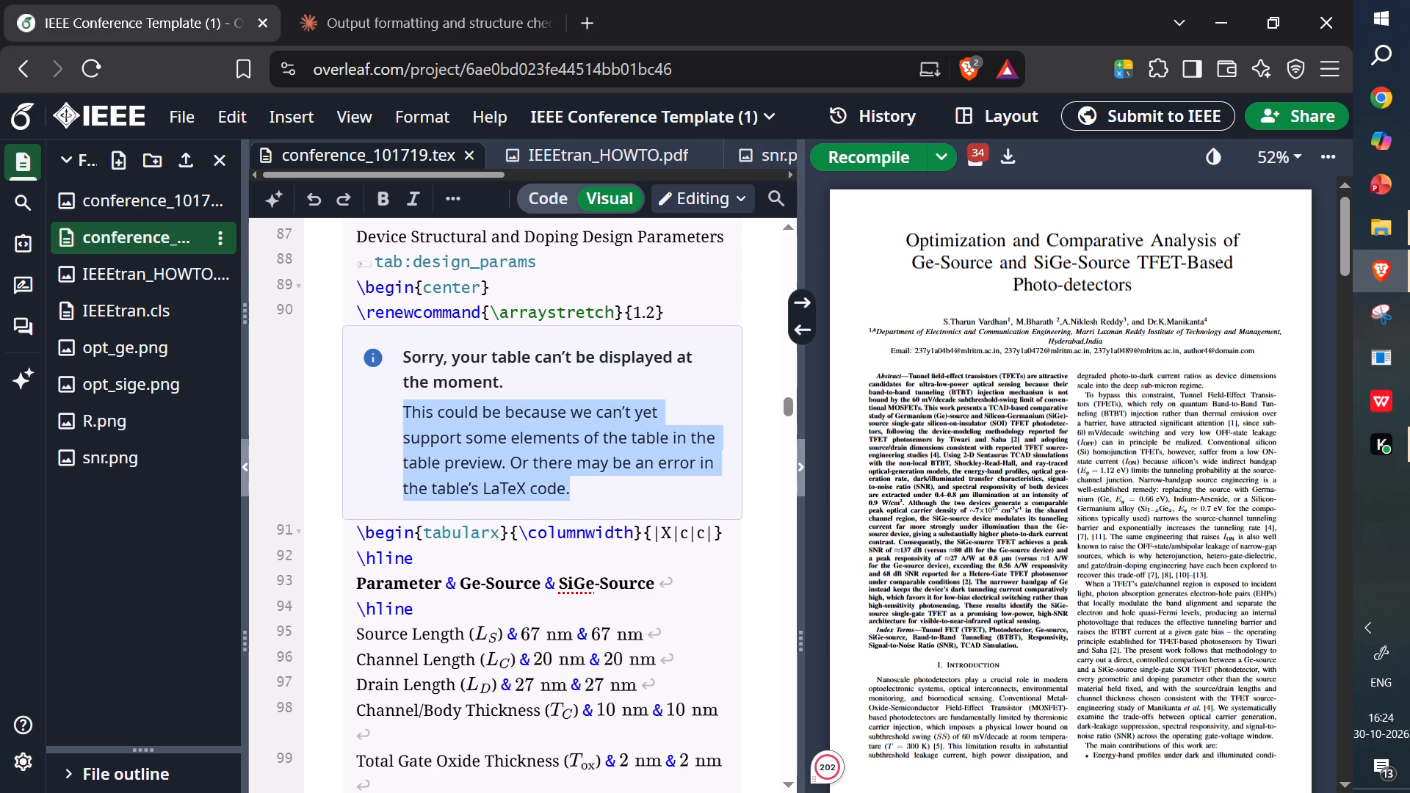
triple_click(534, 437)
left_click(599, 490)
Review the rest of the parameter table, the simulation model equations and the energy-band text and figures in Results and Discussion.
scroll(578, 548, "down", 4)
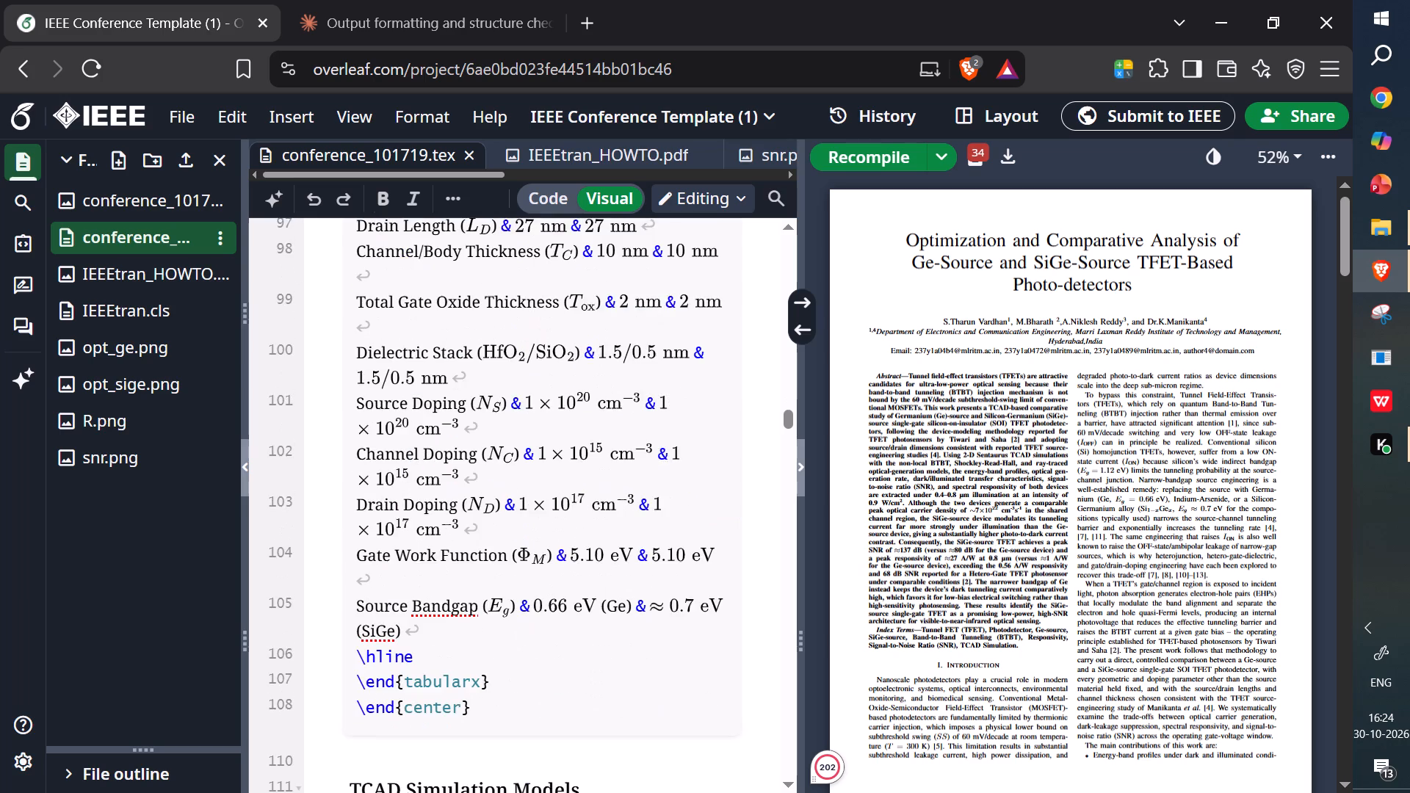
scroll(575, 543, "down", 4)
scroll(573, 540, "up", 4)
scroll(573, 540, "down", 2)
left_click_drag(542, 548, 532, 403)
left_click(560, 548)
scroll(560, 548, "down", 10)
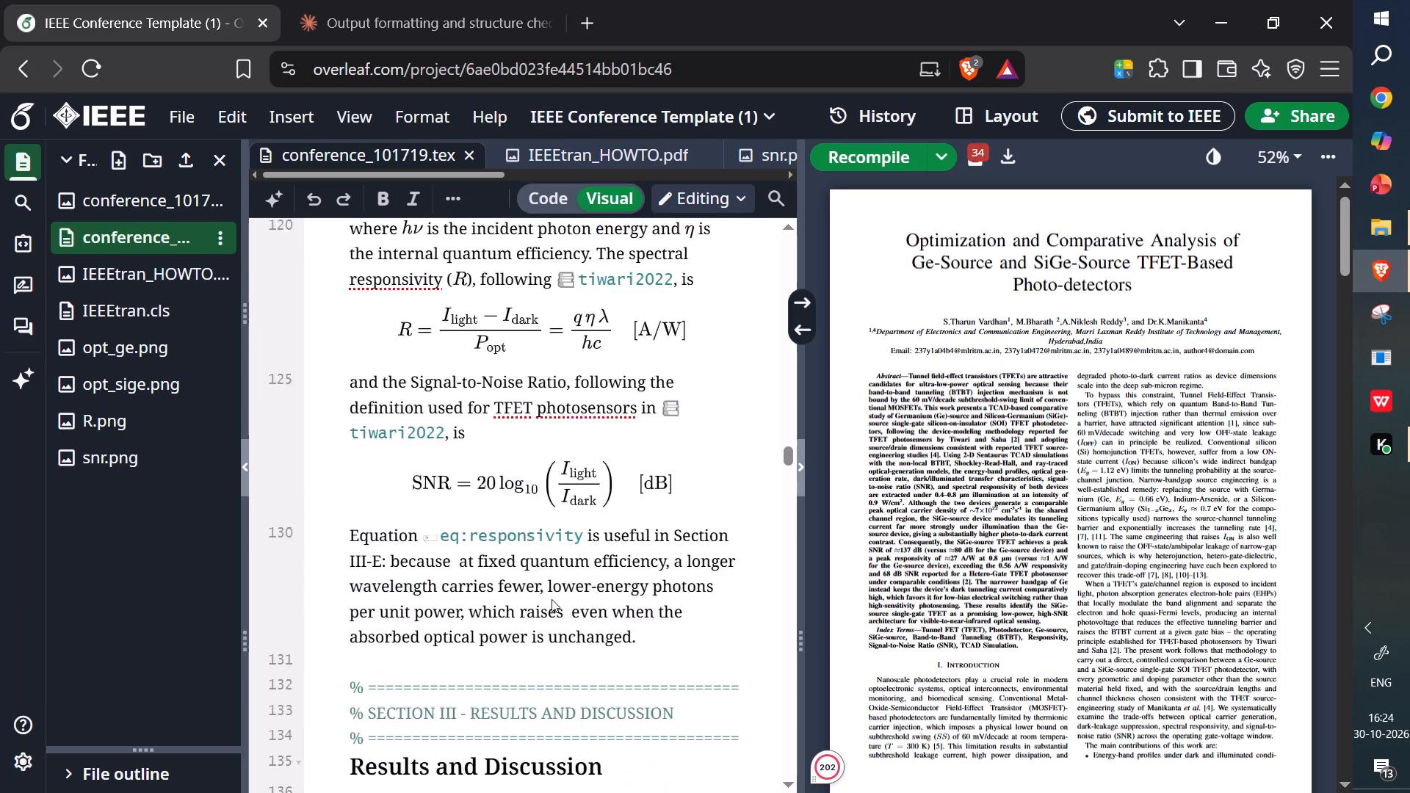
scroll(554, 588, "down", 5)
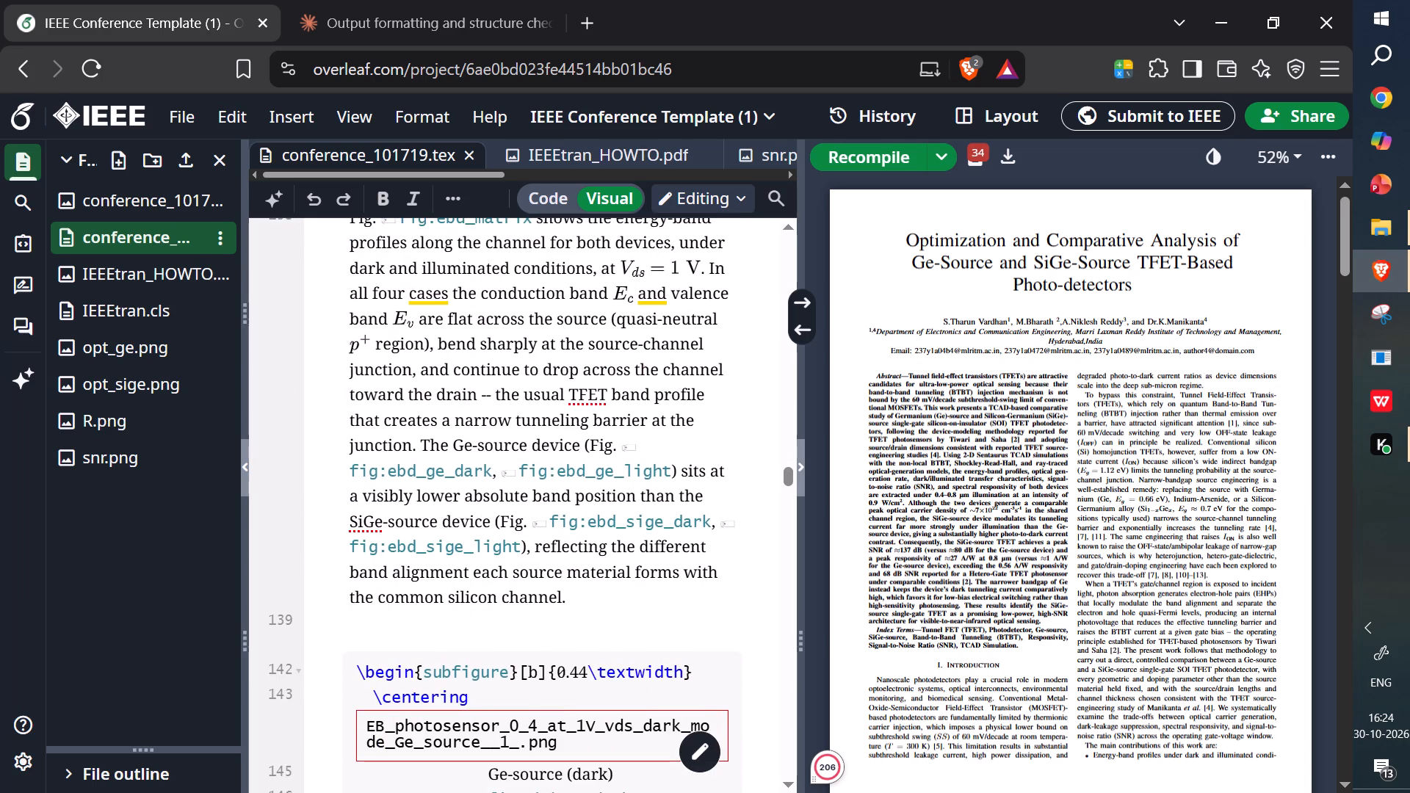
scroll(552, 553, "down", 6)
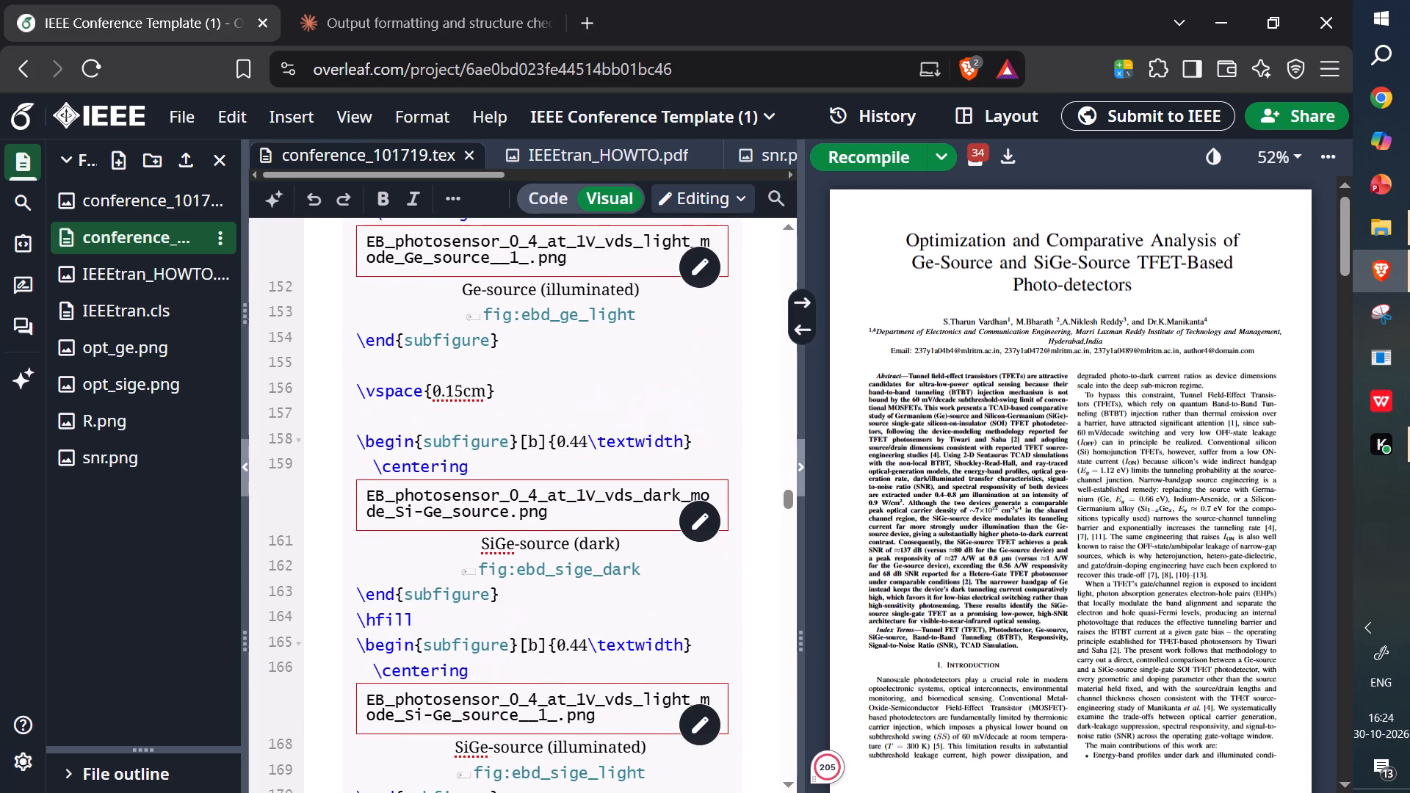
scroll(552, 553, "up", 2)
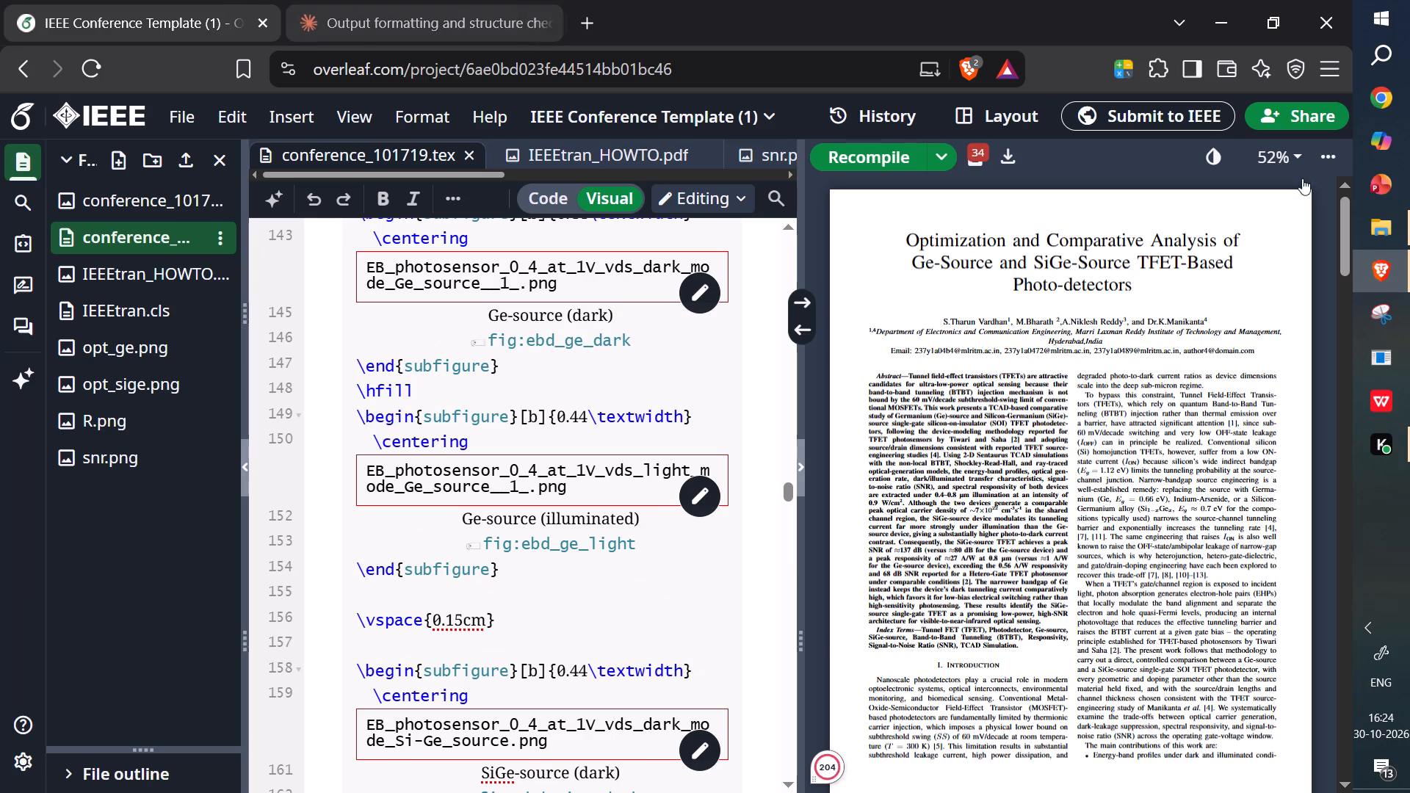
Switch to File Explorer and open the Ge source device structure image from the device structure folder in results for paper.
left_click(1384, 240)
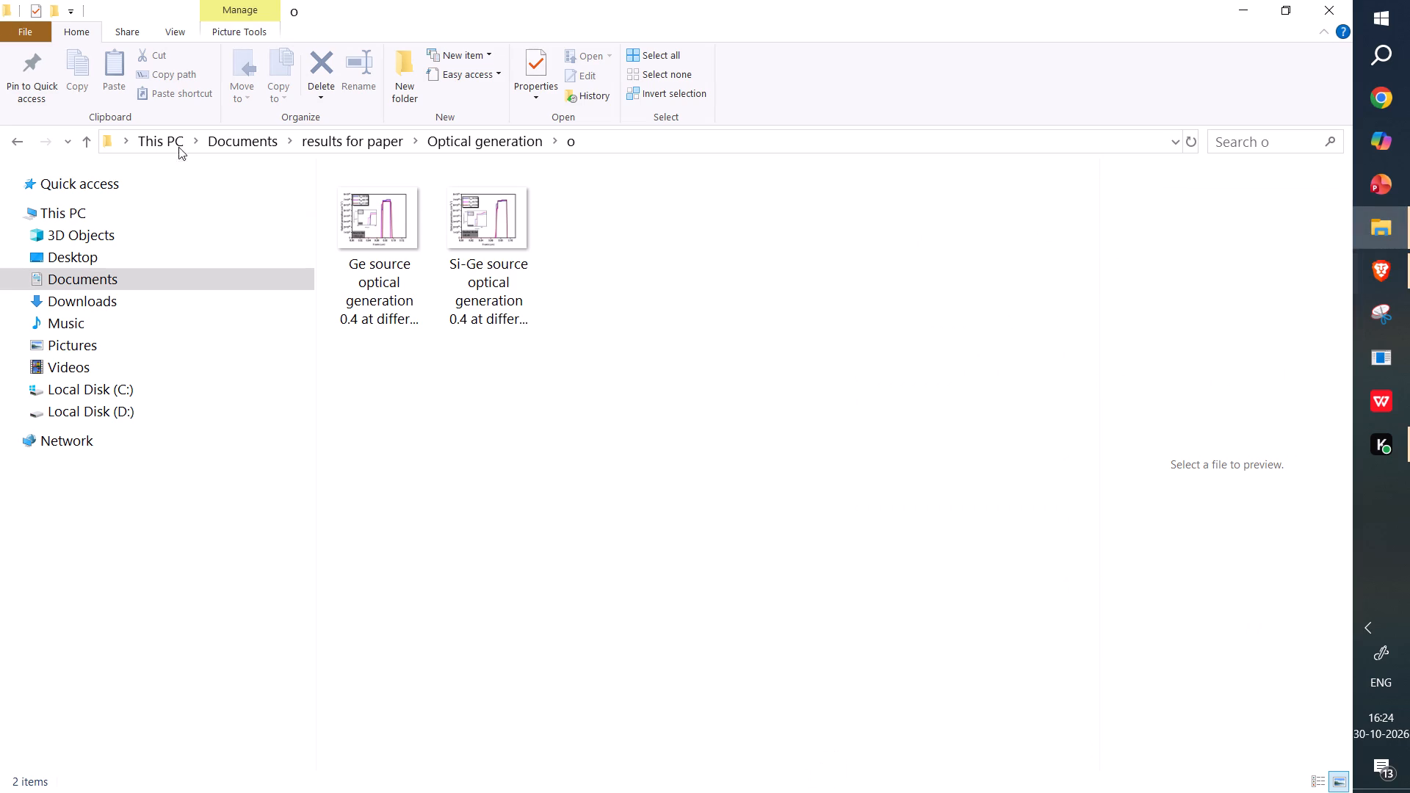
left_click(349, 131)
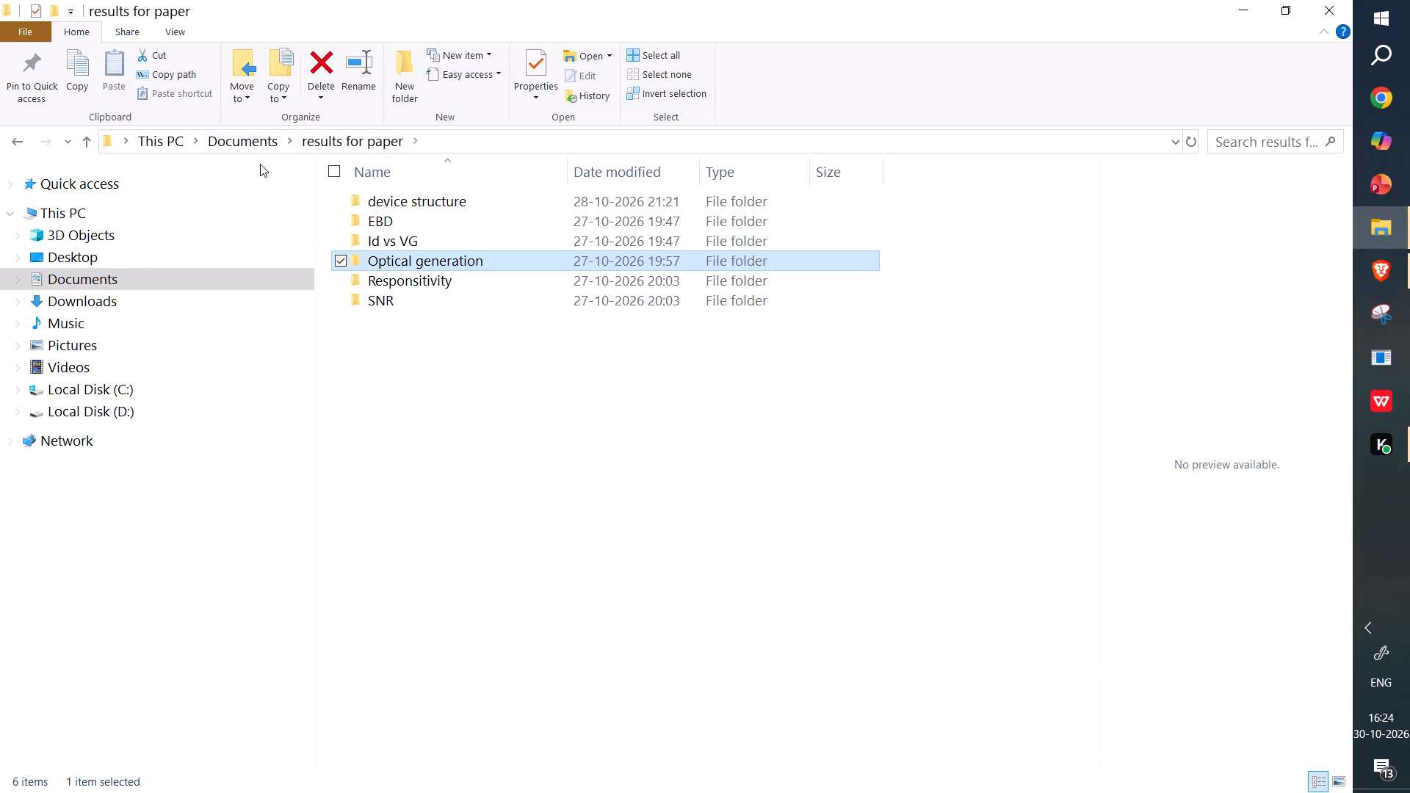
double_click(380, 208)
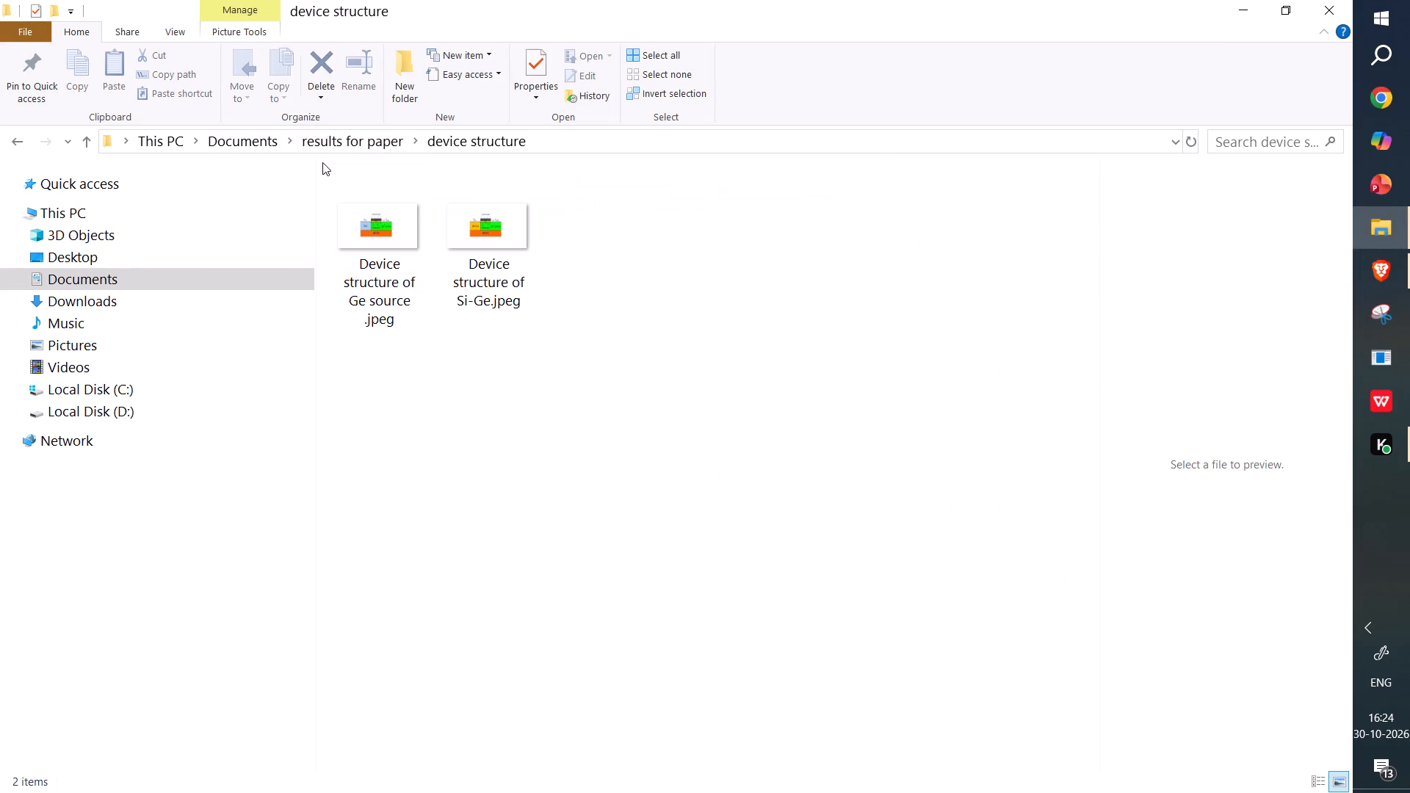
double_click(396, 248)
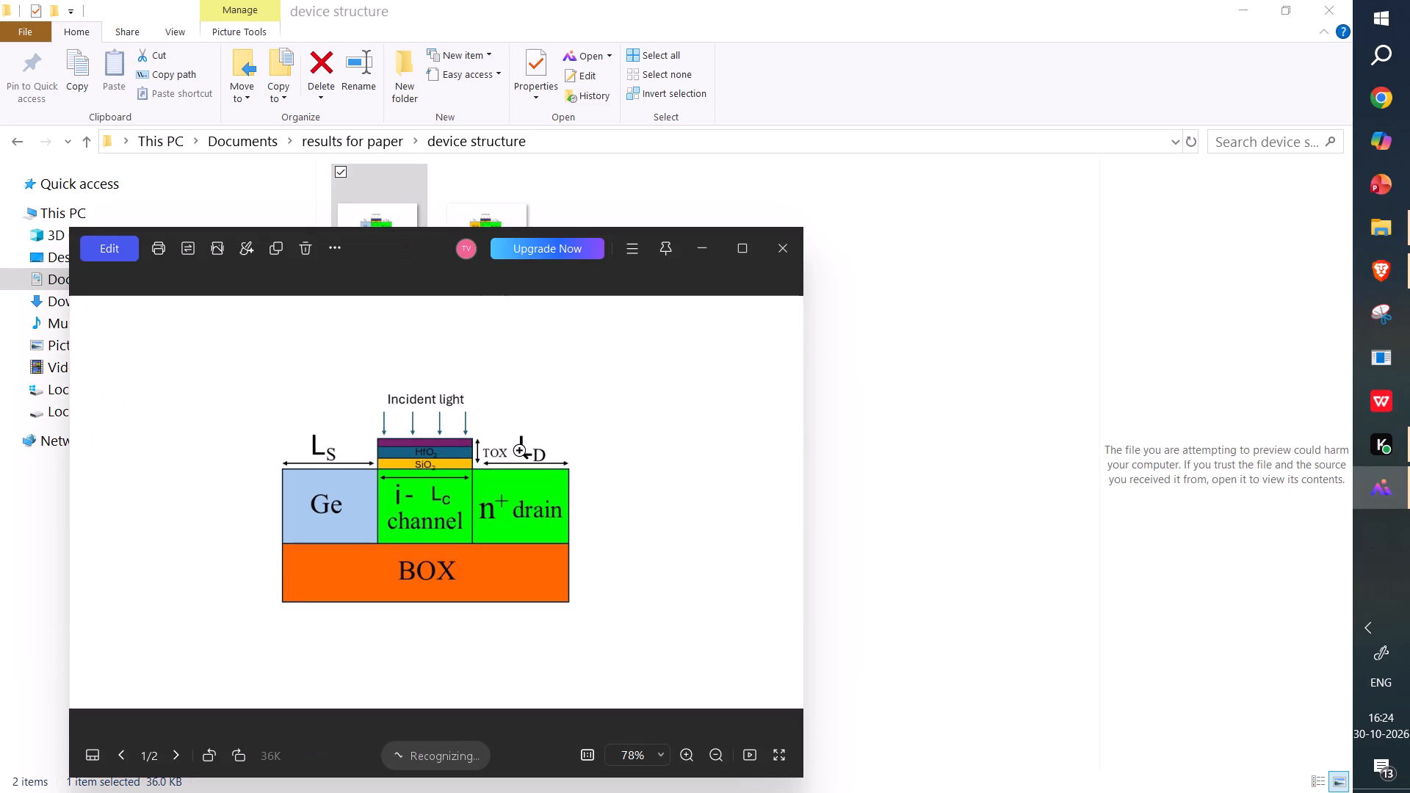
Examine the overall layout and labels of the Ge-source device schematic.
scroll(520, 446, "down", 1)
scroll(476, 576, "up", 4)
scroll(417, 478, "up", 4)
scroll(430, 512, "down", 3)
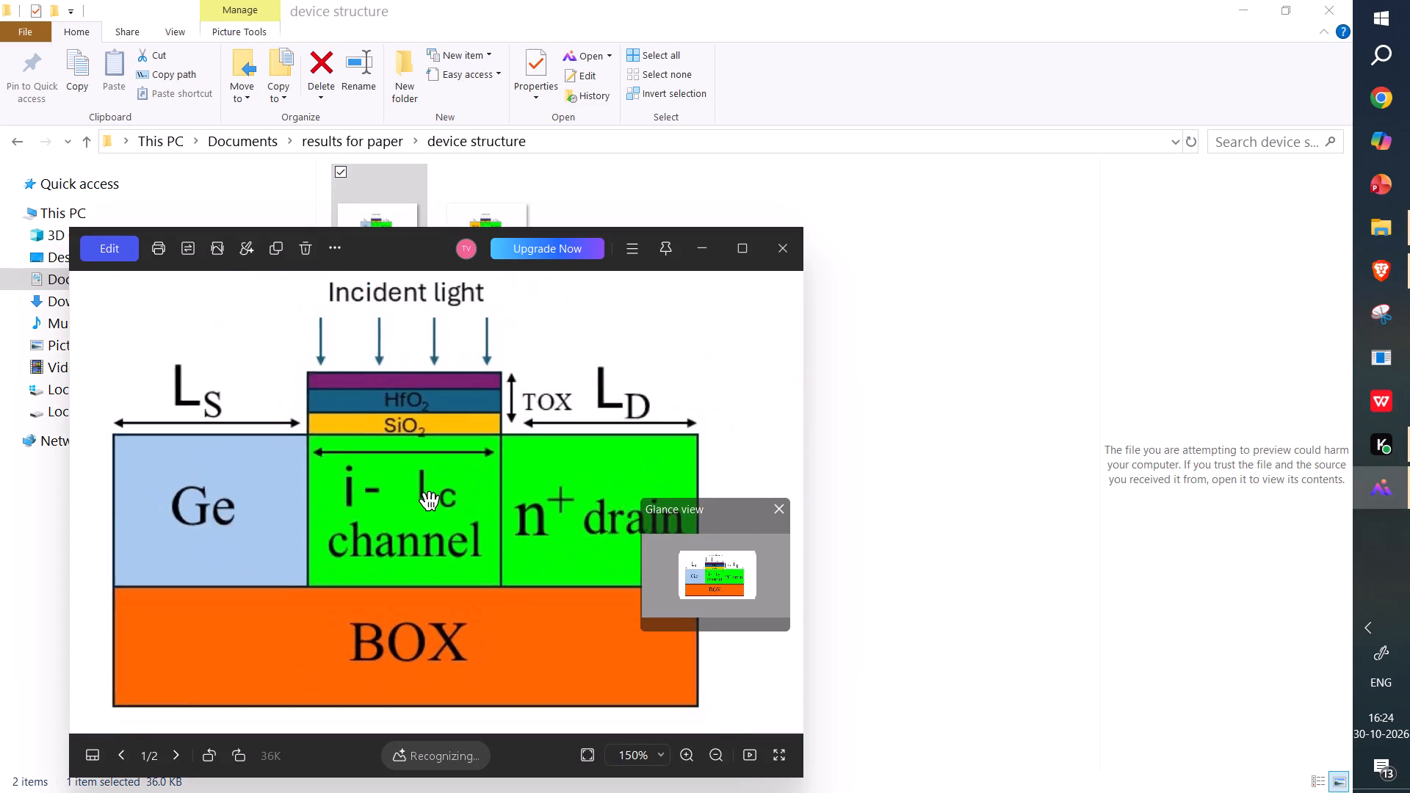
scroll(429, 501, "down", 2)
scroll(549, 427, "down", 2)
scroll(436, 545, "up", 7)
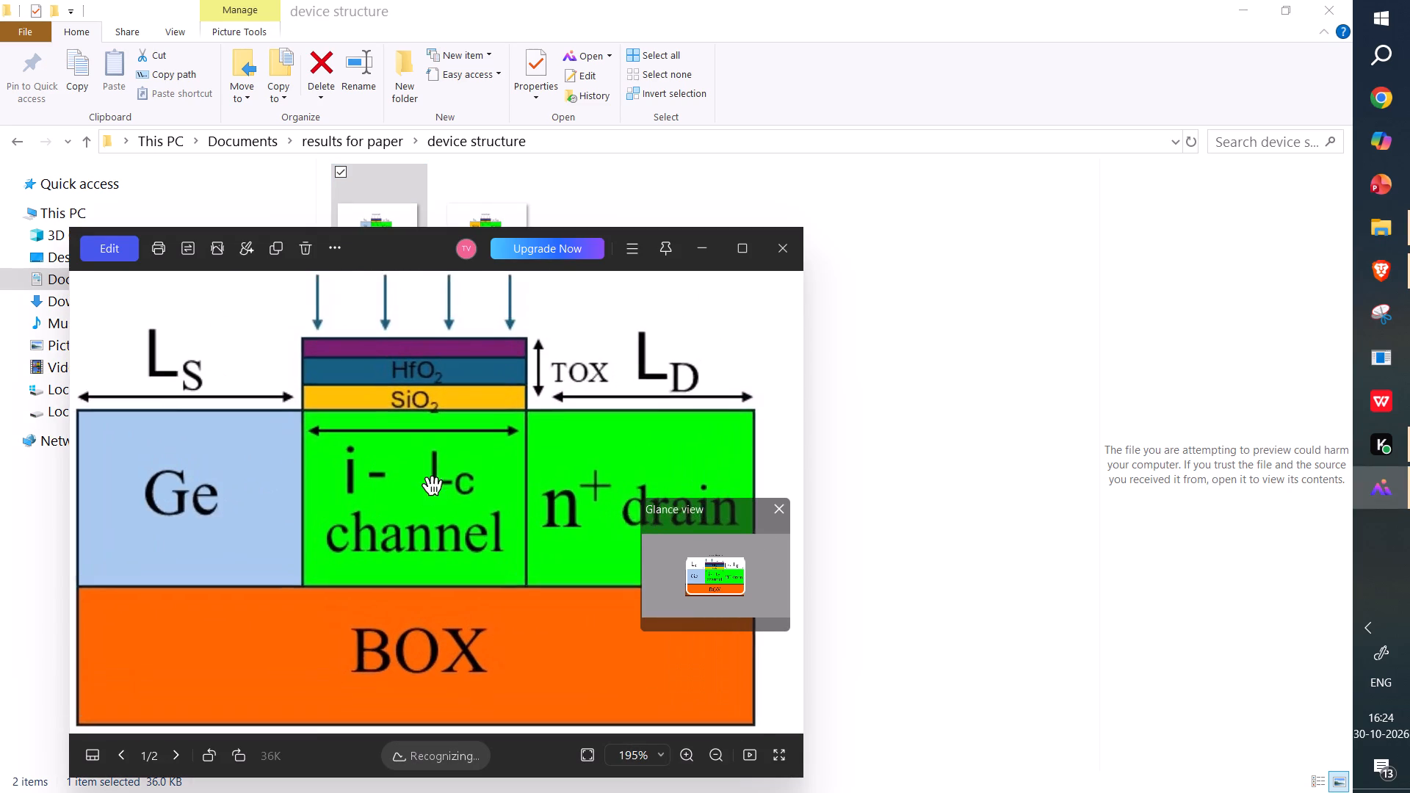
left_click_drag(429, 460, 427, 527)
scroll(405, 482, "down", 4)
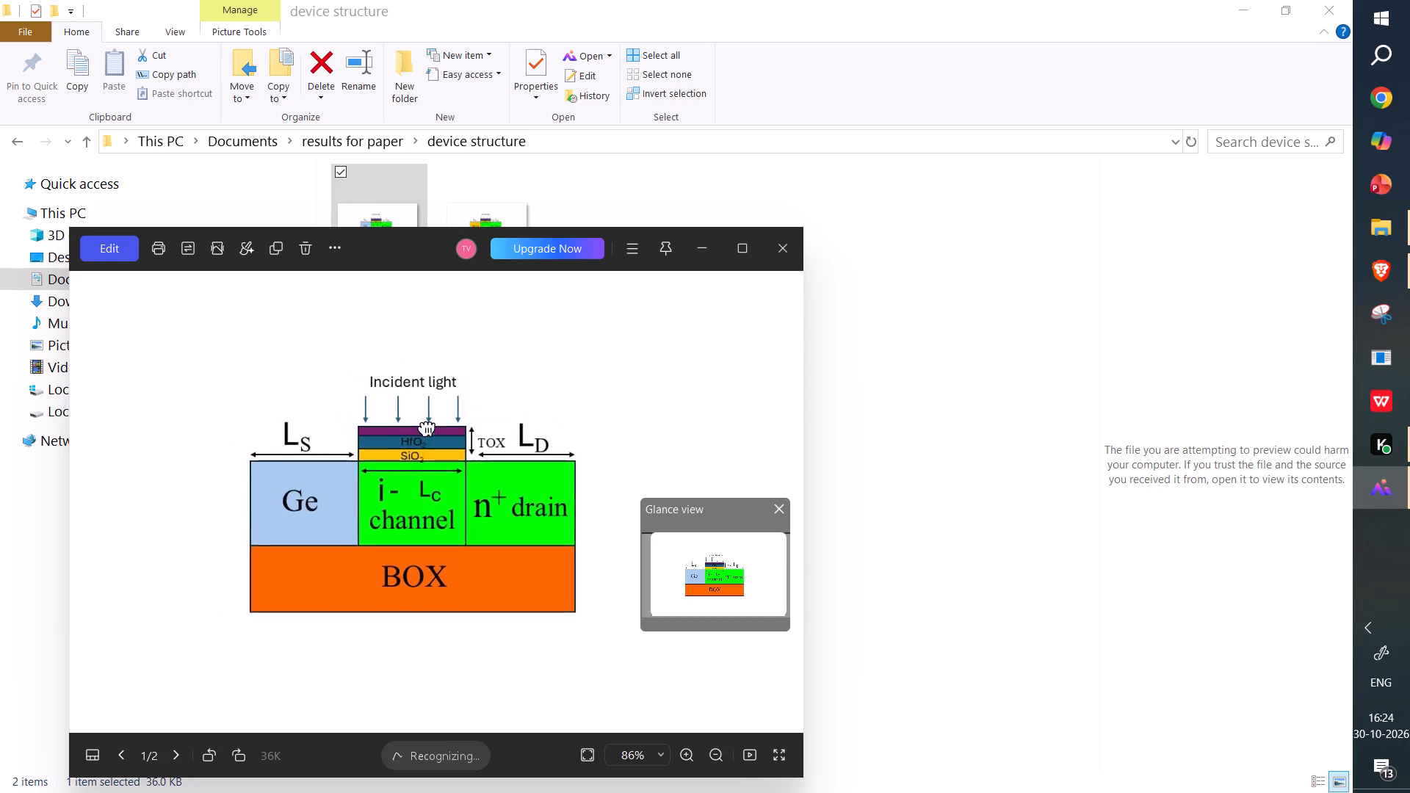
scroll(426, 429, "down", 2)
scroll(426, 429, "up", 1)
scroll(426, 429, "down", 2)
scroll(426, 429, "up", 2)
scroll(426, 429, "down", 3)
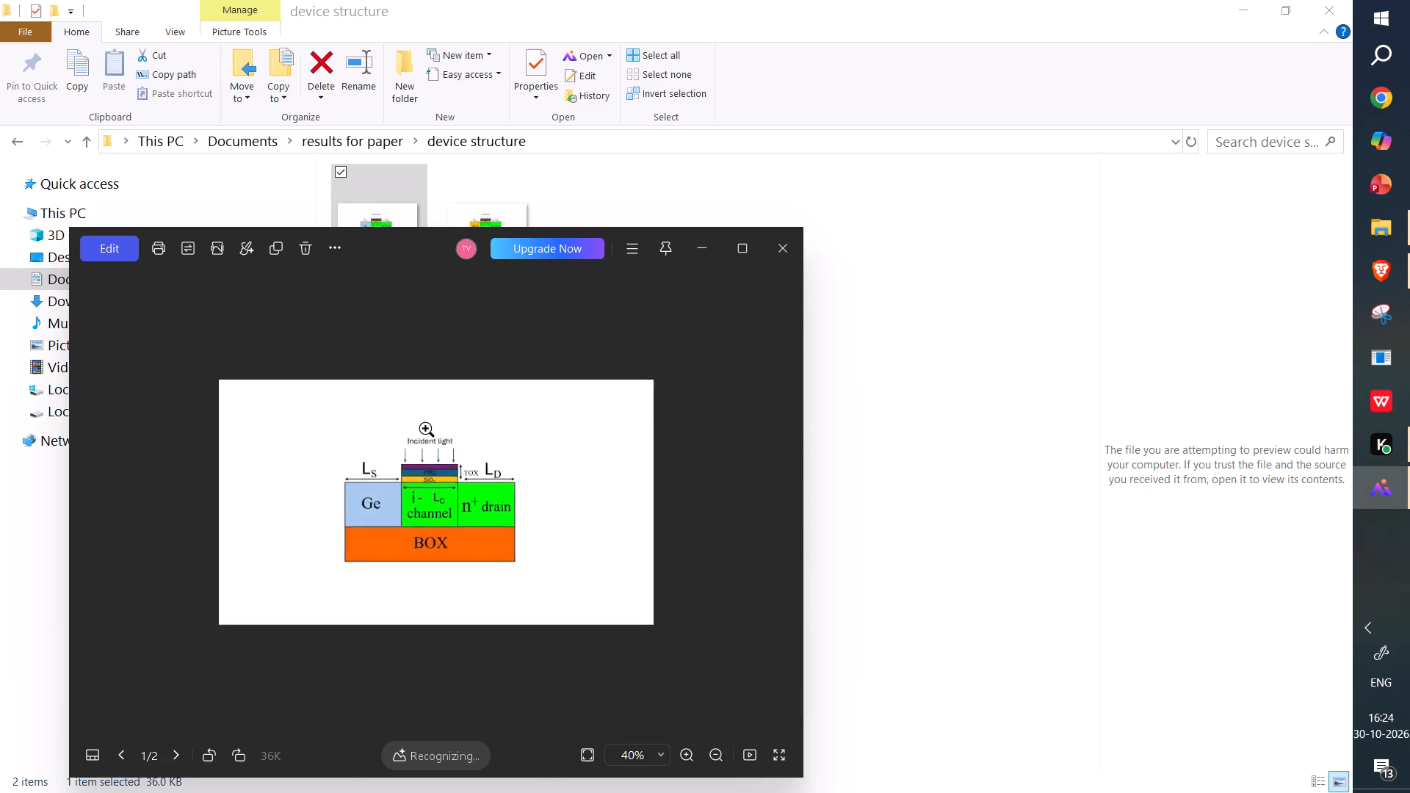
Inspect the HfO2/SiO2 gate stack and channel area of the Ge-source schematic up close.
scroll(426, 429, "up", 1)
scroll(426, 429, "down", 2)
scroll(426, 429, "up", 2)
scroll(426, 429, "down", 2)
scroll(426, 429, "up", 1)
scroll(426, 429, "down", 1)
scroll(426, 429, "up", 1)
scroll(426, 429, "down", 2)
scroll(426, 429, "up", 4)
scroll(426, 429, "down", 2)
scroll(430, 436, "up", 7)
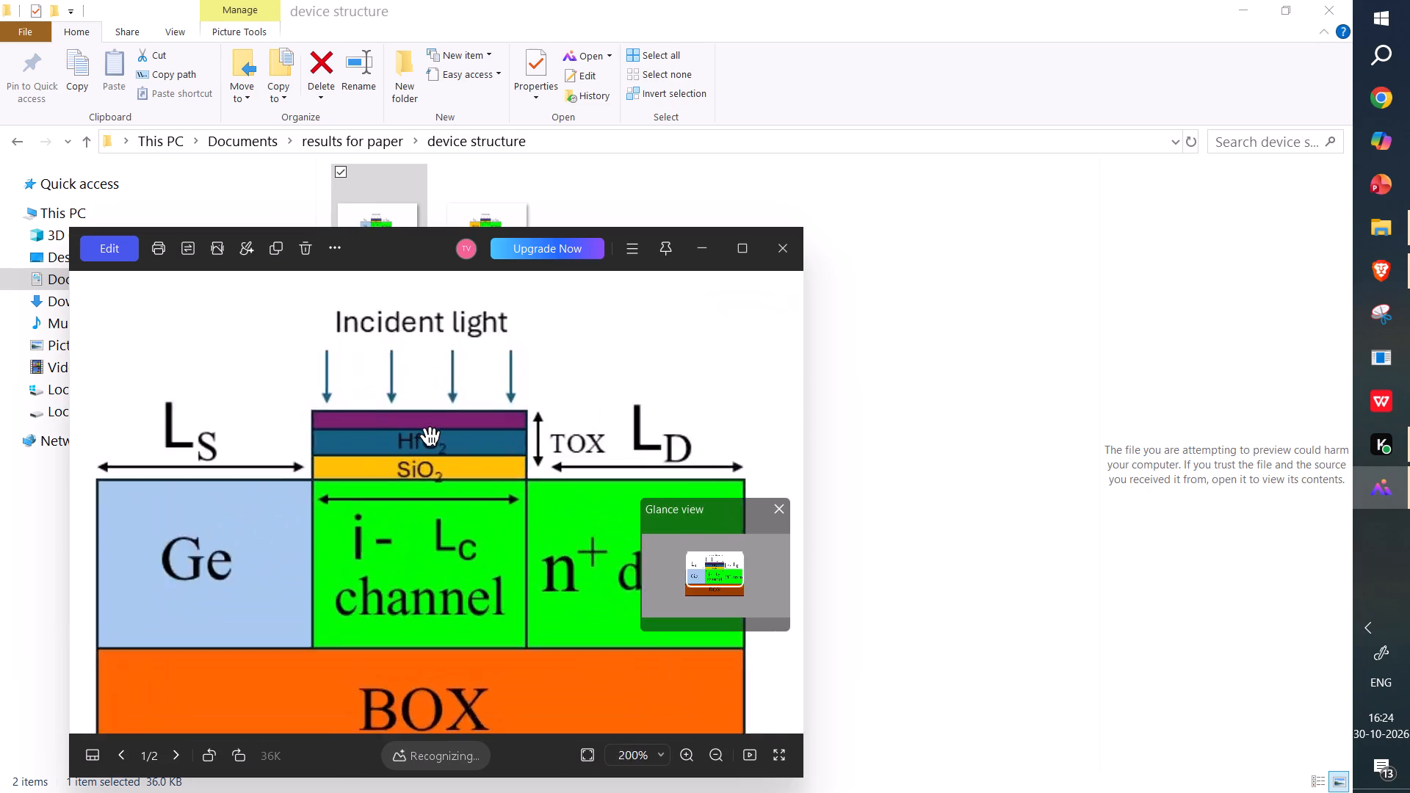
scroll(430, 436, "up", 12)
scroll(430, 436, "down", 7)
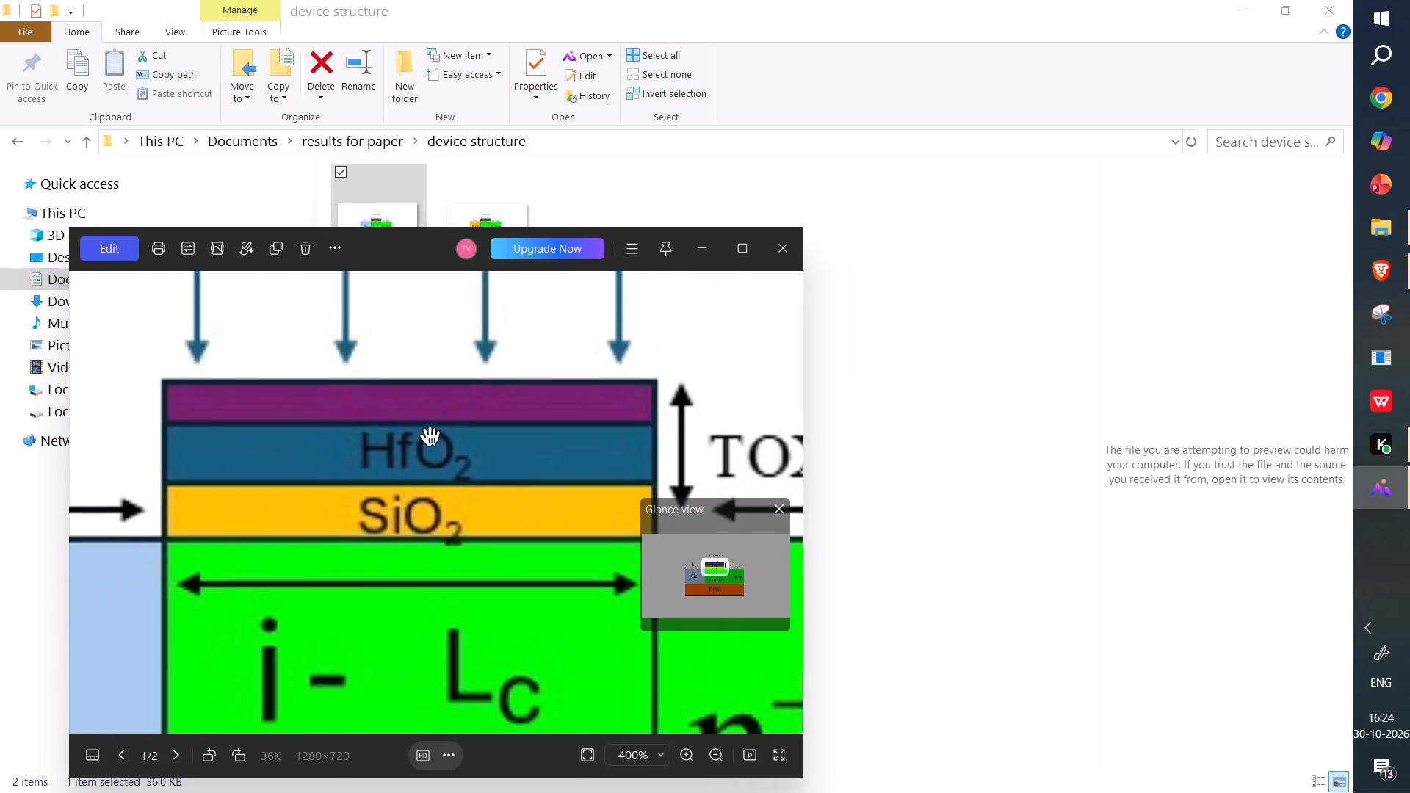
scroll(430, 436, "down", 5)
Inspect the Incident light label and its arrows above the gate stack in the Ge-source schematic.
left_click_drag(448, 379, 448, 457)
scroll(447, 456, "up", 5)
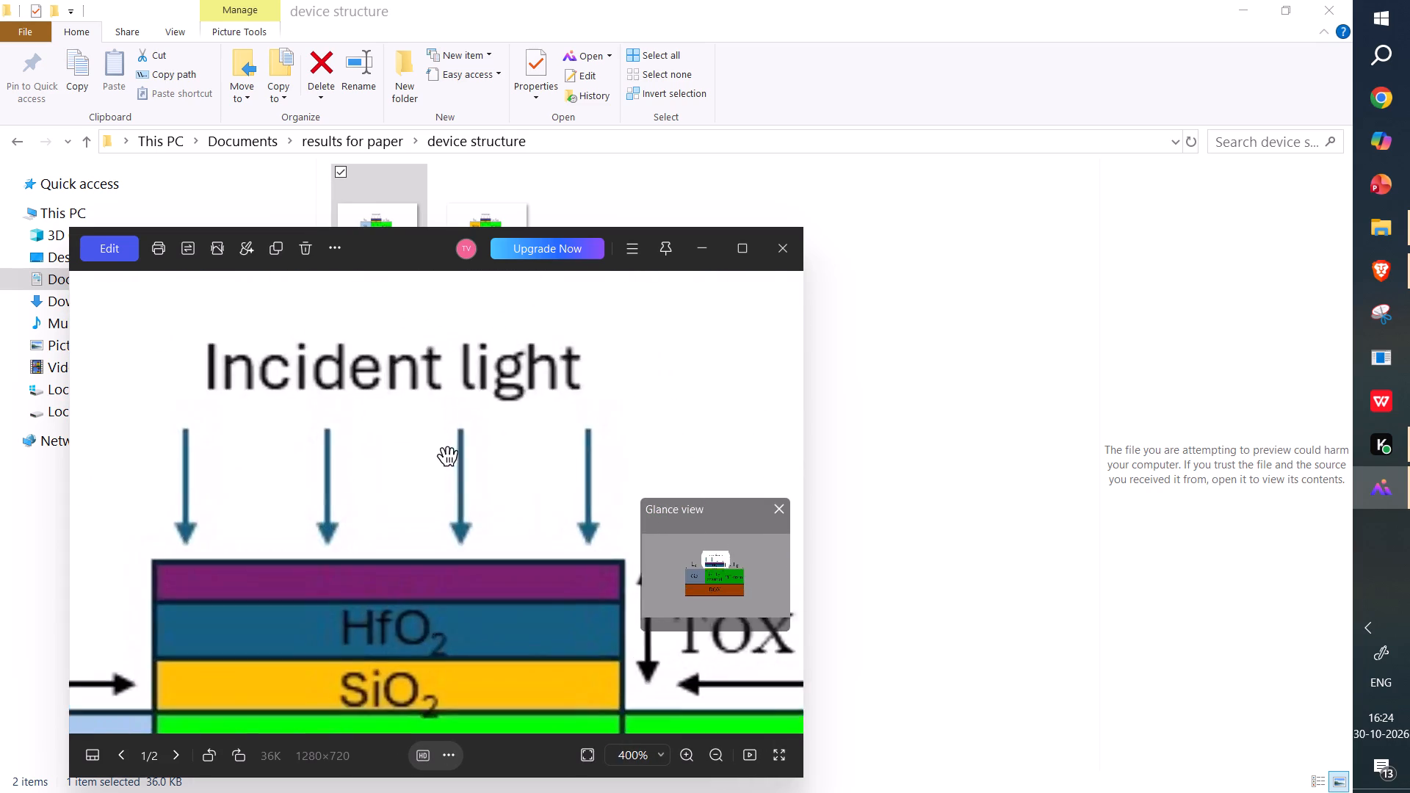
scroll(447, 456, "down", 7)
scroll(447, 456, "up", 5)
left_click_drag(447, 456, 444, 525)
left_click_drag(426, 437, 430, 479)
left_click_drag(422, 441, 438, 524)
left_click(352, 427)
left_click(336, 424)
left_click_drag(297, 421, 301, 418)
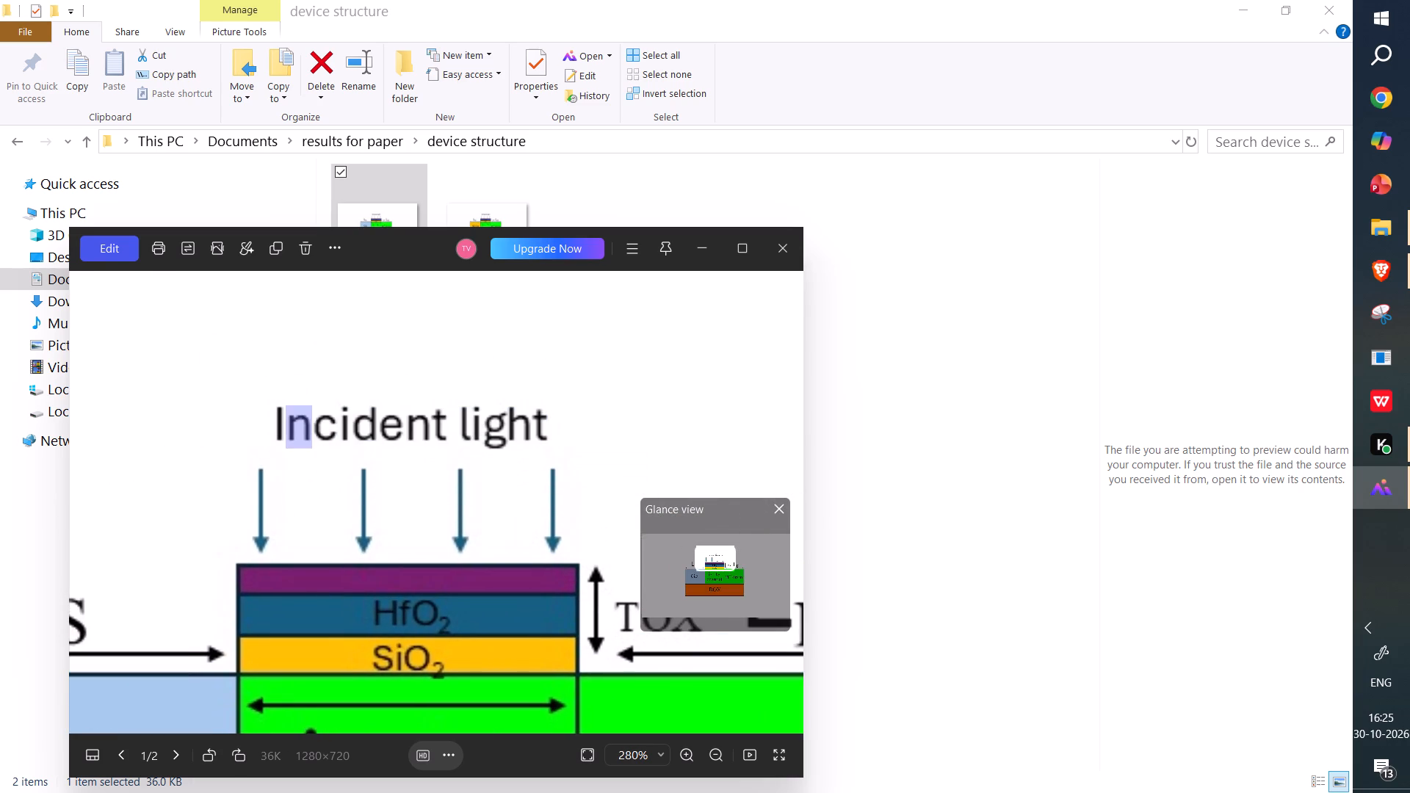
left_click_drag(301, 418, 518, 413)
left_click(200, 374)
Inspect the Ge source block, its L_S length label and the neighbouring gate-stack edge in the Ge-source schematic up close.
scroll(284, 432, "down", 8)
scroll(300, 477, "up", 9)
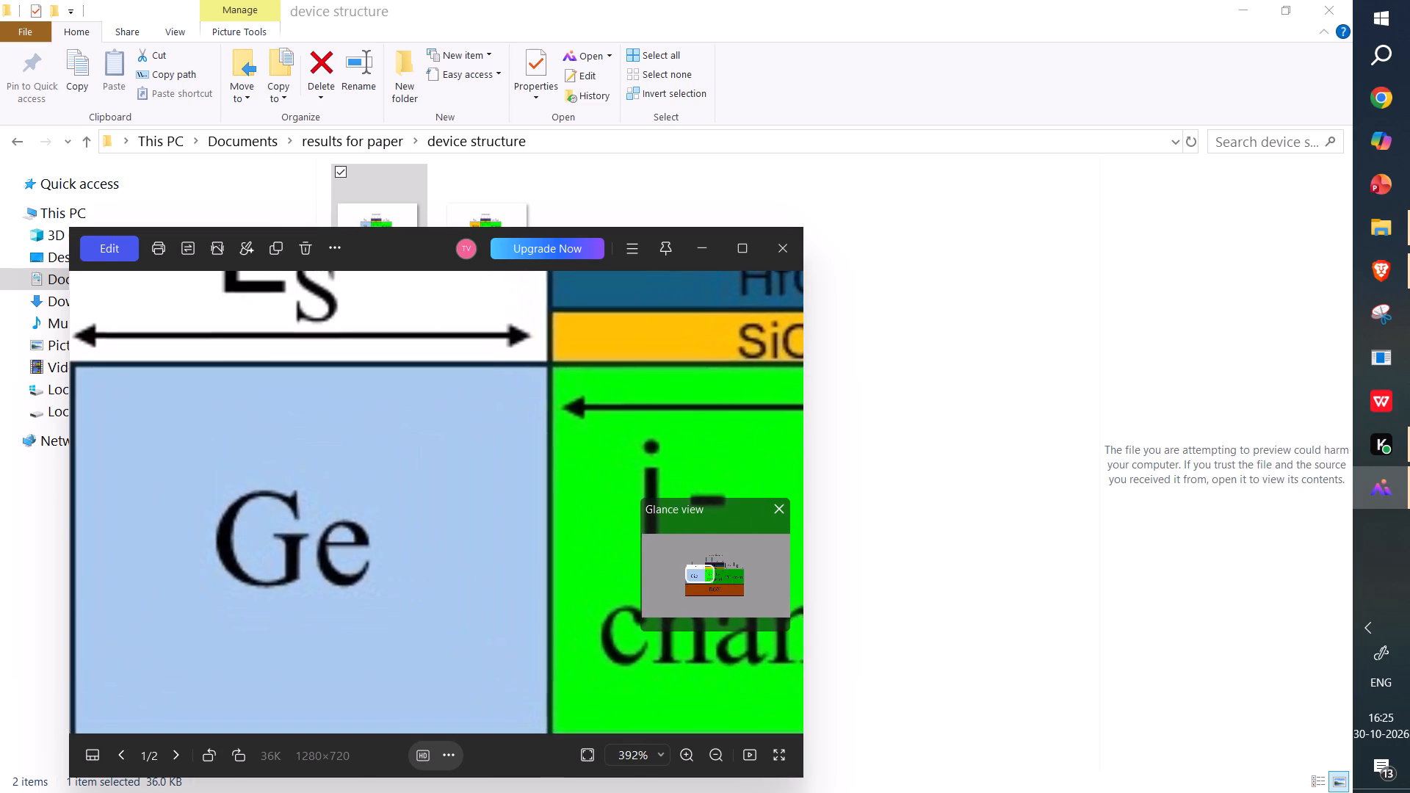
left_click_drag(186, 489, 355, 507)
left_click(411, 494)
scroll(253, 326, "down", 5)
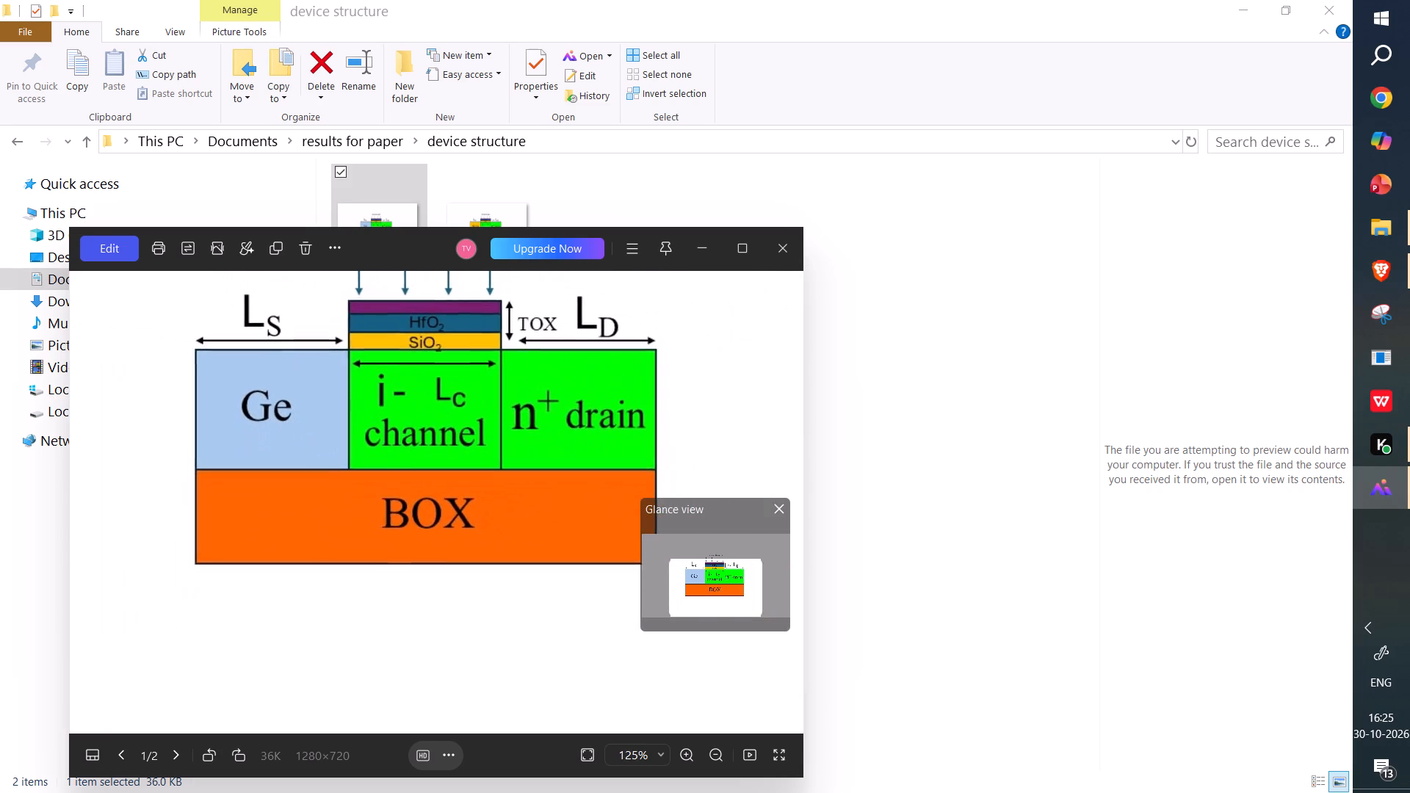
scroll(303, 414, "down", 5)
scroll(366, 444, "up", 11)
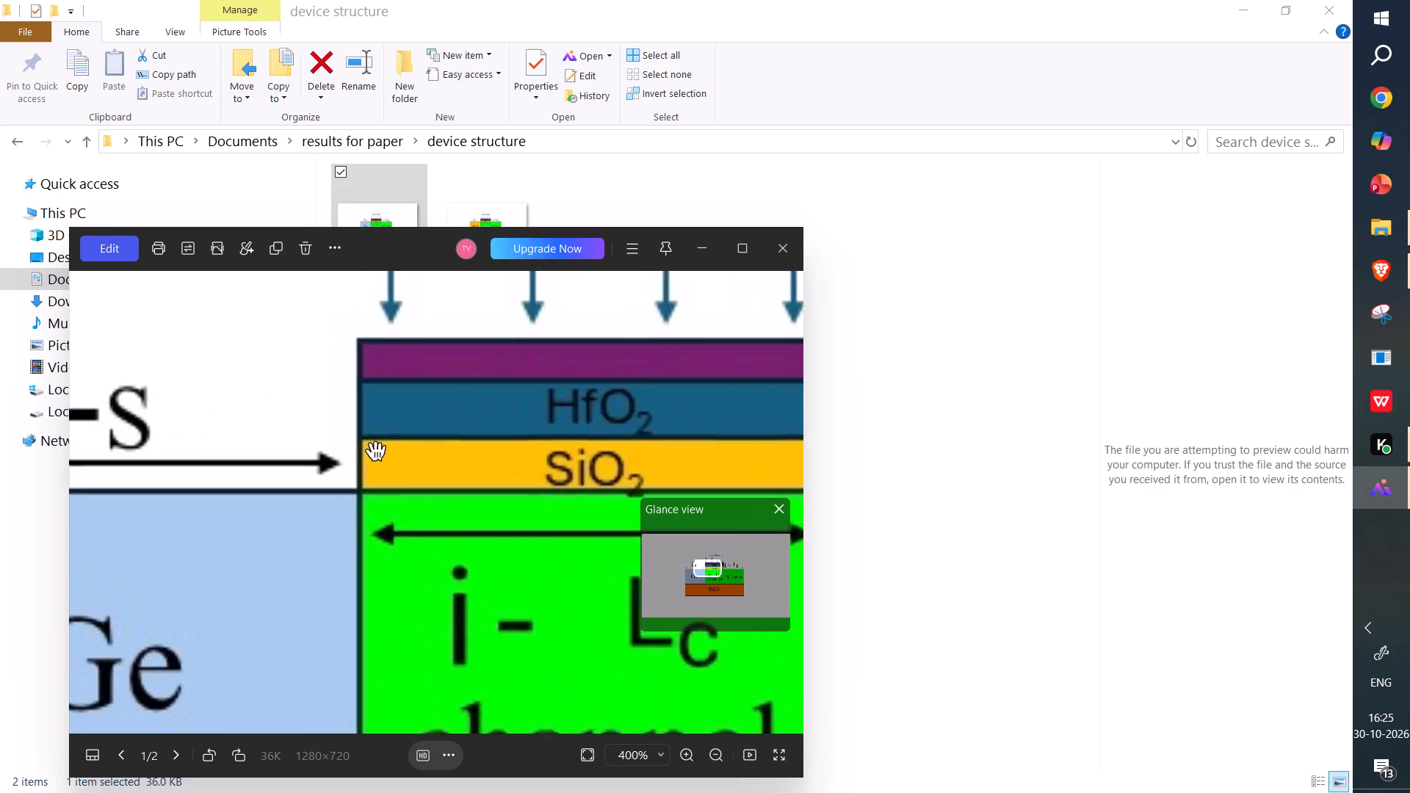
left_click_drag(308, 436, 927, 524)
left_click_drag(565, 460, 450, 469)
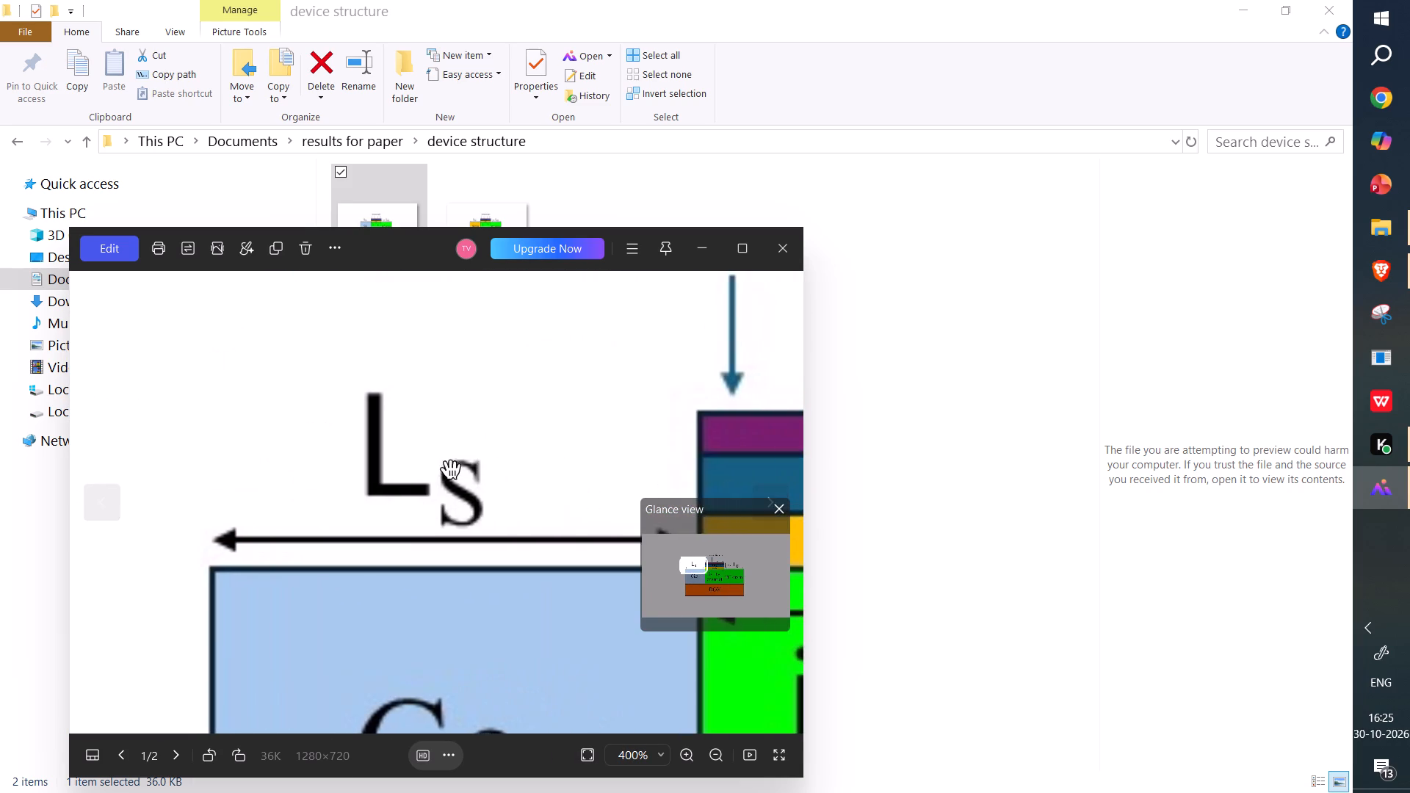
double_click(460, 482)
double_click(319, 455)
left_click_drag(329, 455, 320, 455)
triple_click(319, 452)
left_click(319, 452)
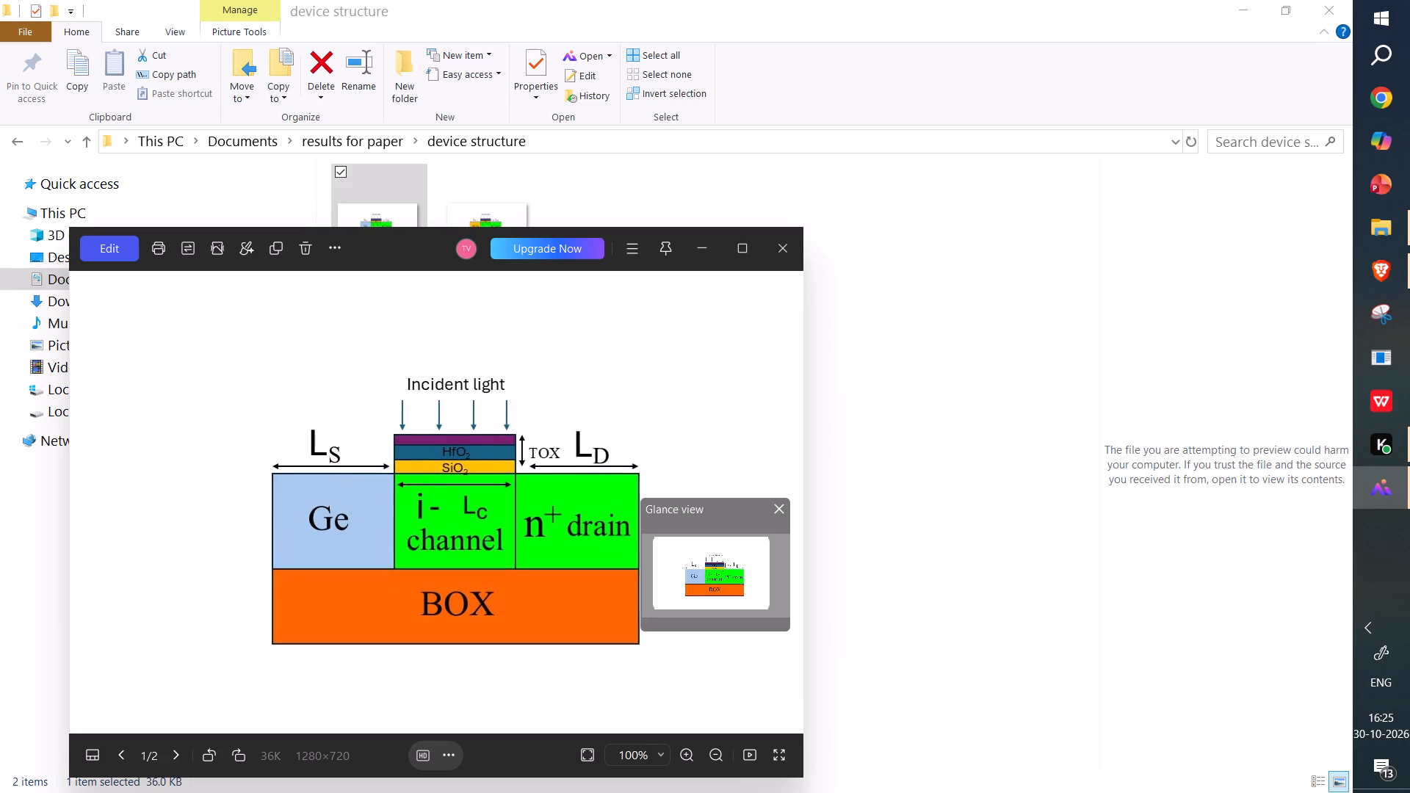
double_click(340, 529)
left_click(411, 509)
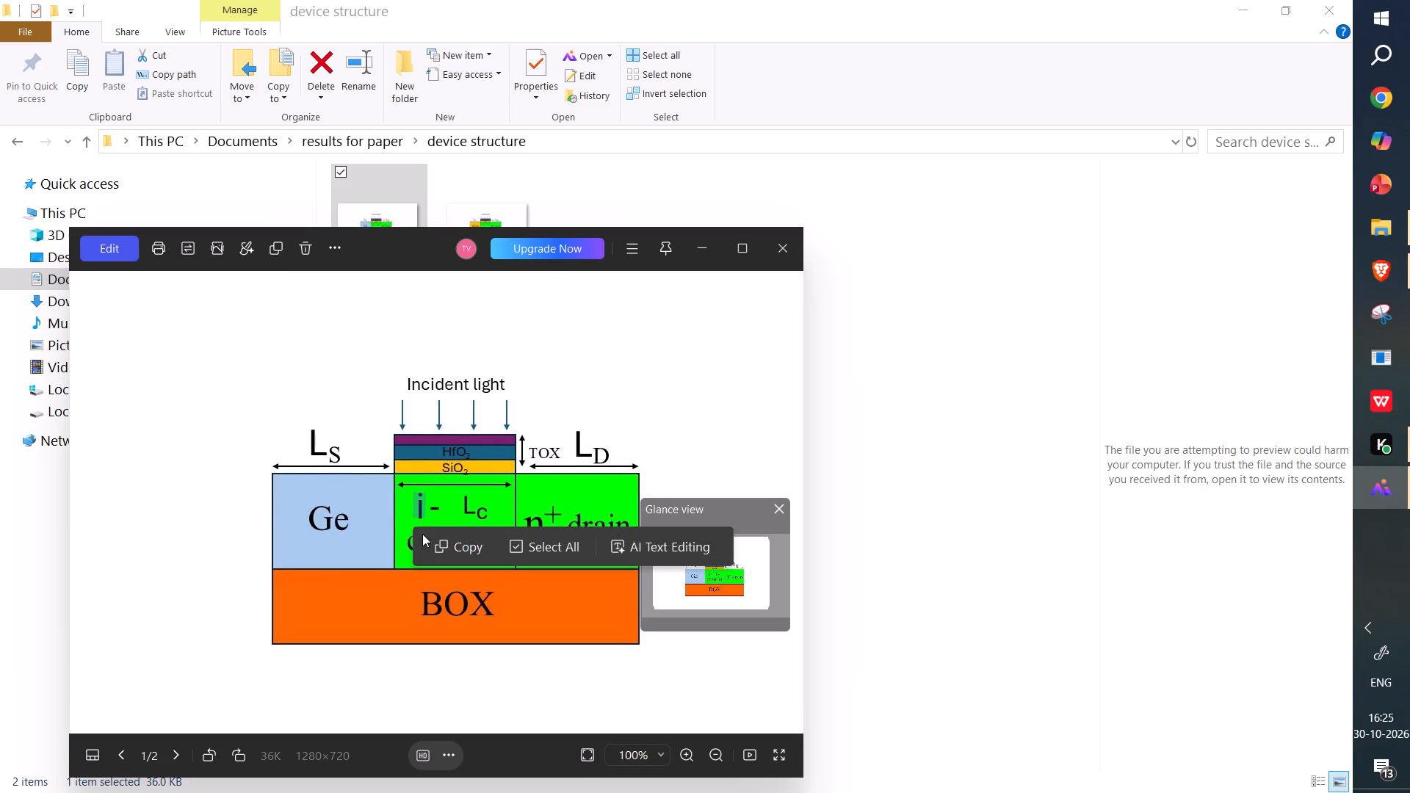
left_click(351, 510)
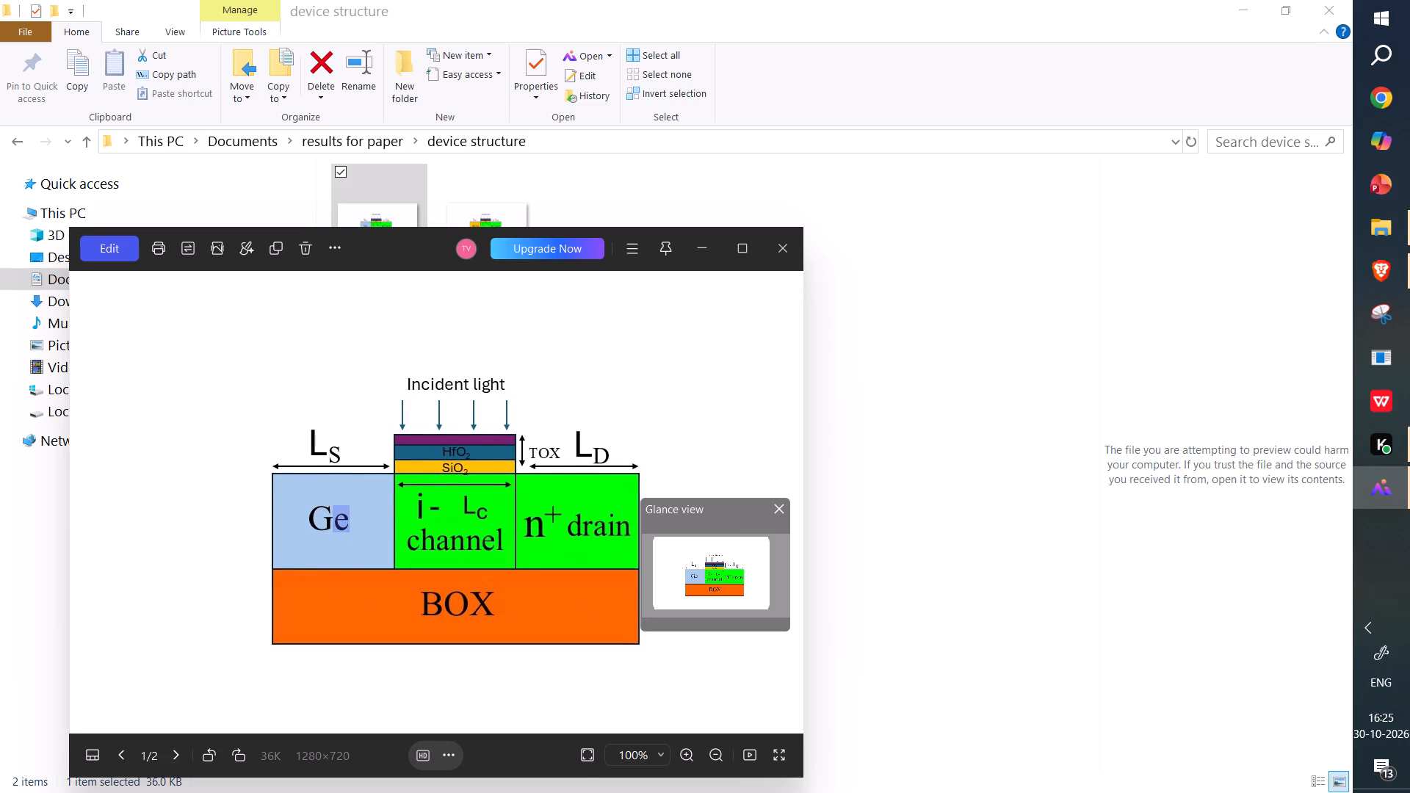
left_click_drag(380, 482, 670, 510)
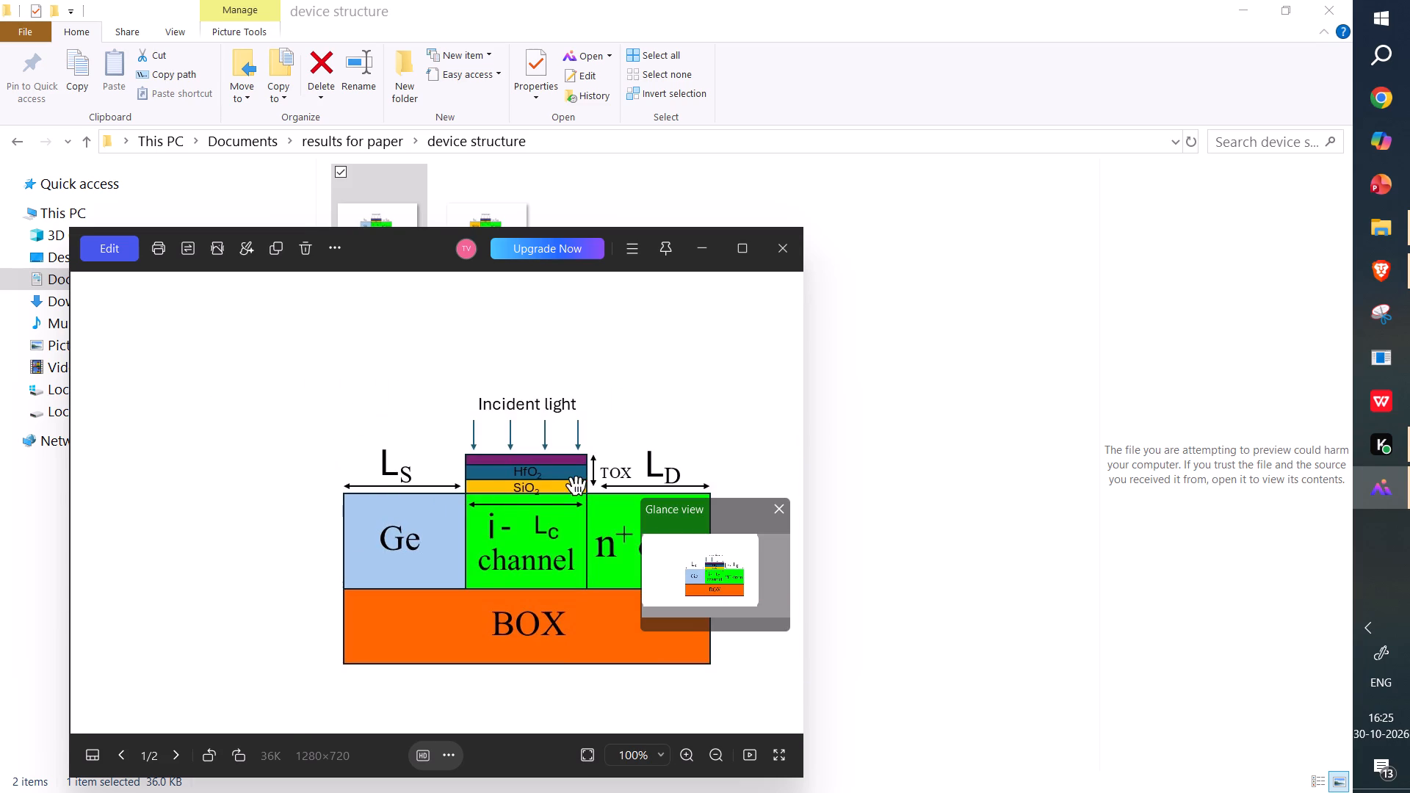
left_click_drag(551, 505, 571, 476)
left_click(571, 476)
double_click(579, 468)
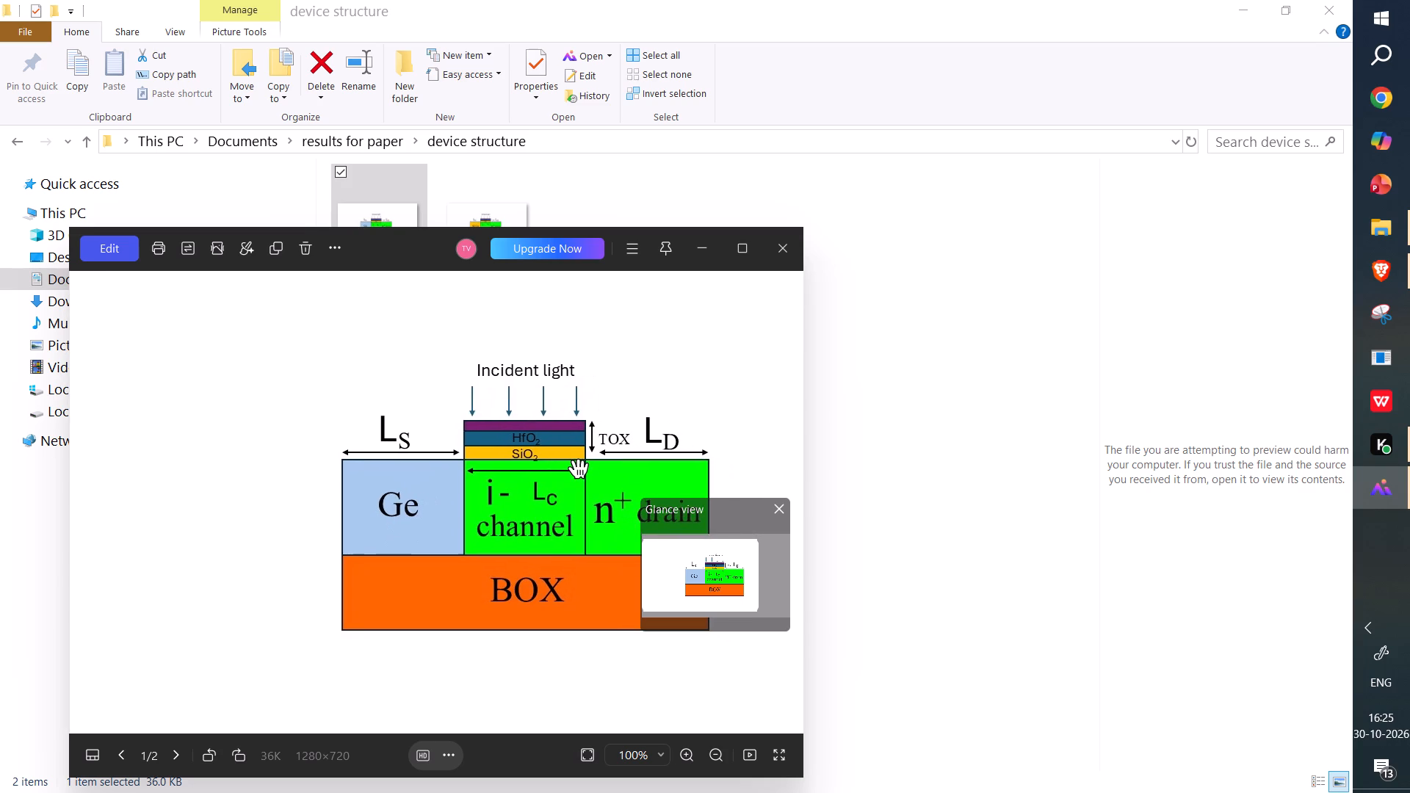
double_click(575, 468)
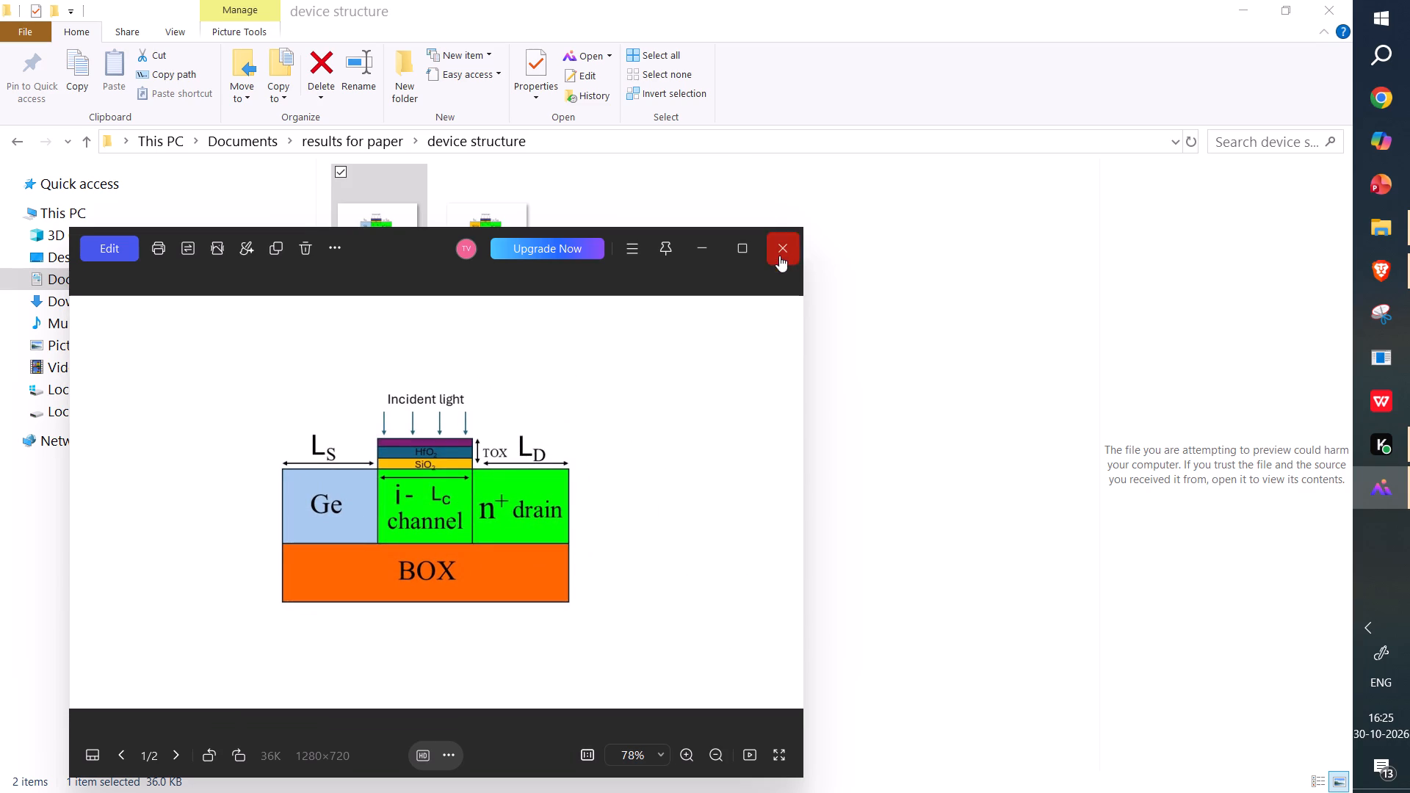
Close the Ge-source schematic and open the si-Ge source device structure image from the same folder.
left_click(779, 256)
double_click(527, 236)
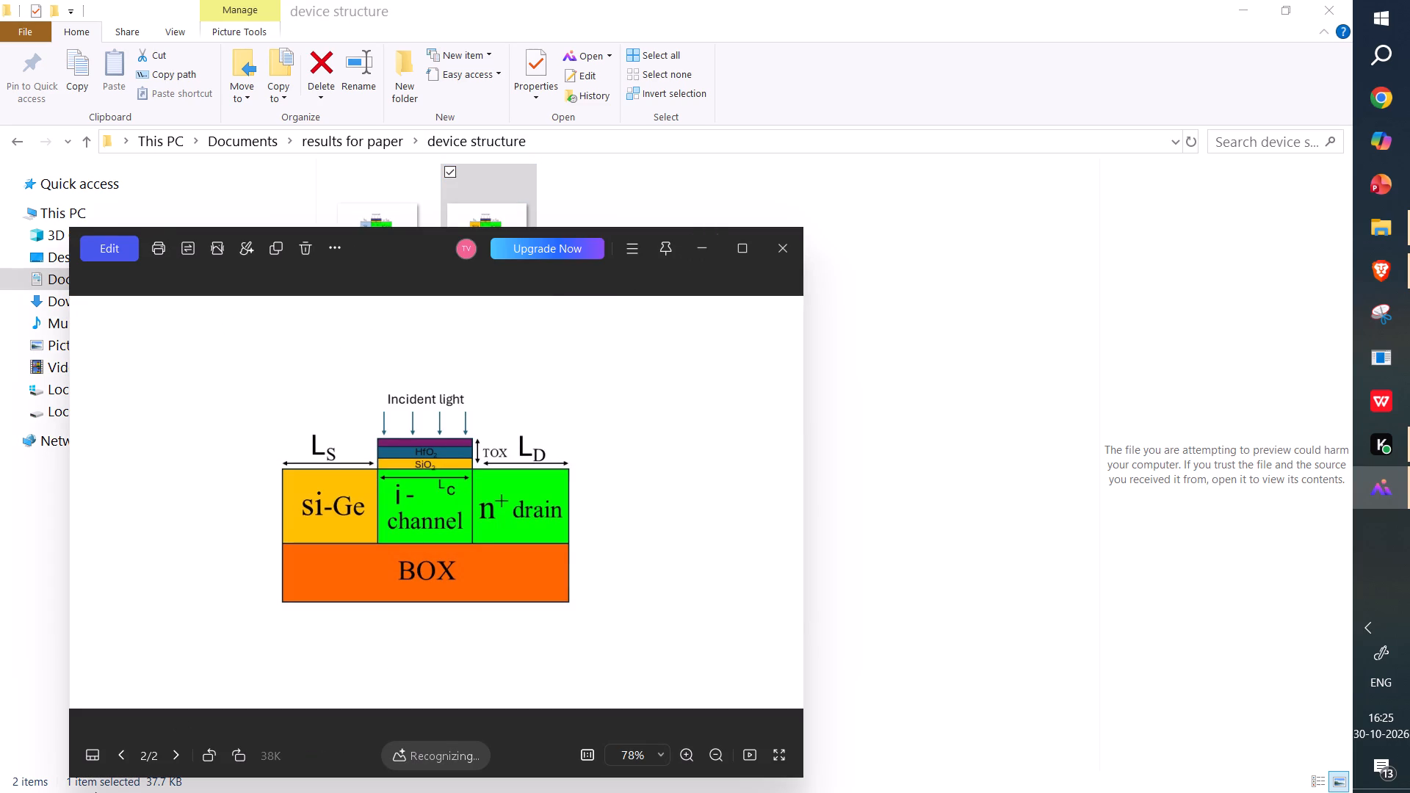
Compare the Ge-source and si-Ge-source schematics by switching back and forth between the two images, checking labels and layout for differences.
left_click(110, 750)
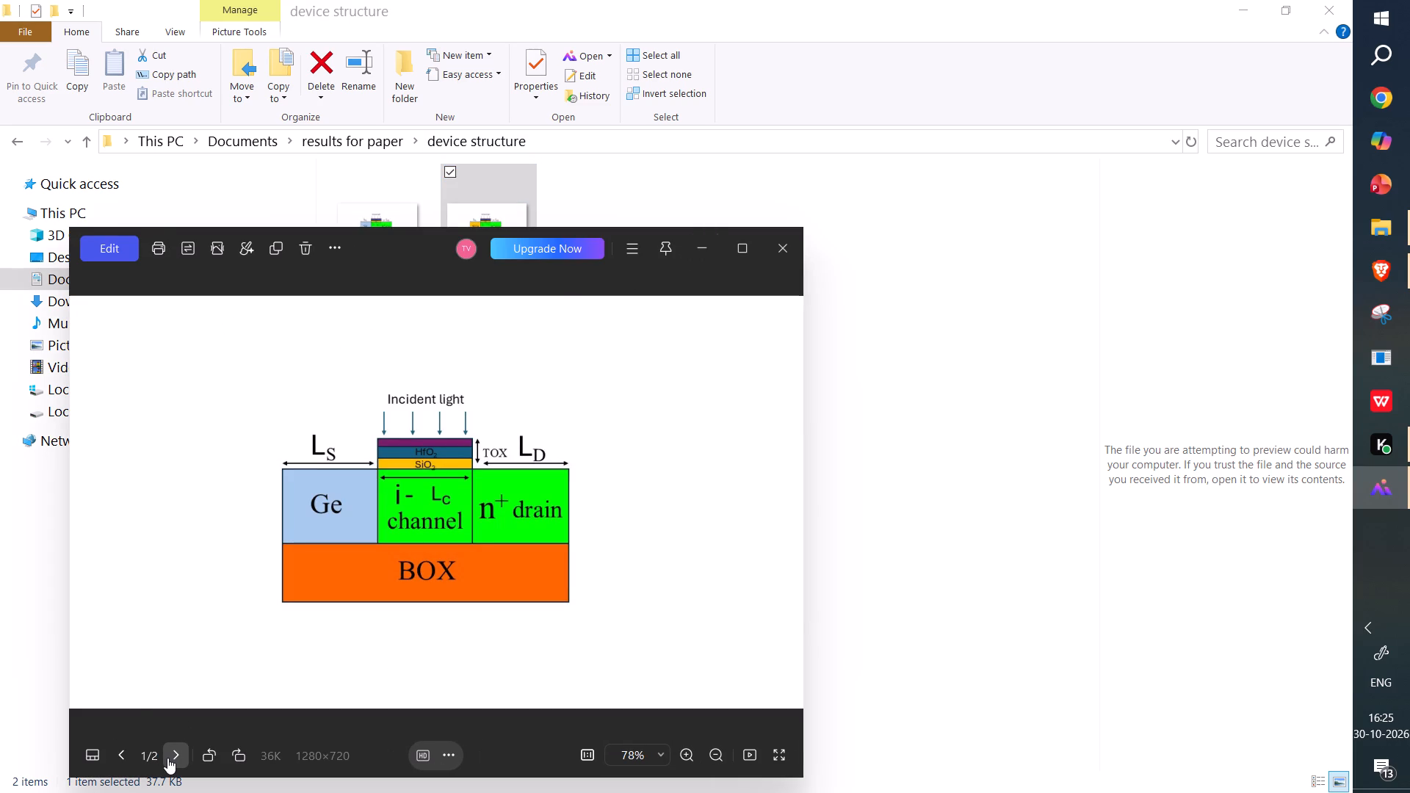
key("Right")
key("Left")
key("Right")
key("Left")
key("Right")
key("Left")
key("Right")
key("Left")
key("Left")
key("Right")
key("Left")
key("Right")
key("Left")
key("Right")
key("Left")
key("Right")
key("Left")
key("Right")
key("Left")
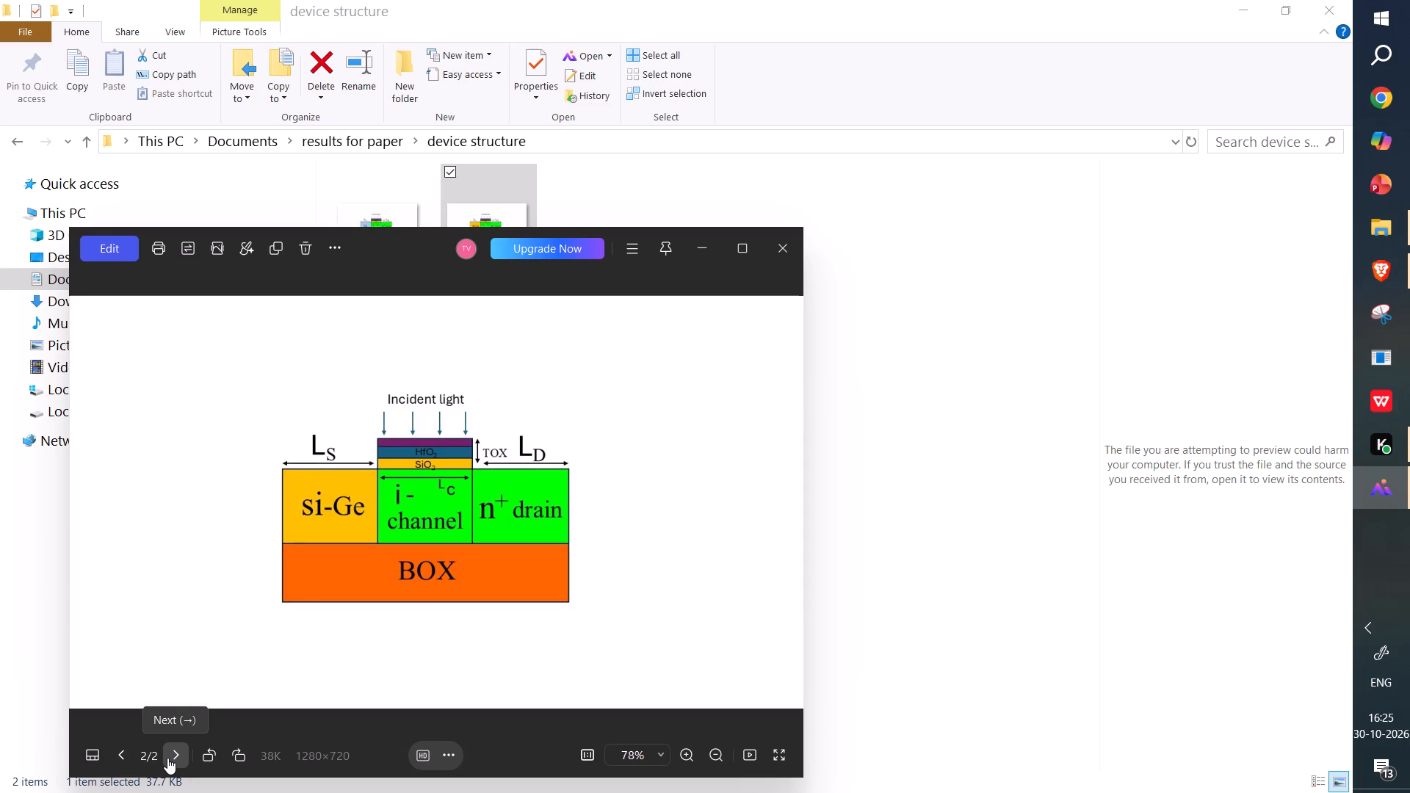
key("Right")
key("Left")
key("Right")
key("Left")
key("Right")
key("Left")
key("Left")
key("Right")
key("Left")
key("Right")
key("Left")
key("Right")
key("Left")
key("Right")
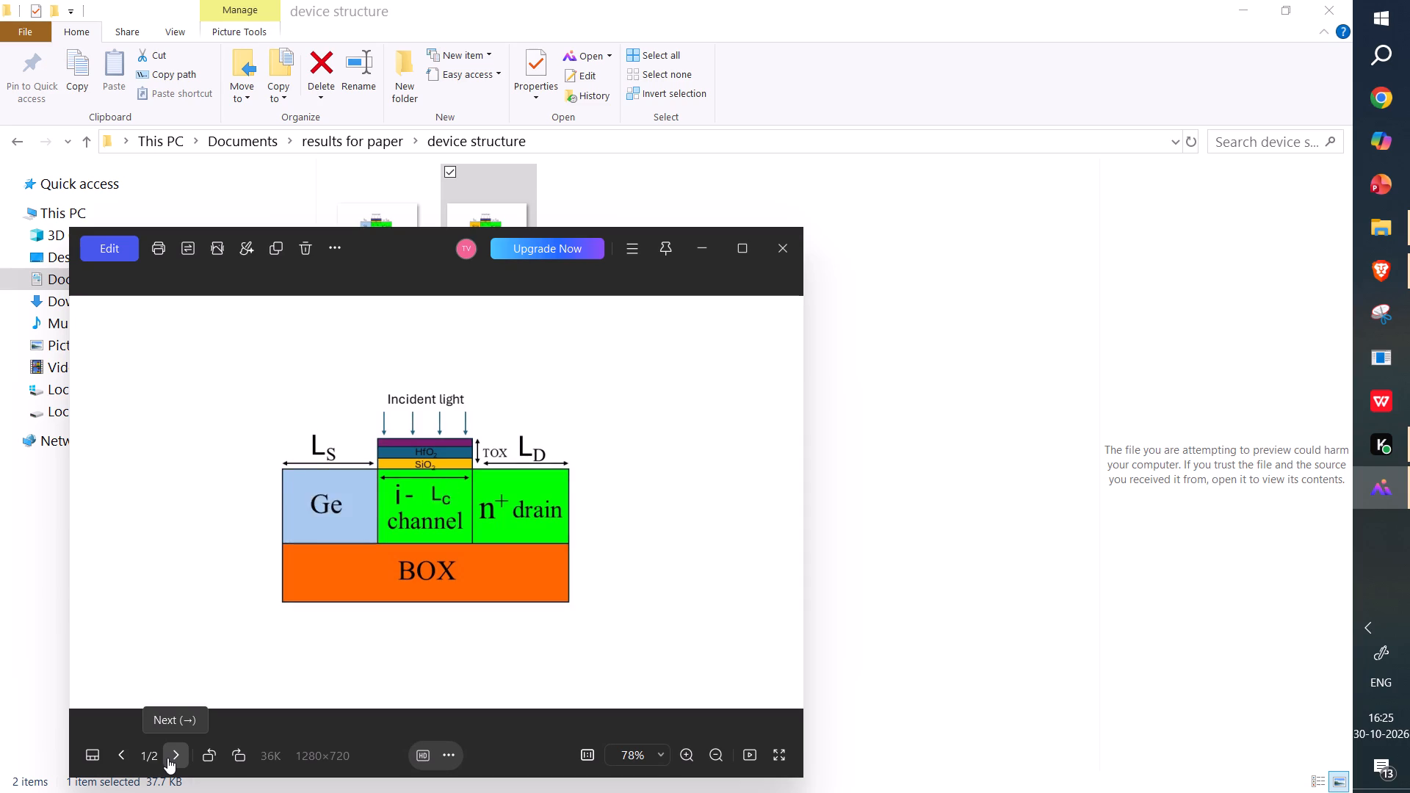
key("Left")
key("Right")
key("Left")
key("Right")
key("Right")
key("Left")
key("Right")
key("Left")
key("Right")
key("Left")
key("Right")
key("Left")
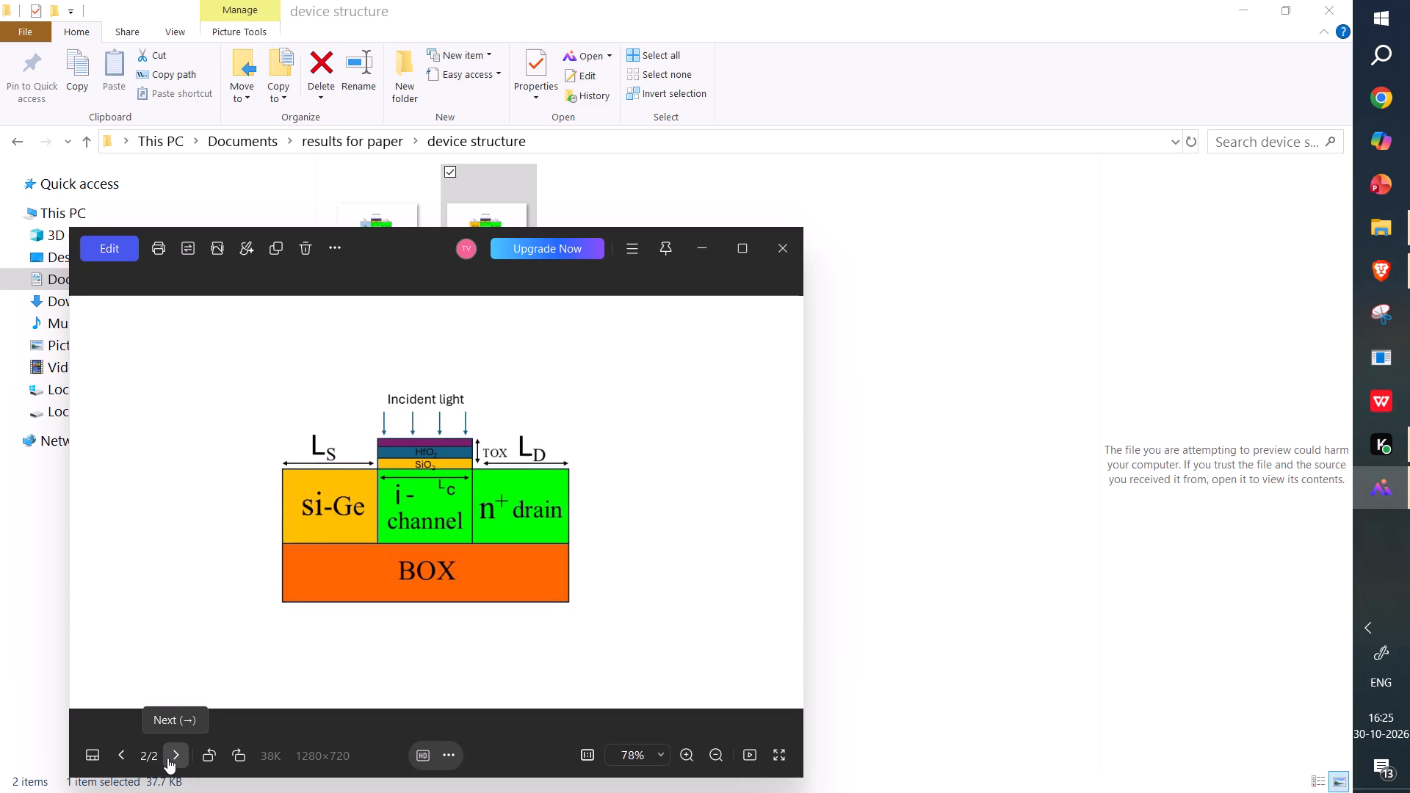
key("Left")
key("Right")
key("Left")
key("Left")
key("Right")
key("Left")
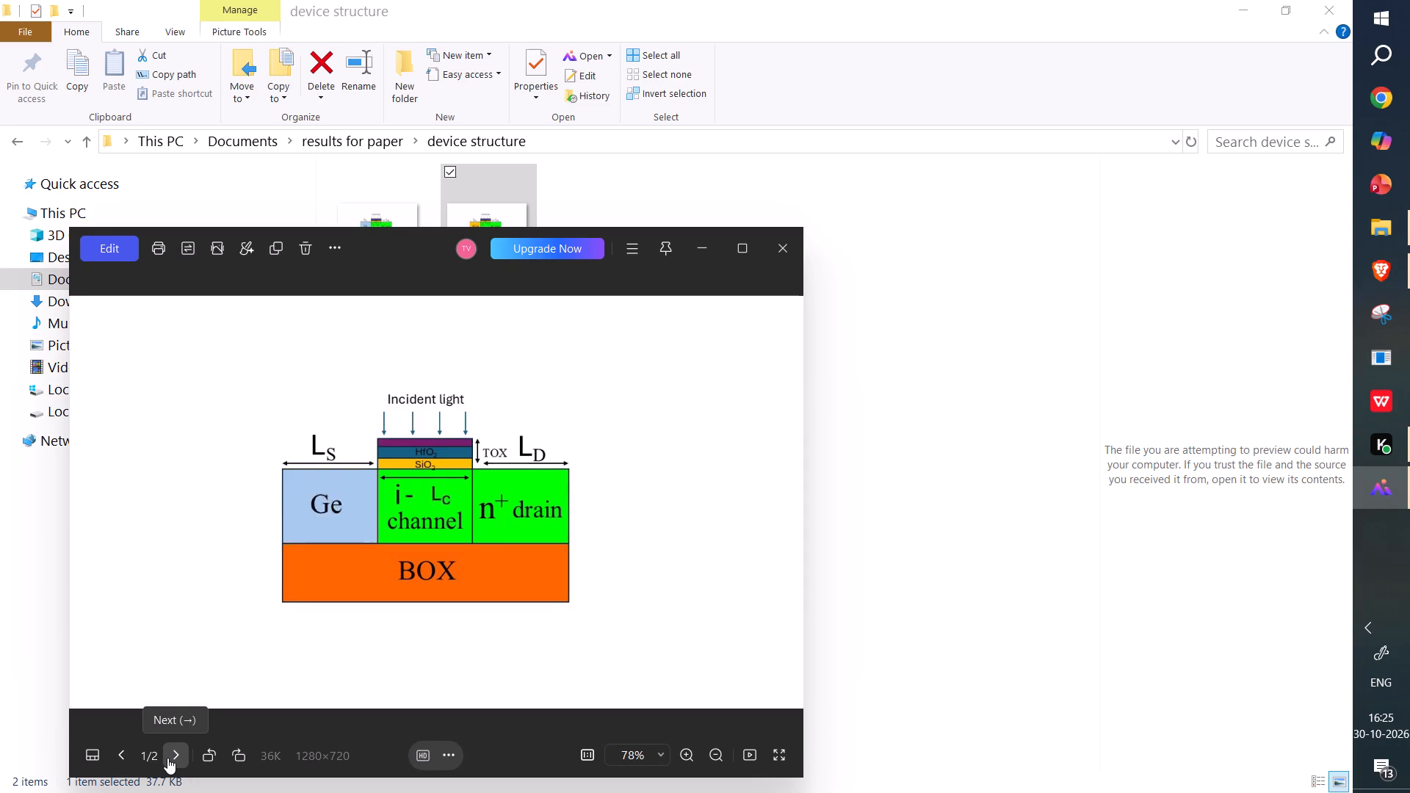
key("Left")
key("Left")
key("Right")
key("Right")
key("Left")
key("Left")
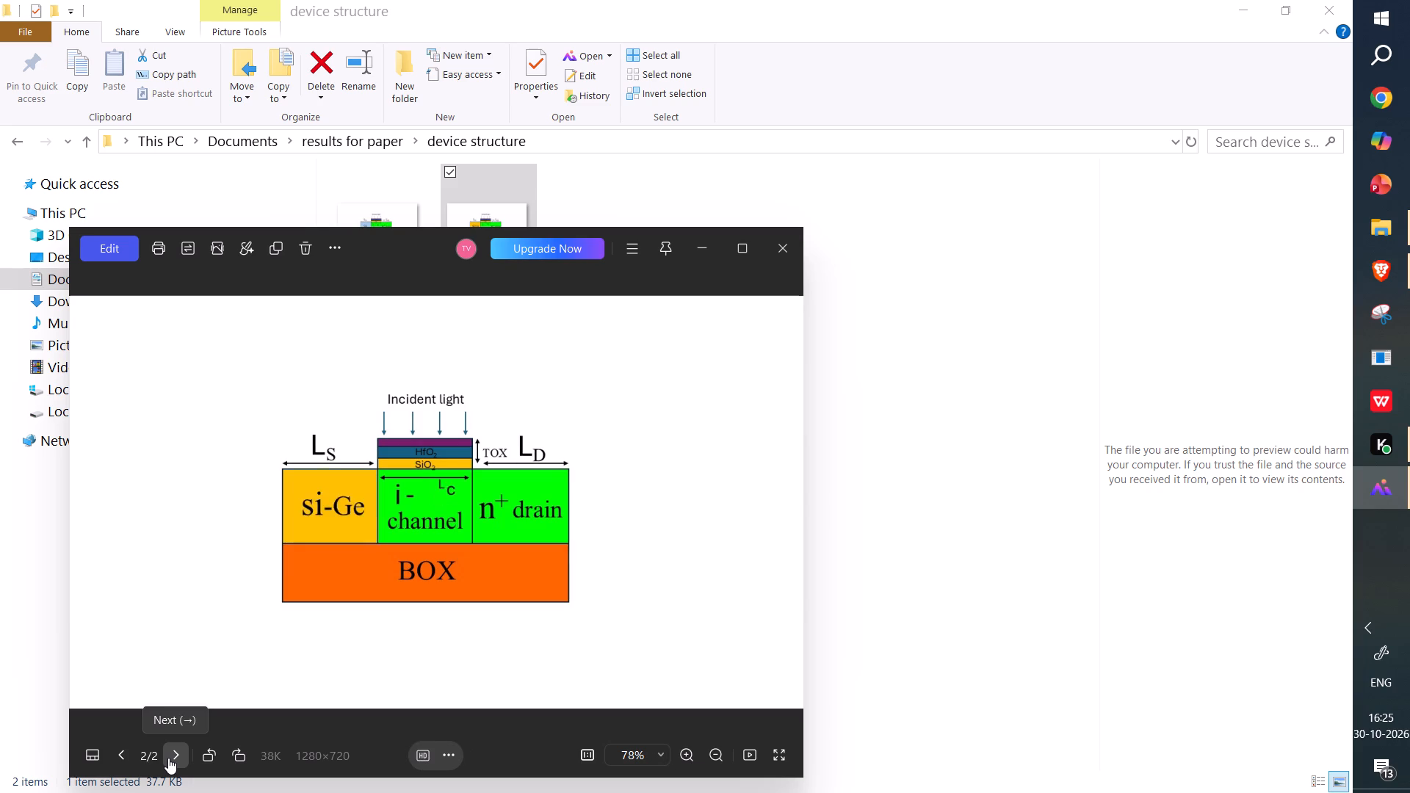
key("Right")
key("Right")
key("Right")
key("Left")
key("Left")
key("Left")
key("Left")
key("Left")
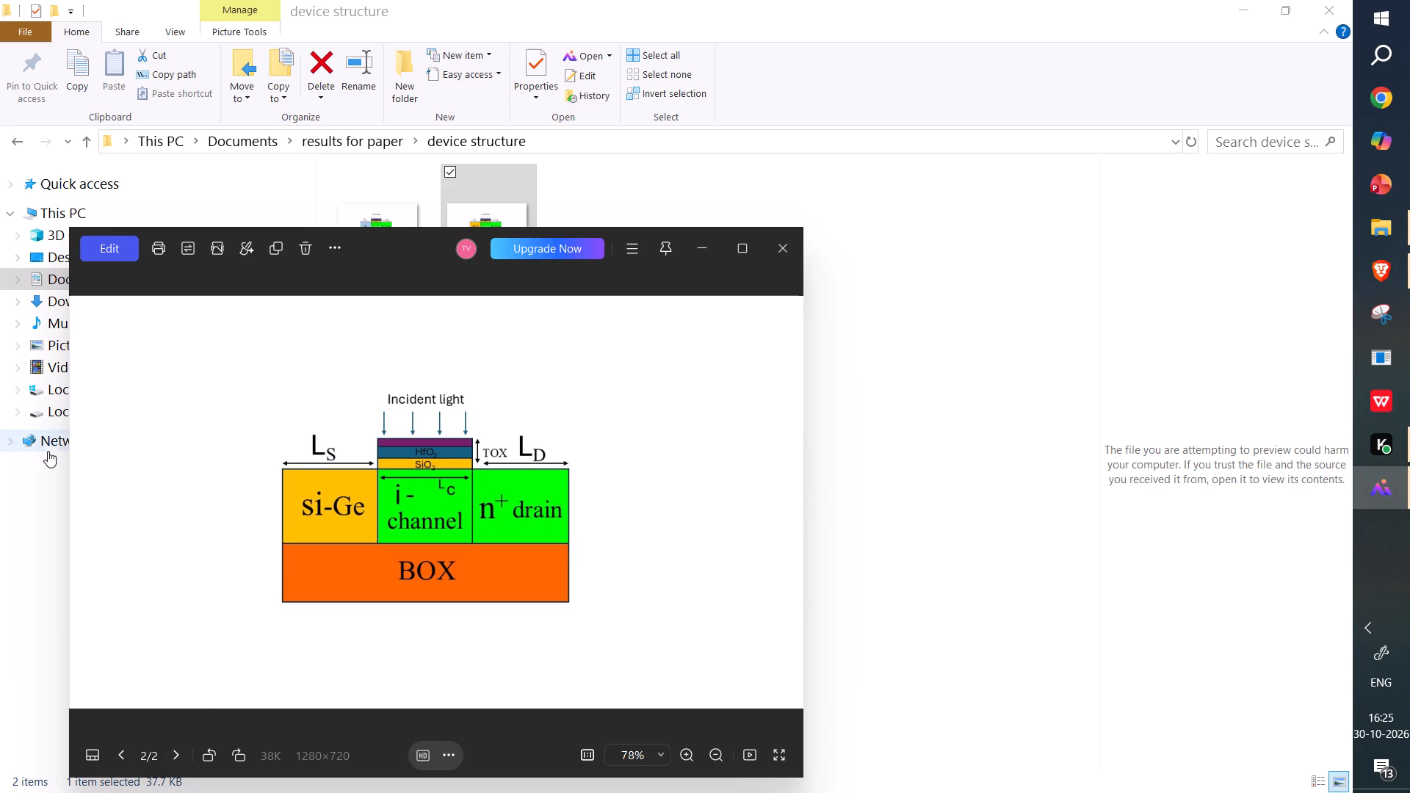
Open the si-Ge source schematic for AI Text Editing from its source label.
left_click(293, 501)
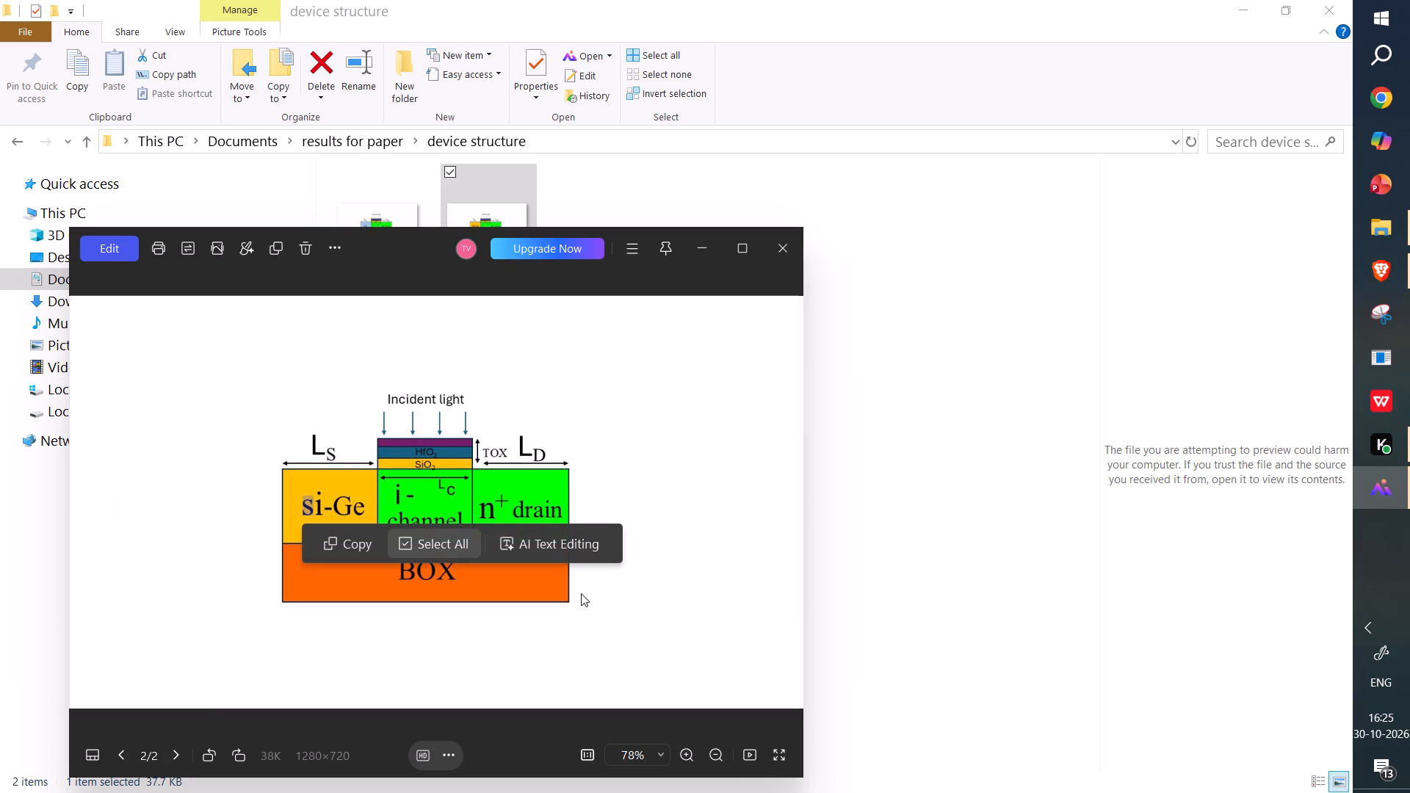
left_click(541, 540)
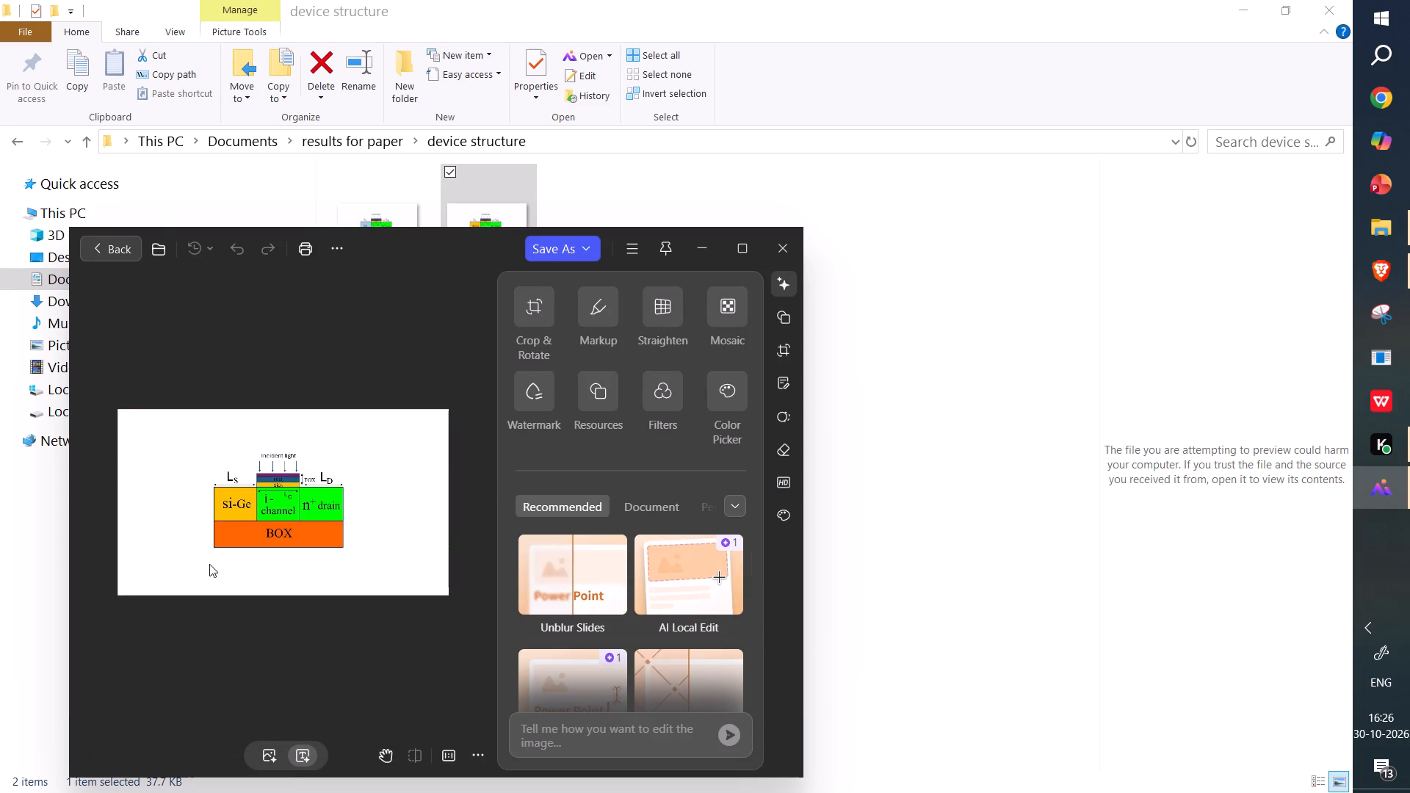
Select the si-Ge source label and submit an AI edit prompt replacing its text with "Si-Ge".
scroll(225, 518, "up", 4)
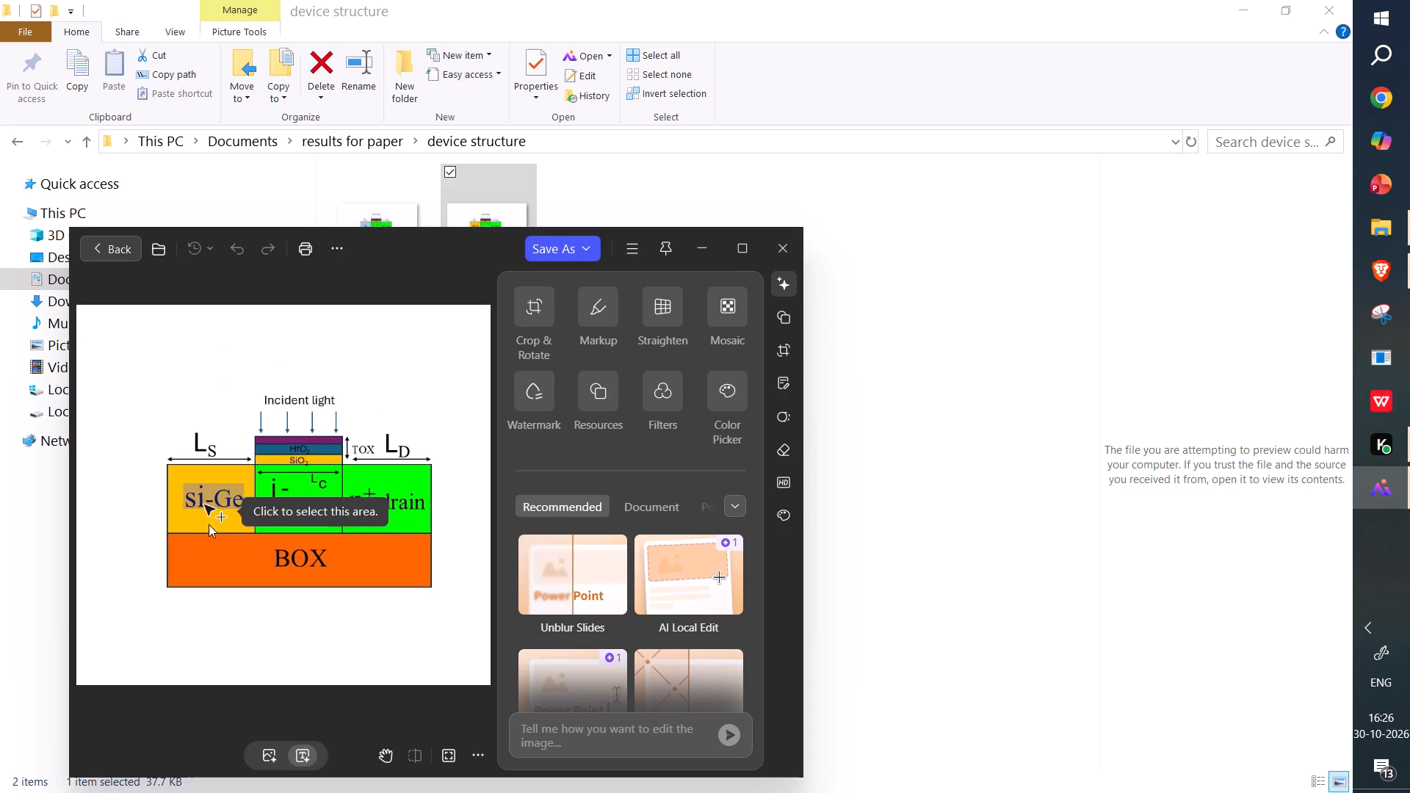
scroll(213, 530, "up", 6)
left_click(161, 445)
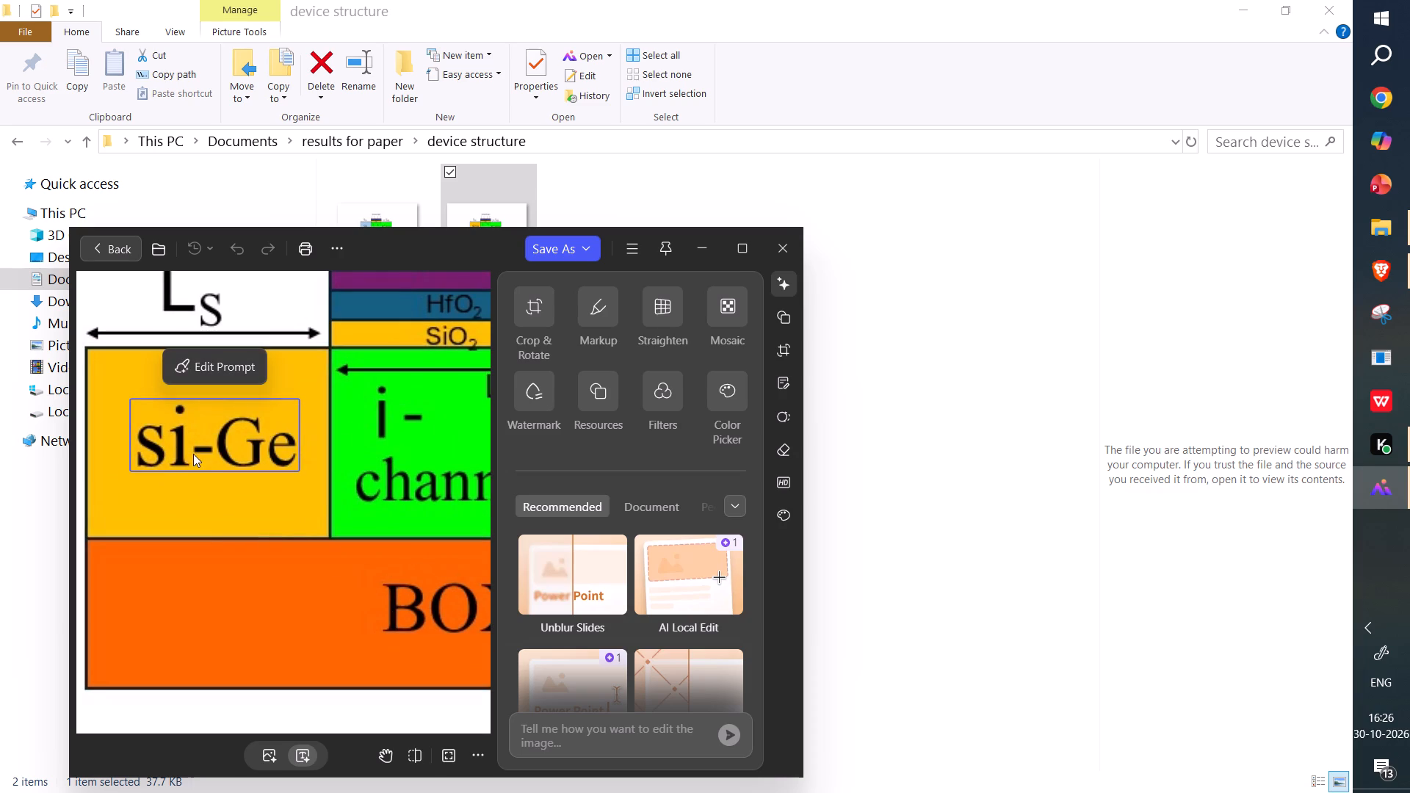
left_click(184, 446)
left_click(182, 451)
key("Right")
left_click(243, 370)
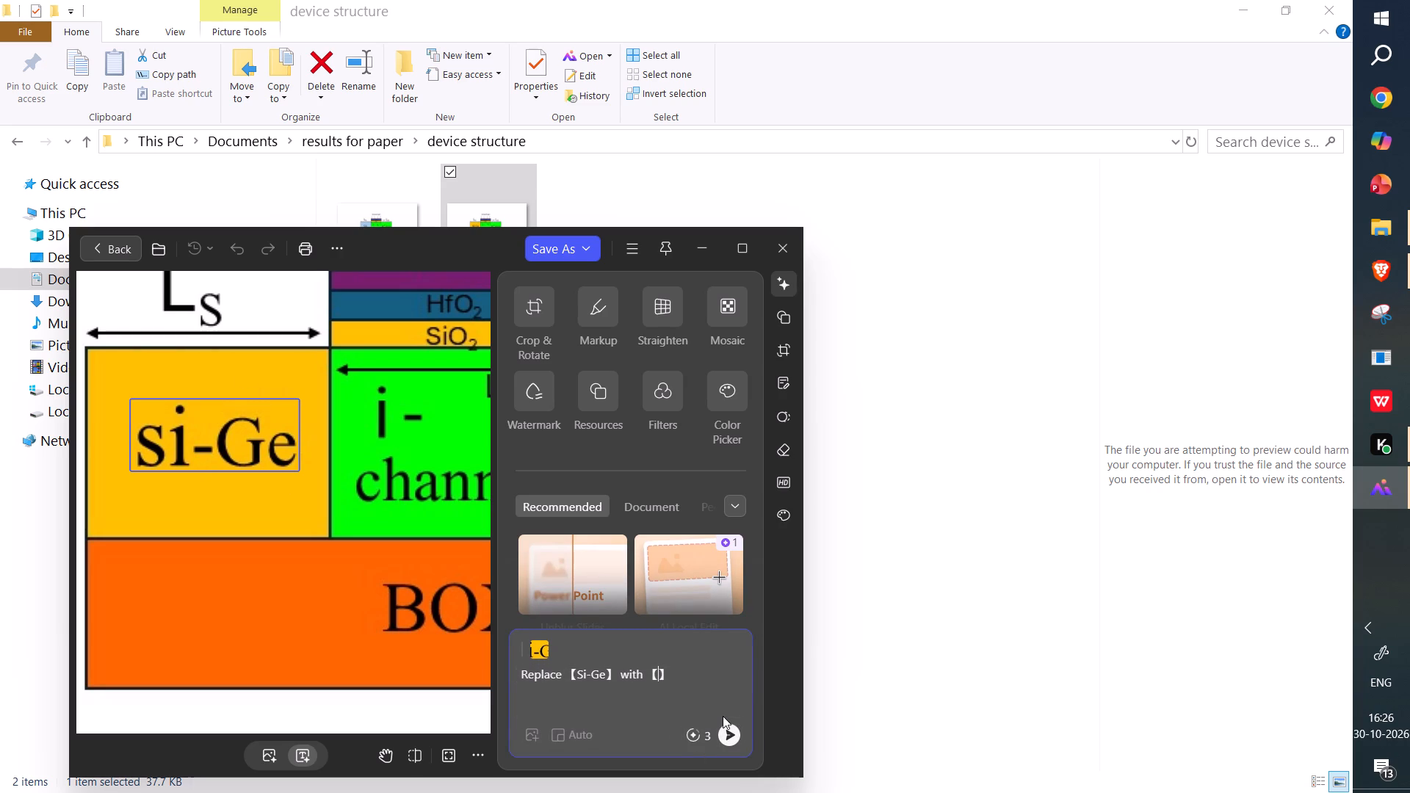
key("shift+s")
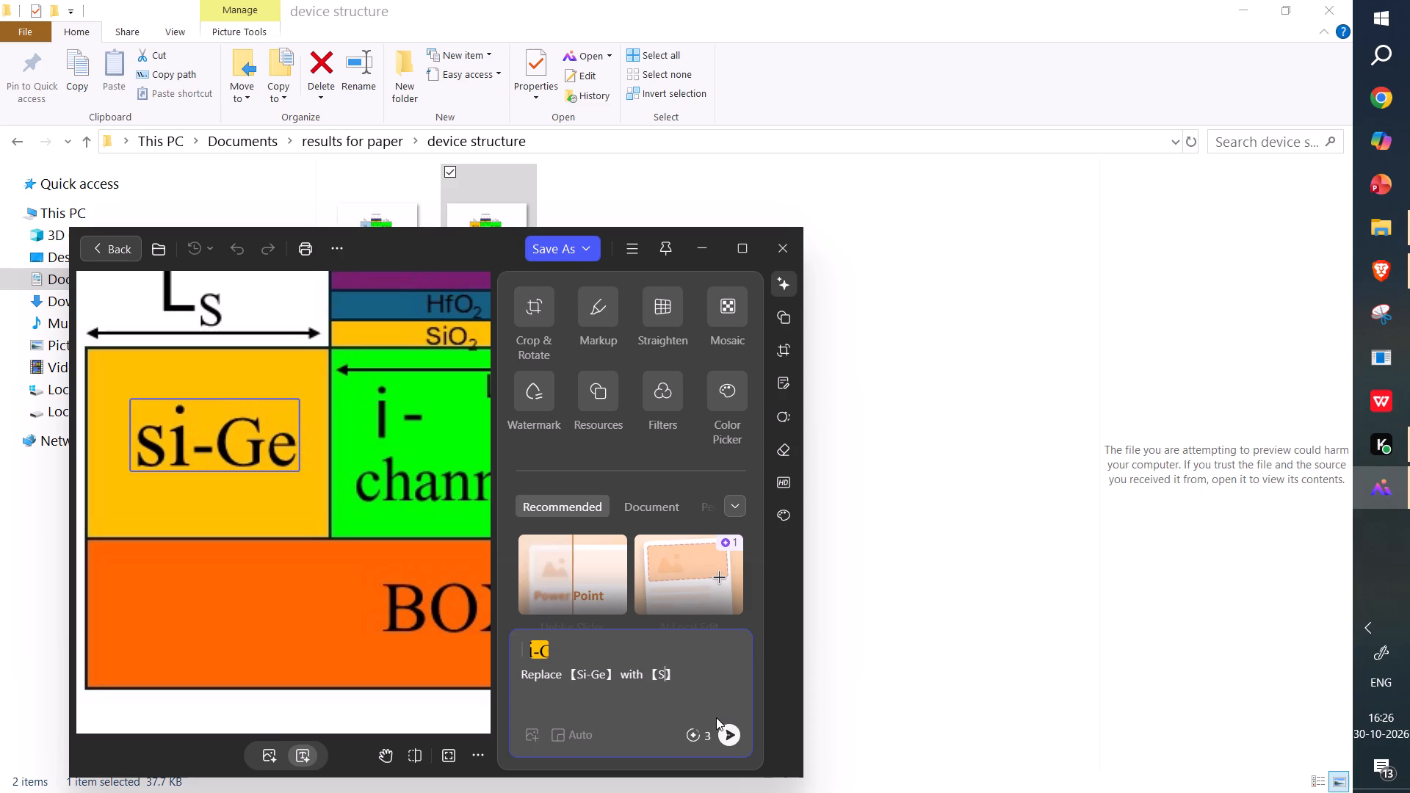
left_click(716, 717)
type("i-")
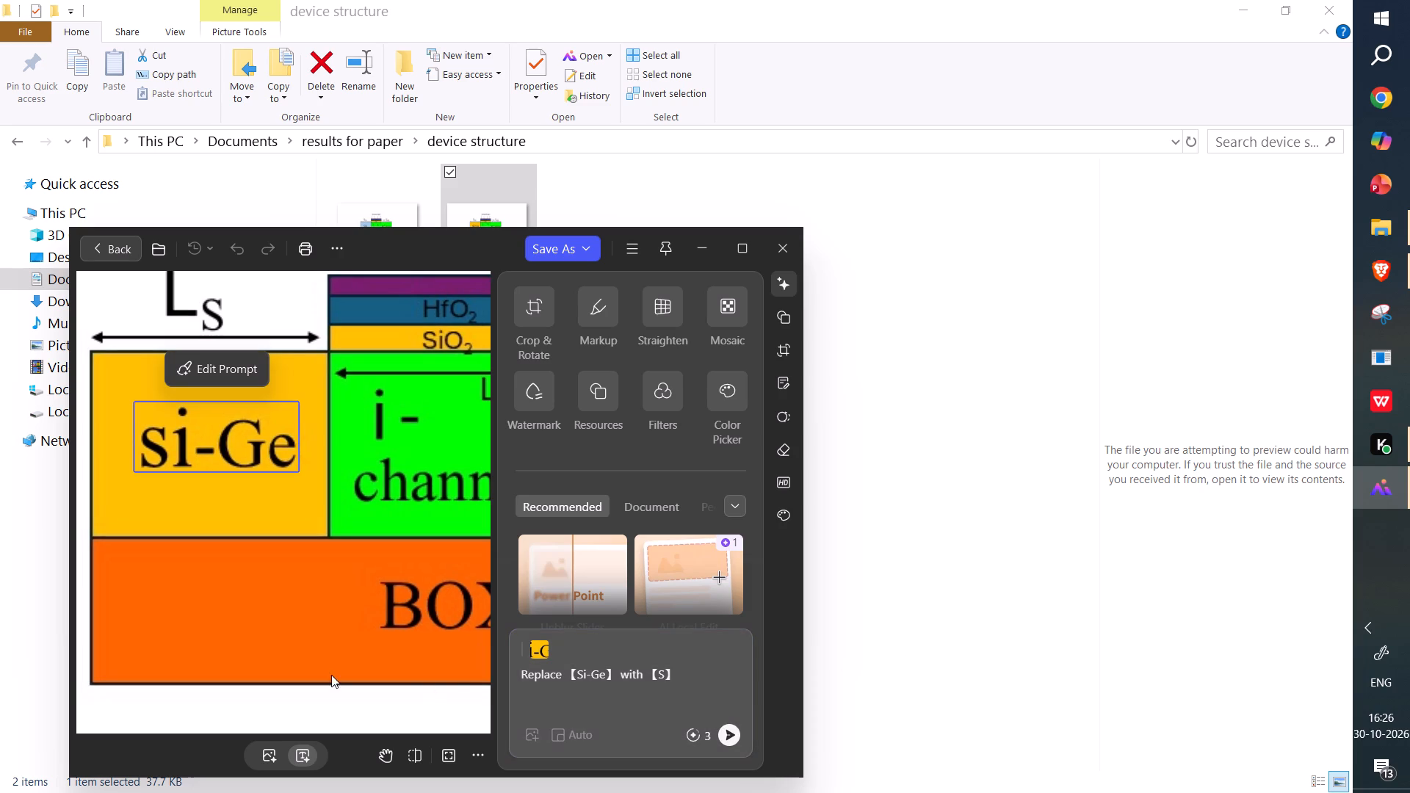
left_click(581, 677)
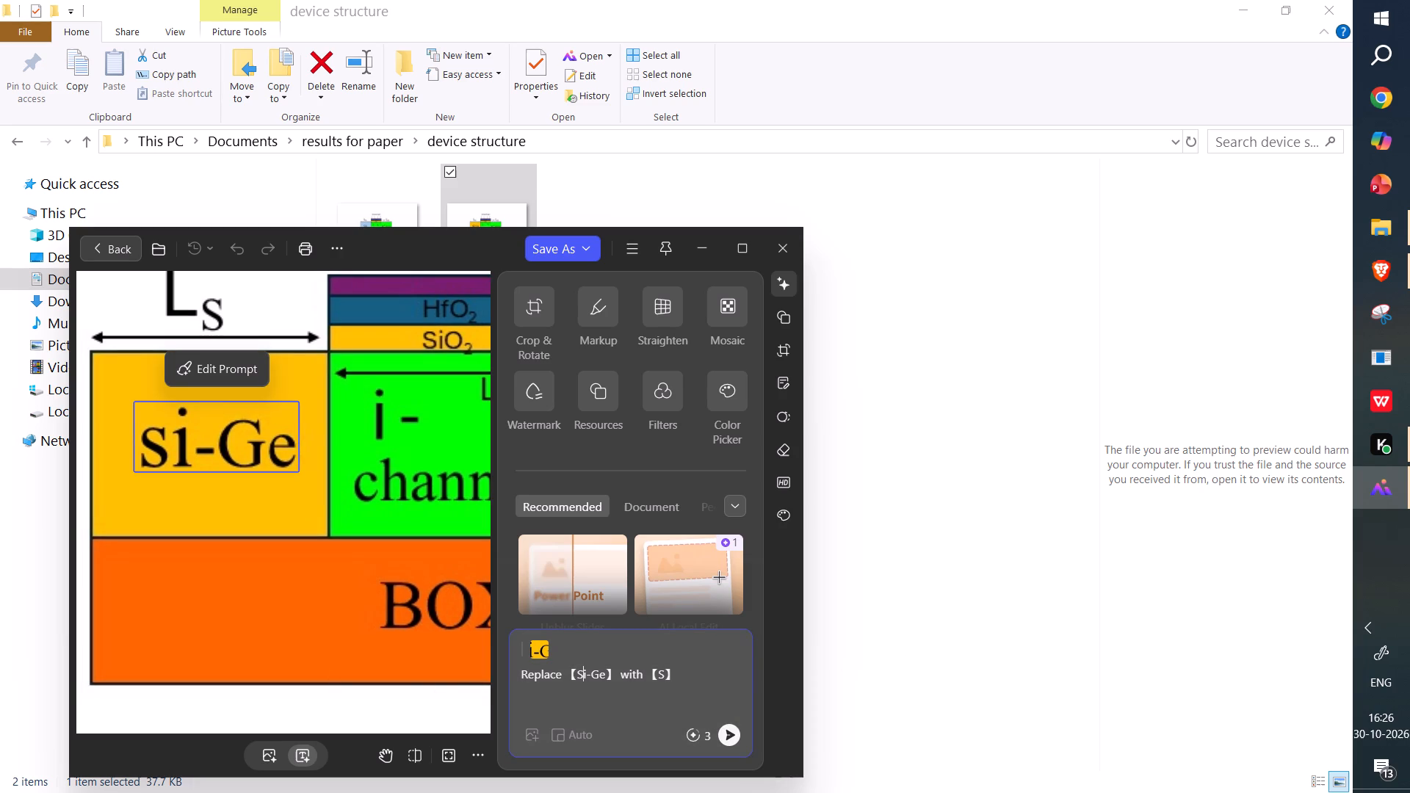
left_click(663, 676)
key("i")
key("minus")
type("ge")
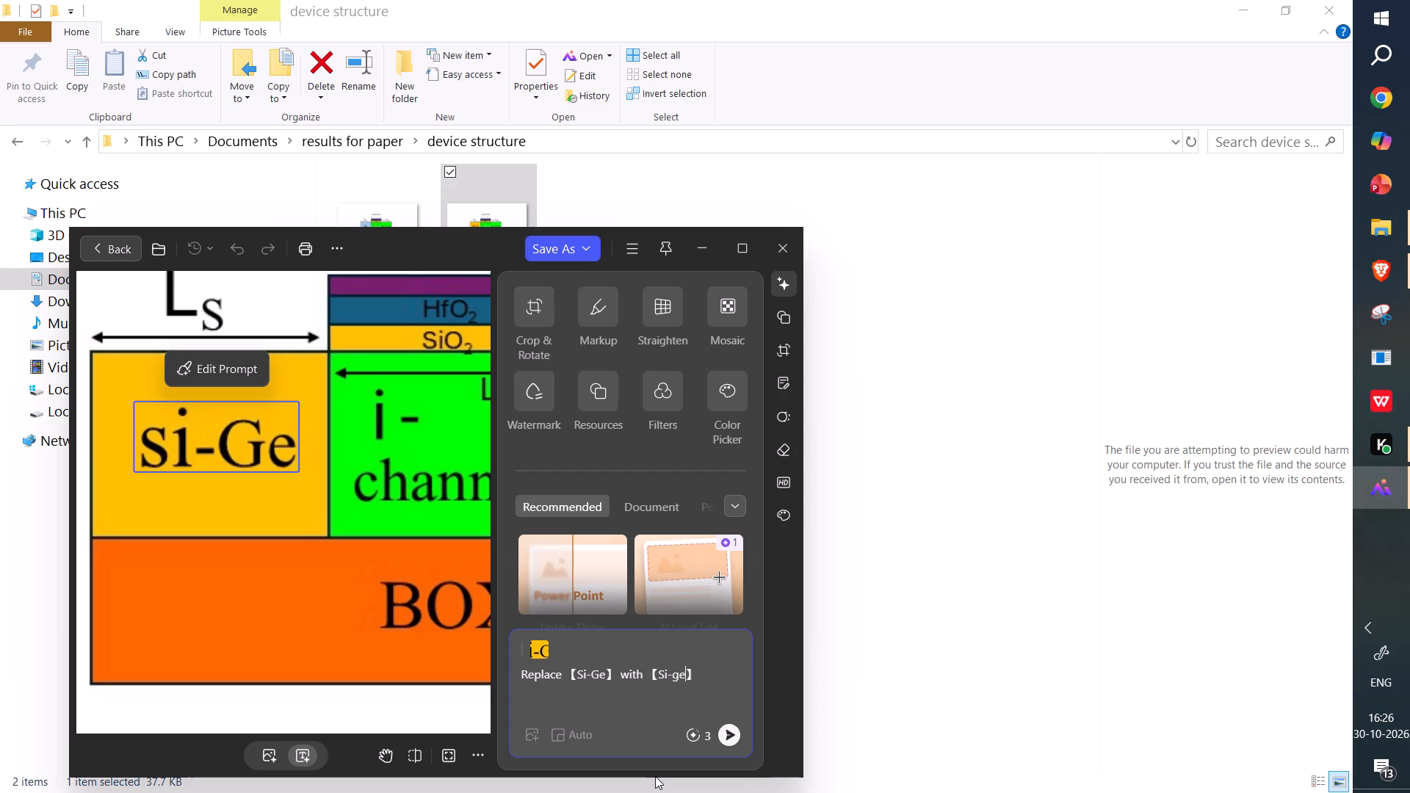
key("BackSpace")
key("BackSpace")
type("Ge")
key("Return")
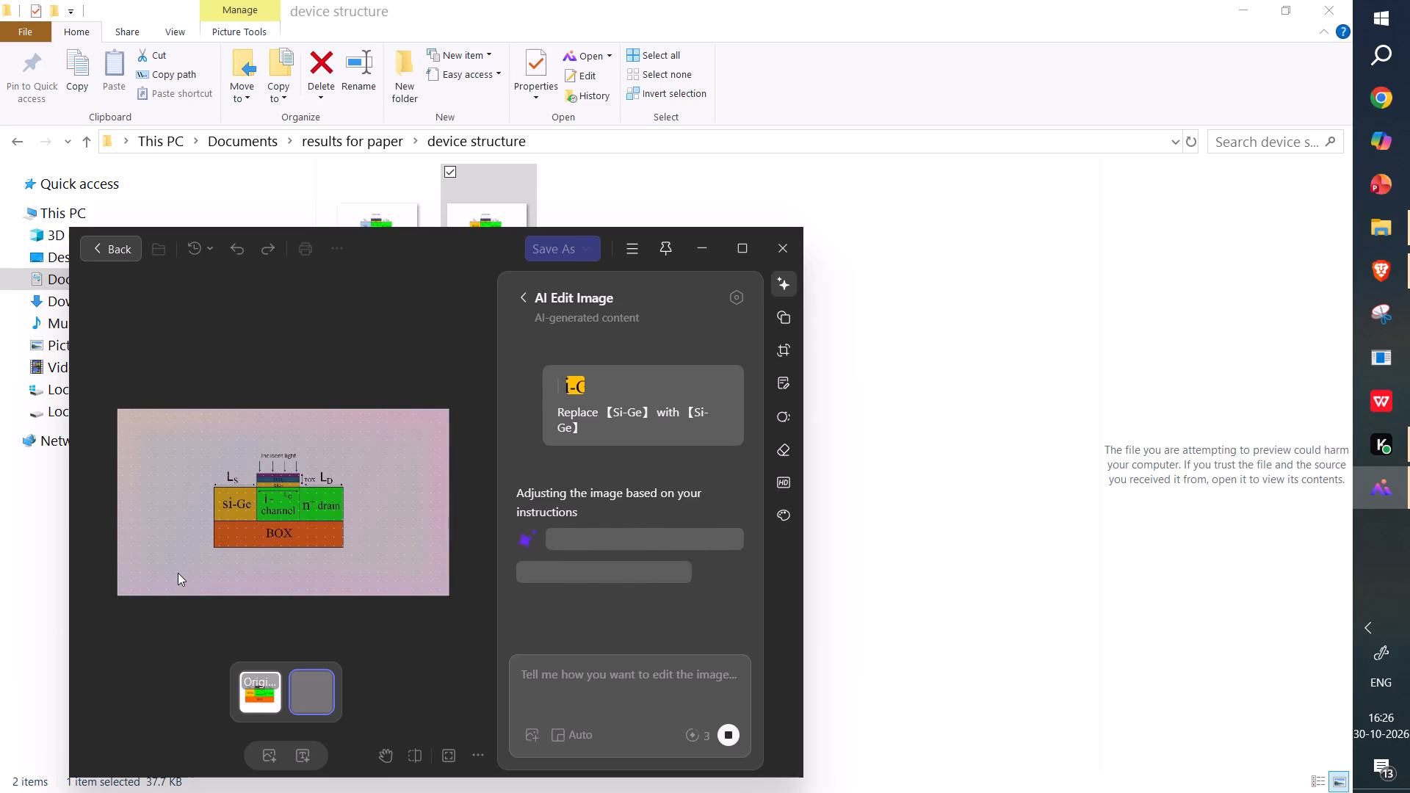
Examine the AI-edited schematic up close, checking the source label and the surrounding layer labels.
scroll(212, 563, "up", 2)
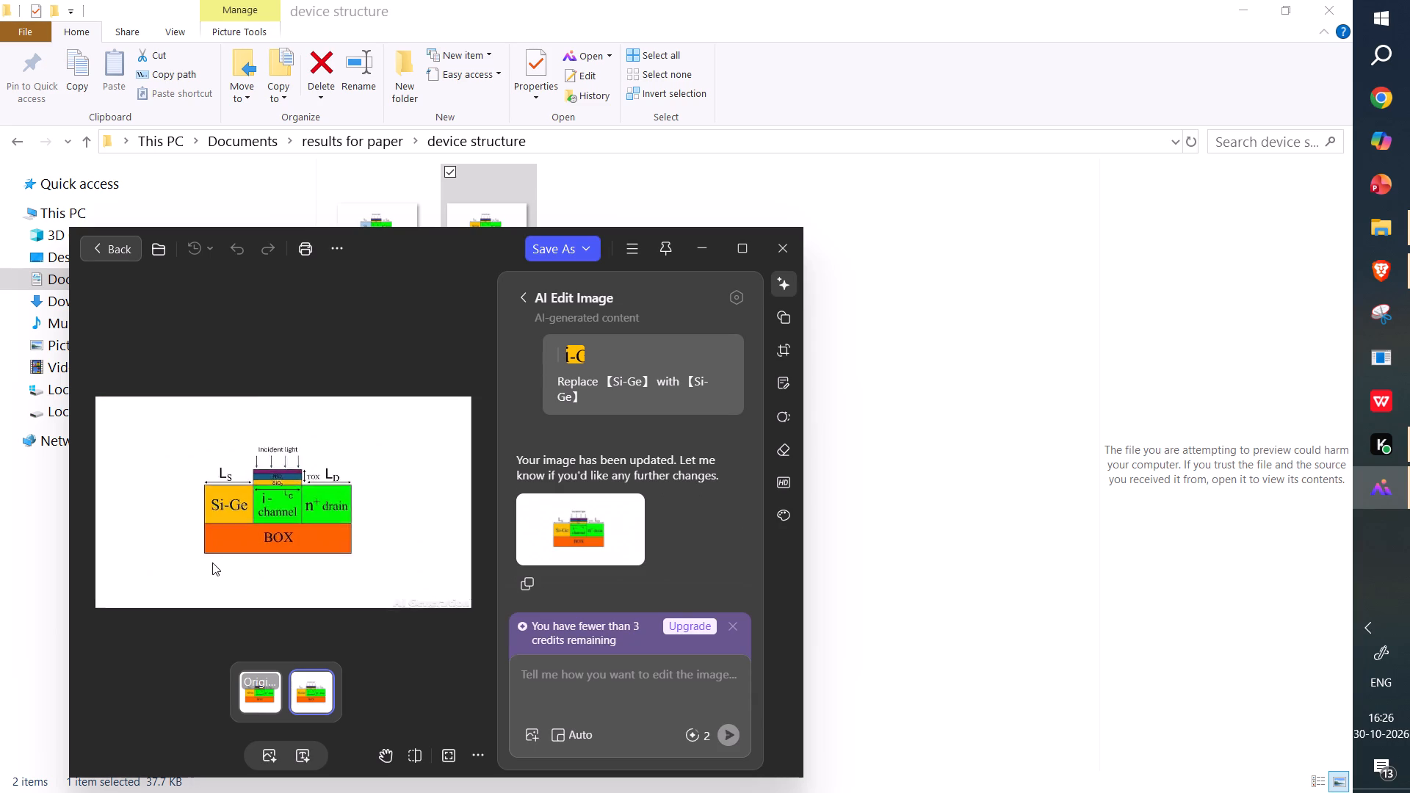
scroll(212, 562, "down", 6)
scroll(234, 539, "up", 5)
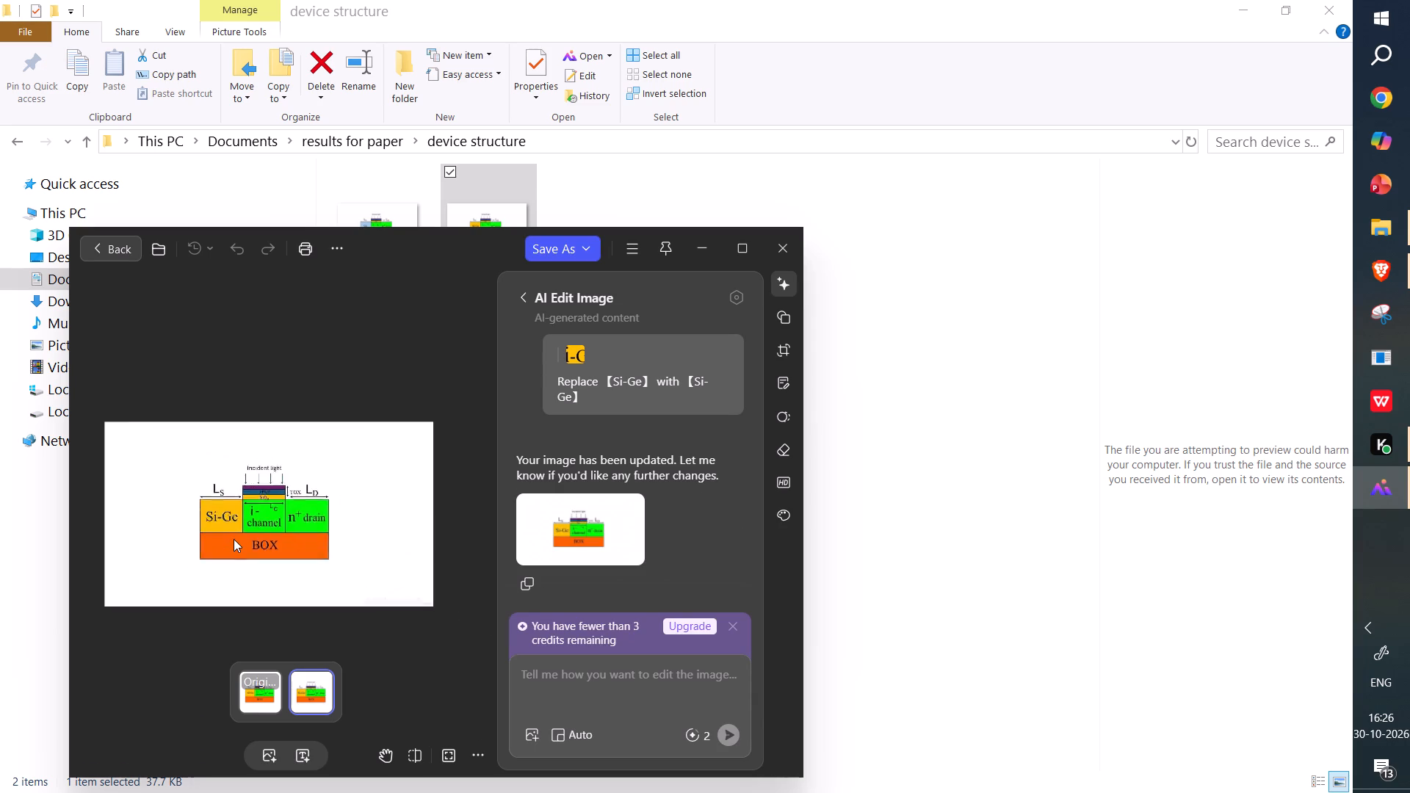
scroll(234, 539, "up", 6)
scroll(234, 539, "down", 1)
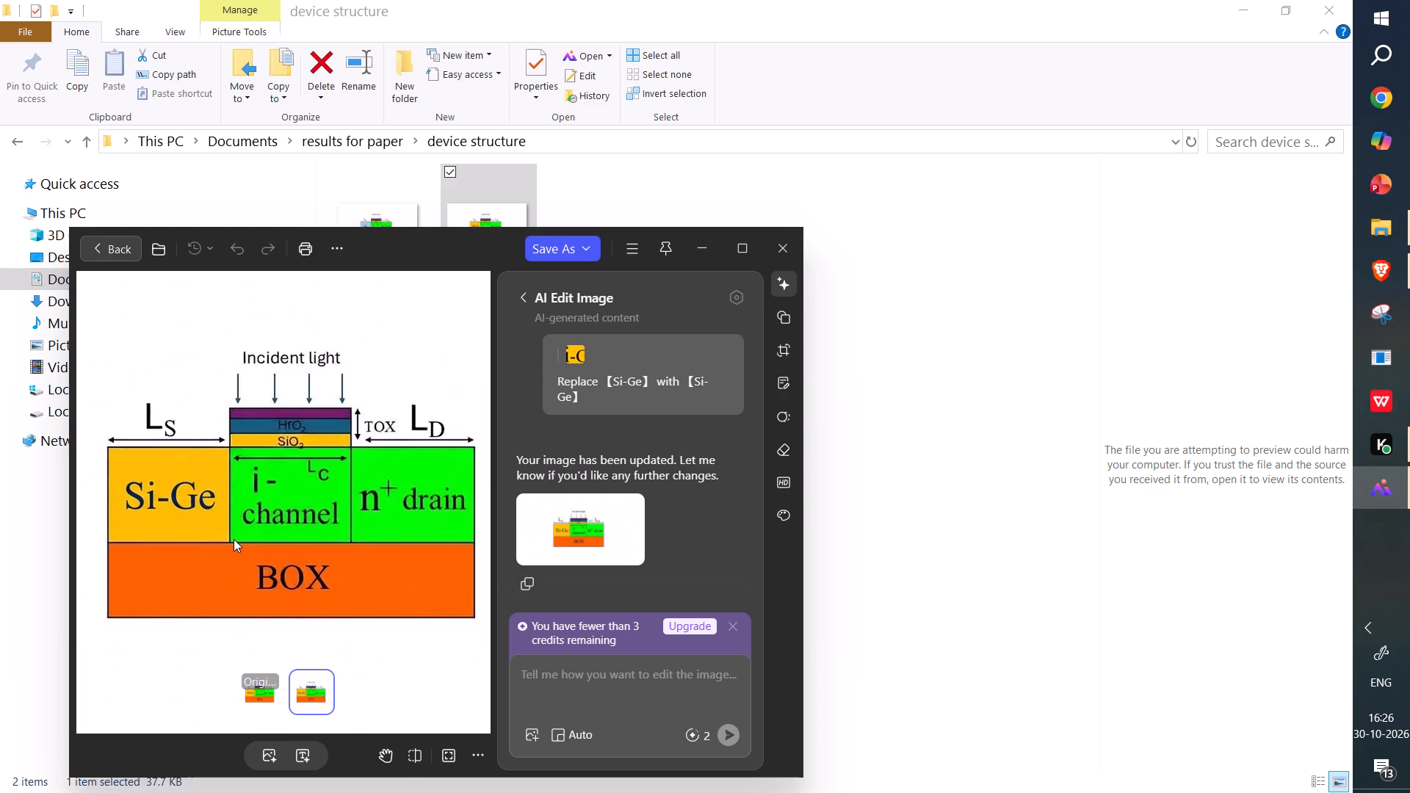
scroll(234, 539, "down", 3)
scroll(234, 539, "up", 2)
scroll(328, 416, "down", 2)
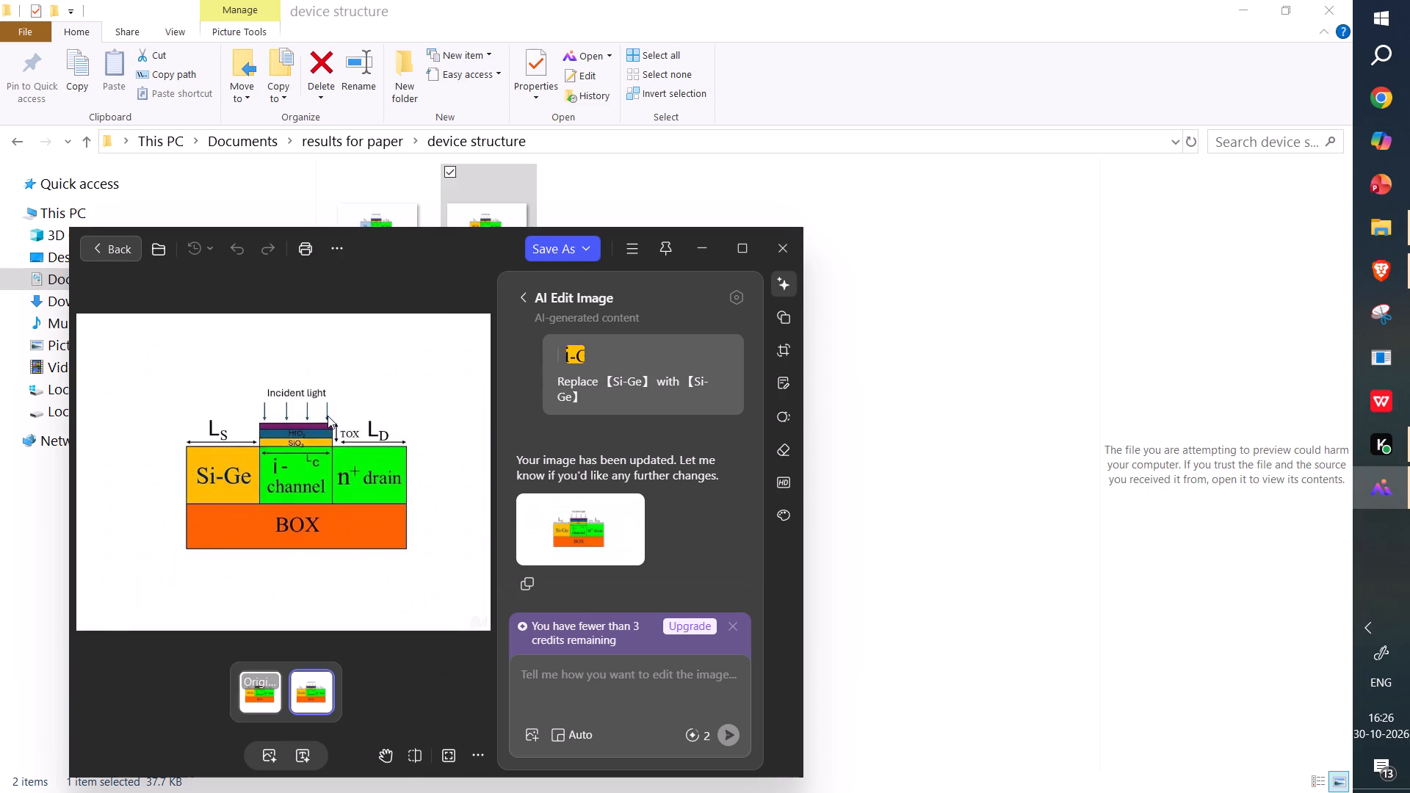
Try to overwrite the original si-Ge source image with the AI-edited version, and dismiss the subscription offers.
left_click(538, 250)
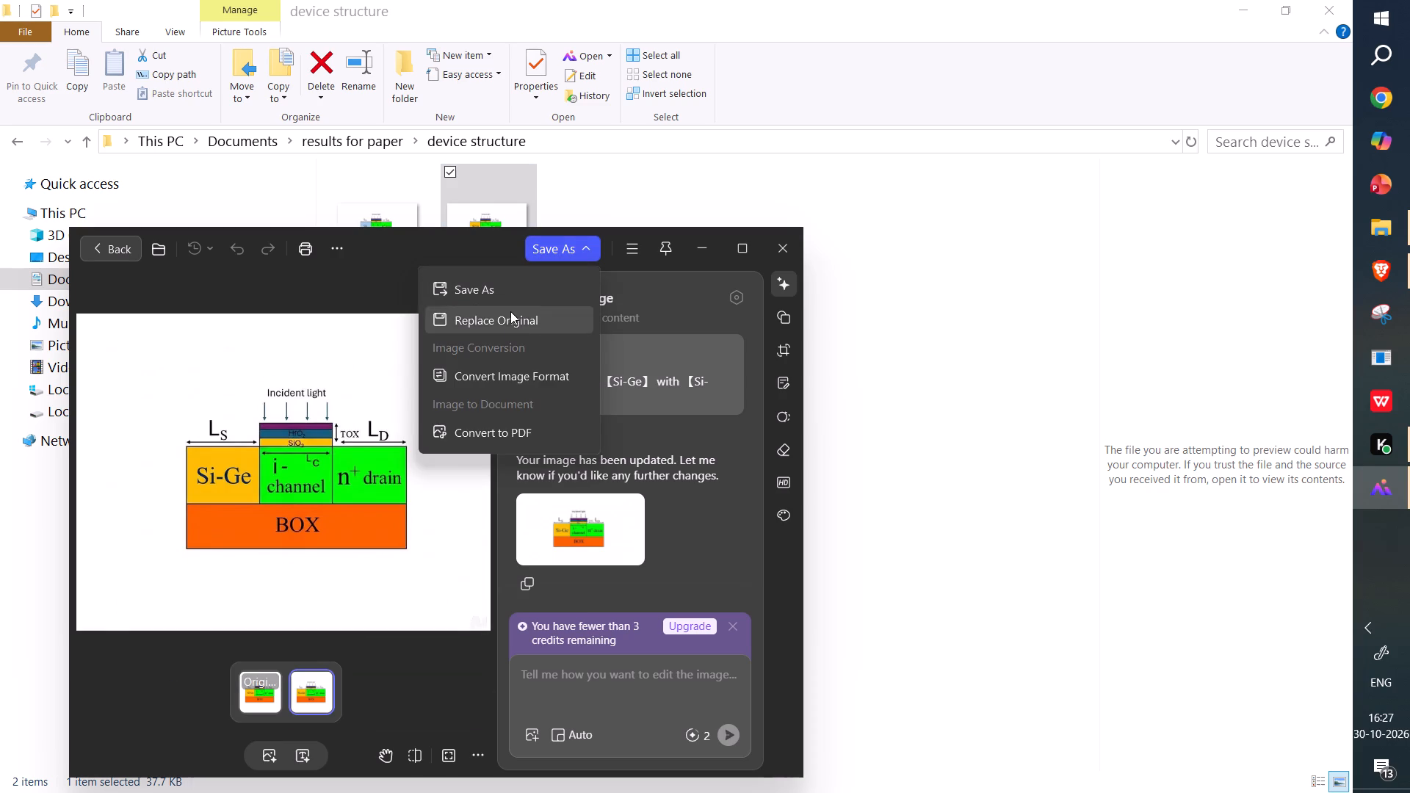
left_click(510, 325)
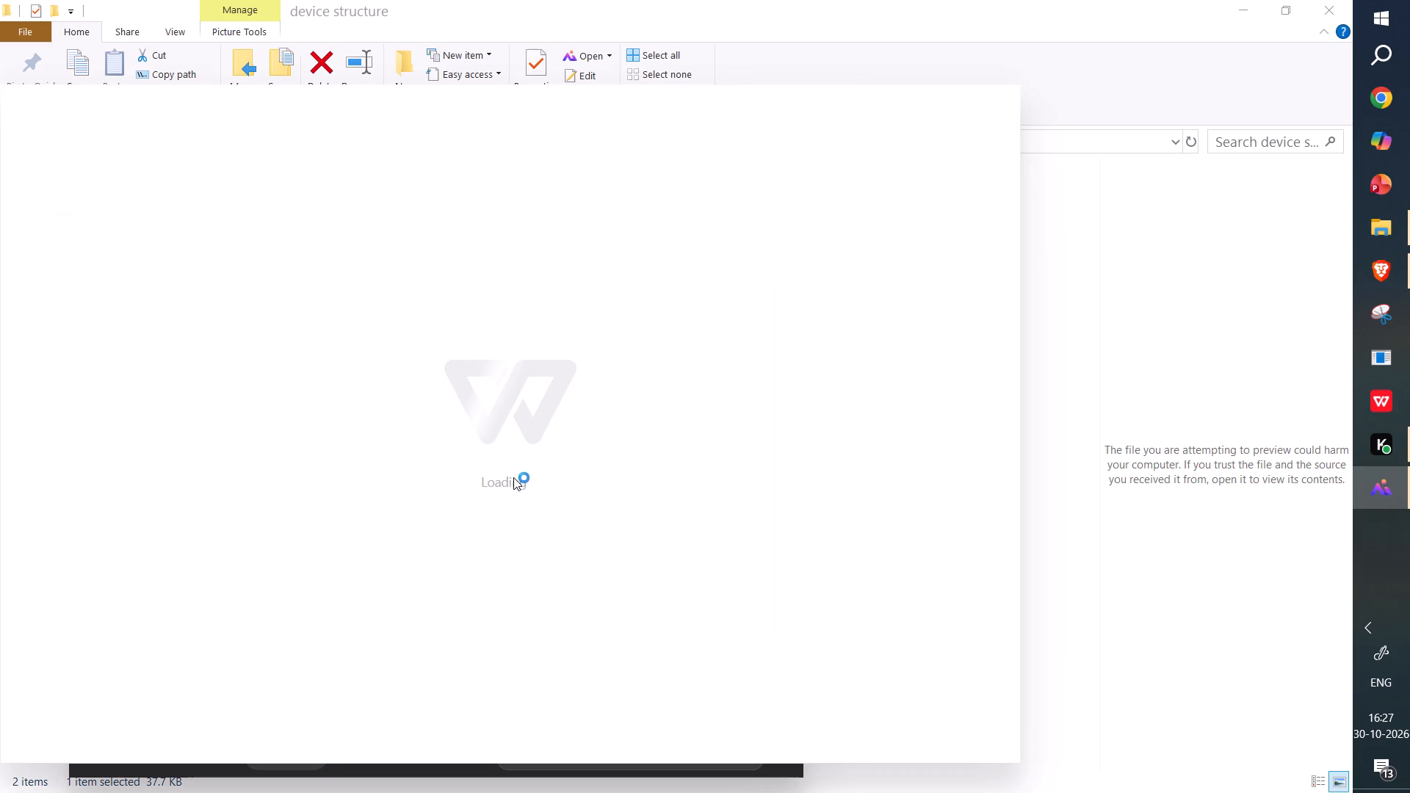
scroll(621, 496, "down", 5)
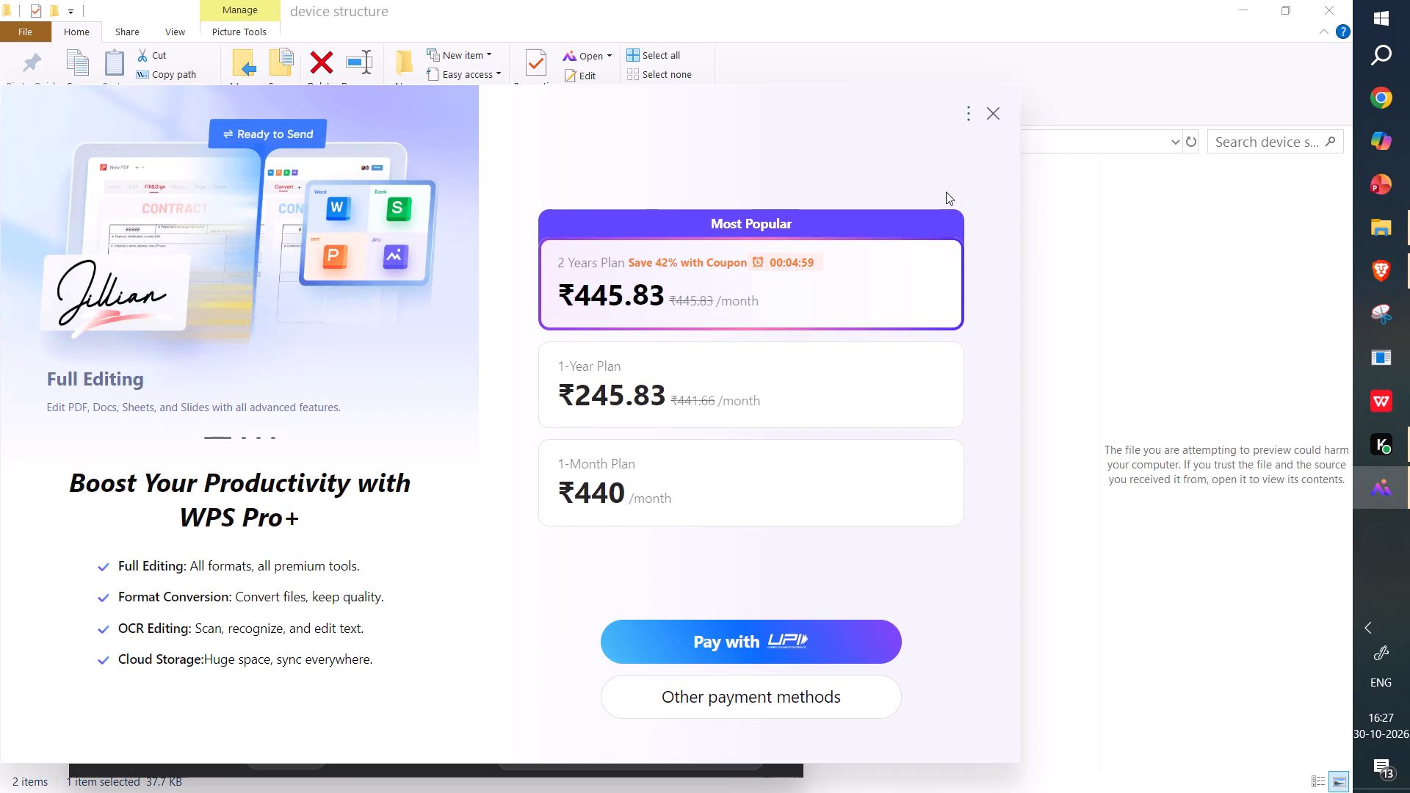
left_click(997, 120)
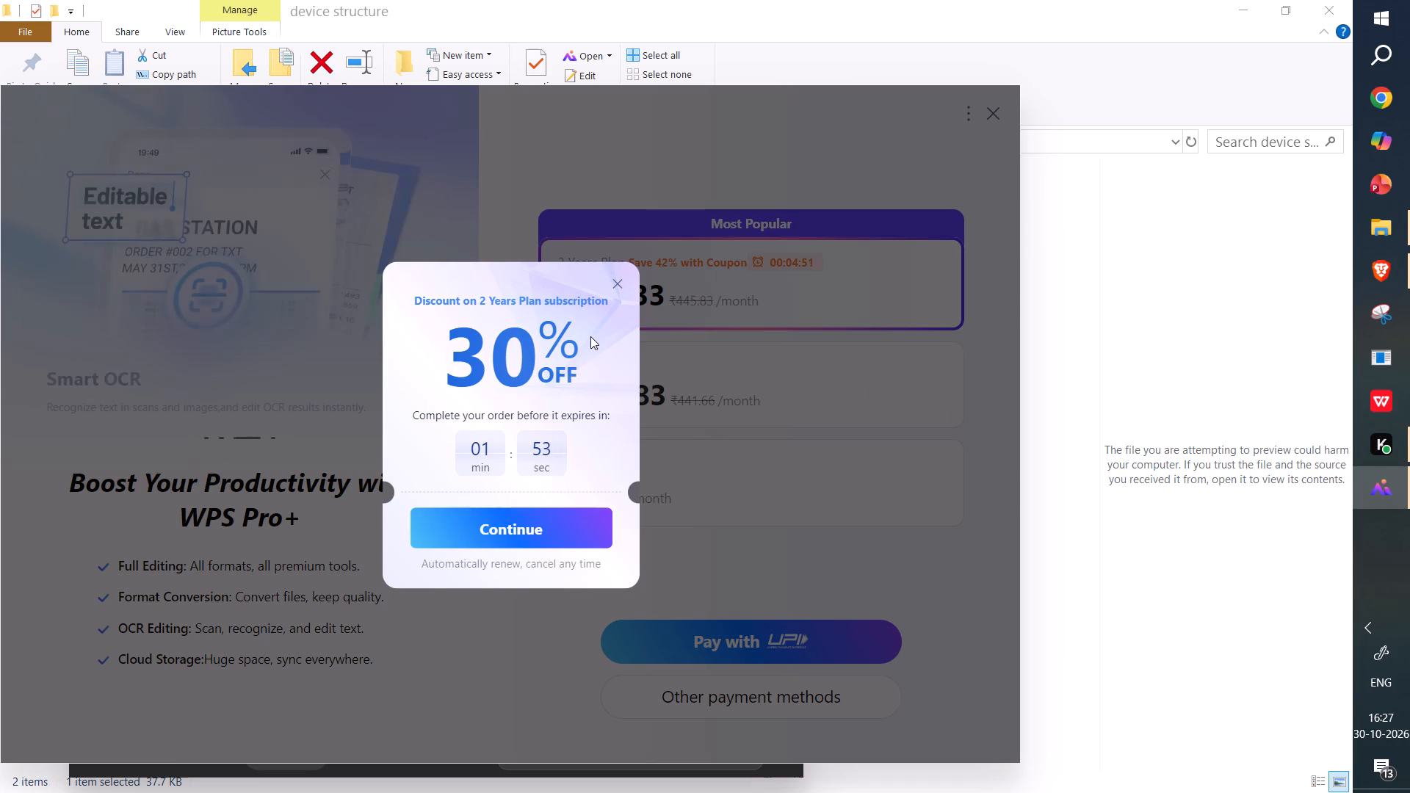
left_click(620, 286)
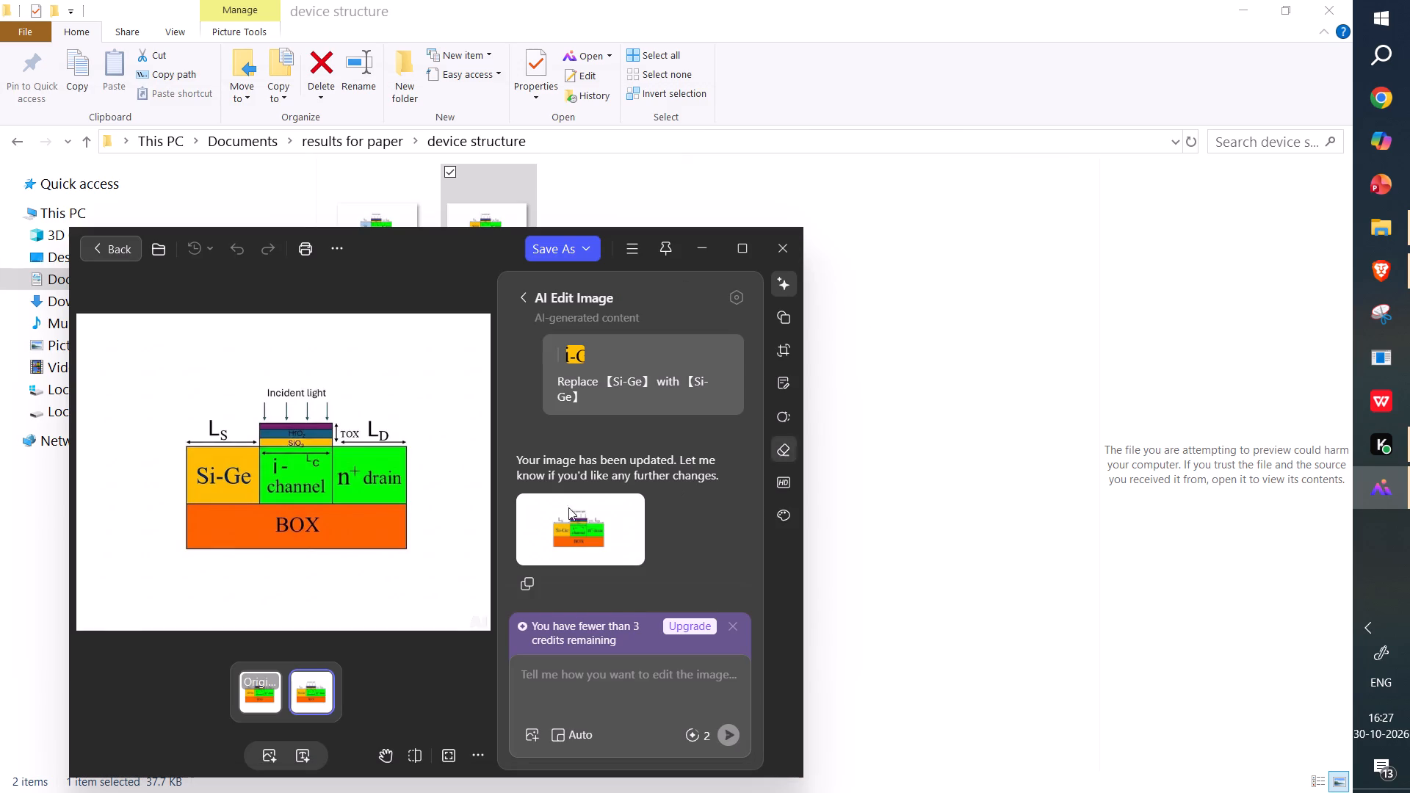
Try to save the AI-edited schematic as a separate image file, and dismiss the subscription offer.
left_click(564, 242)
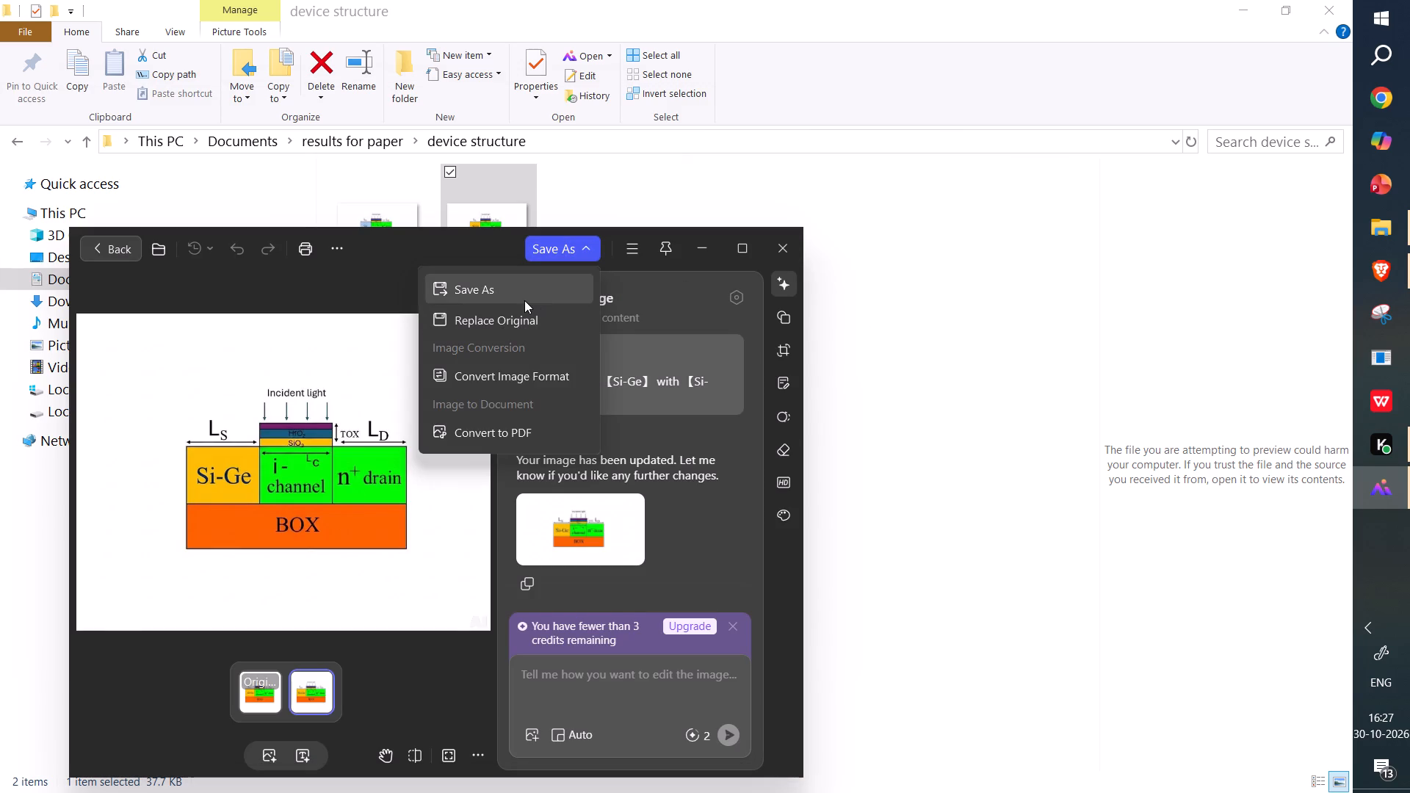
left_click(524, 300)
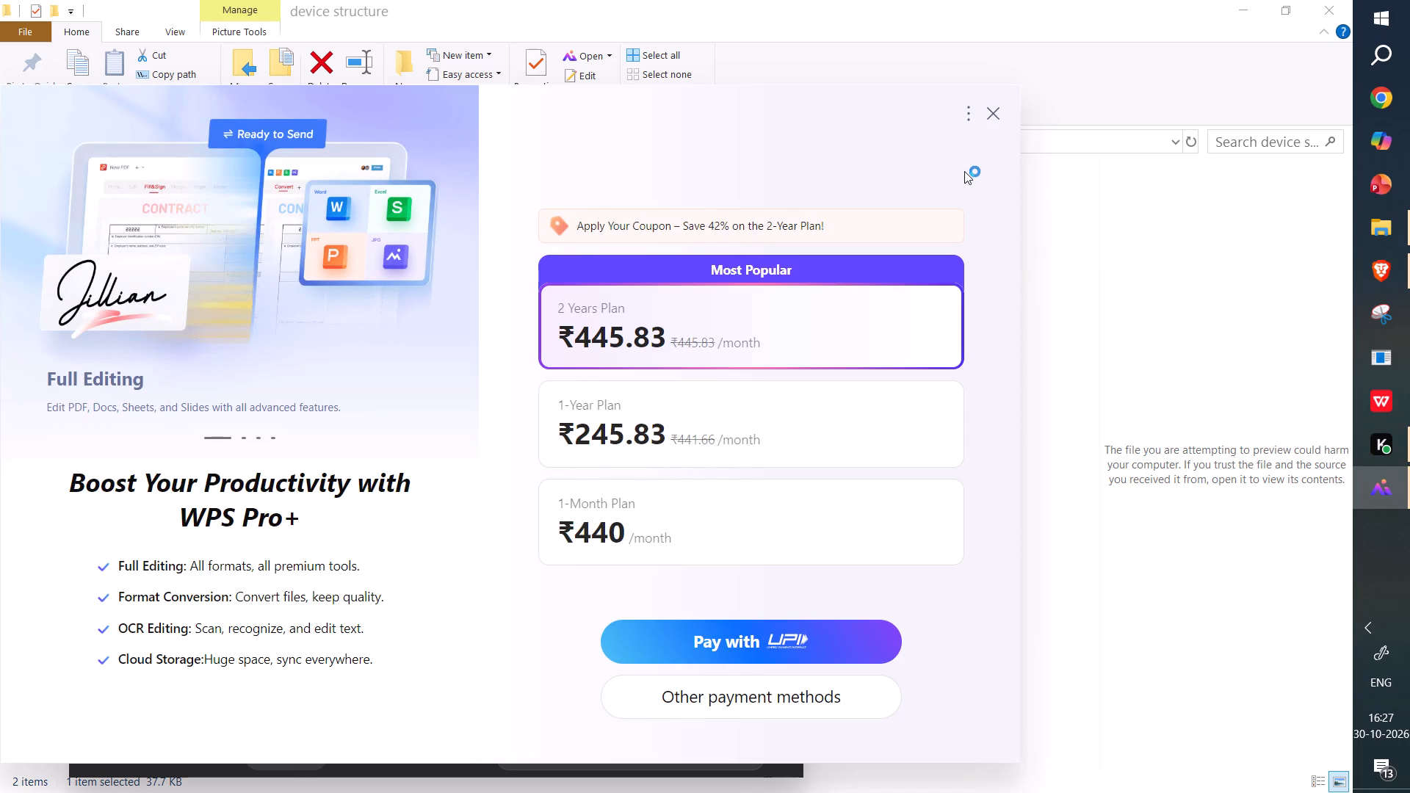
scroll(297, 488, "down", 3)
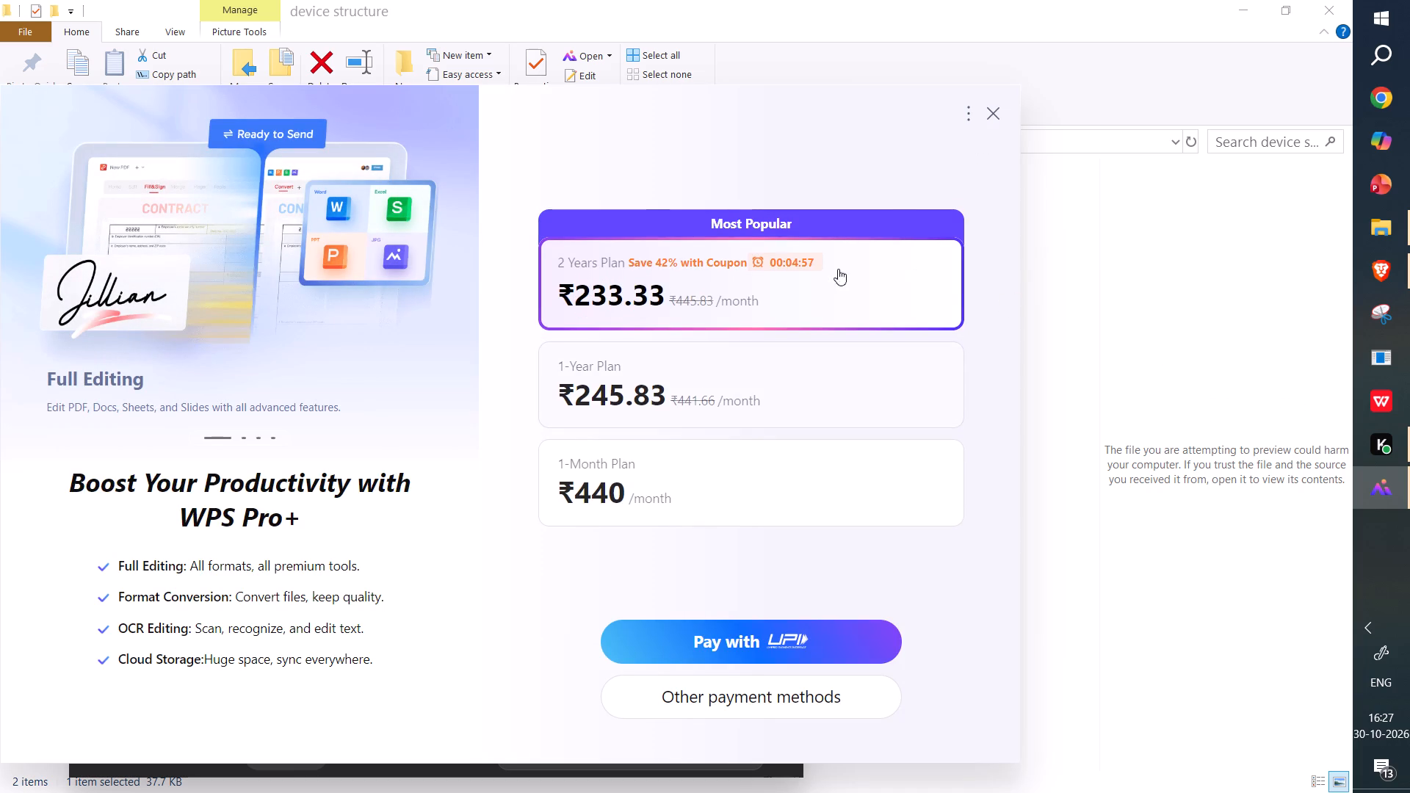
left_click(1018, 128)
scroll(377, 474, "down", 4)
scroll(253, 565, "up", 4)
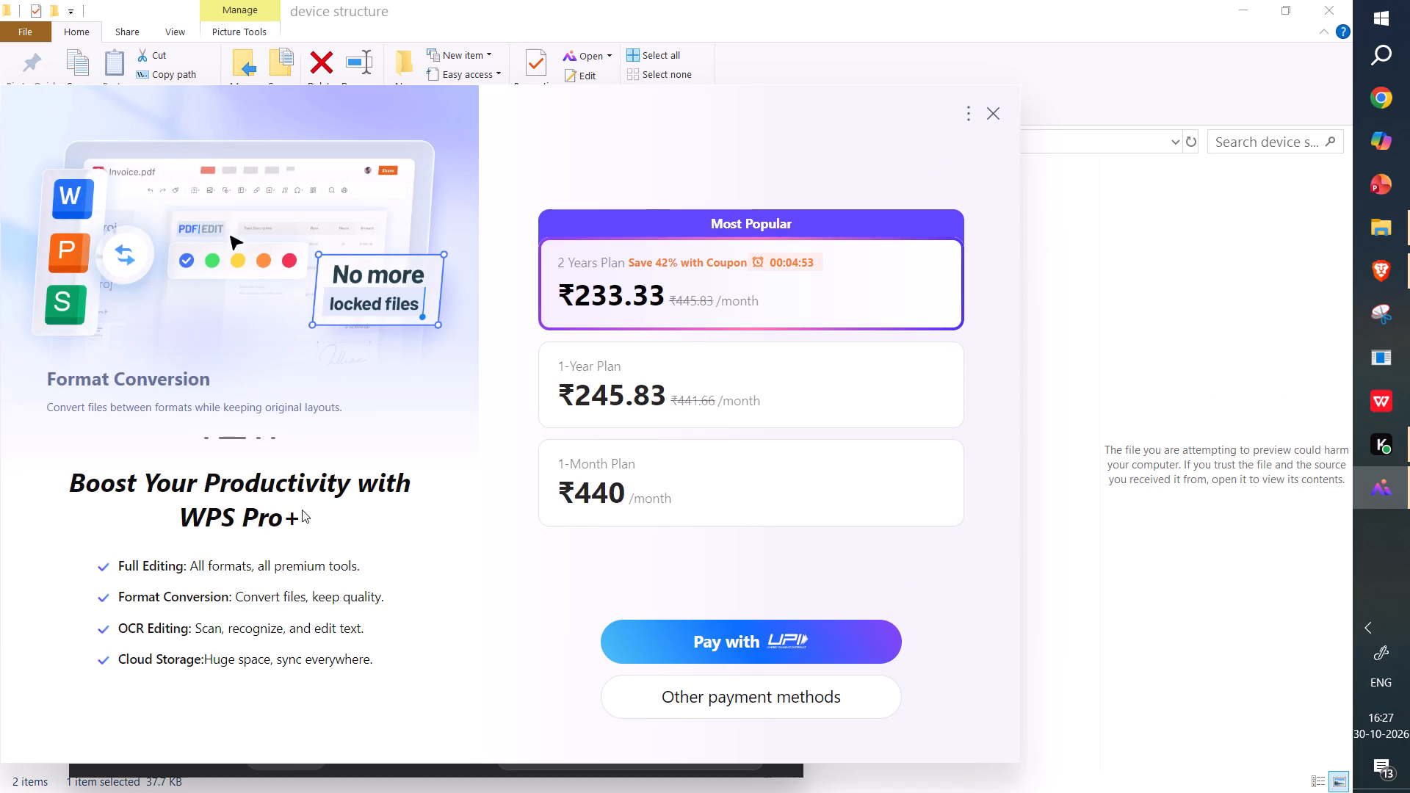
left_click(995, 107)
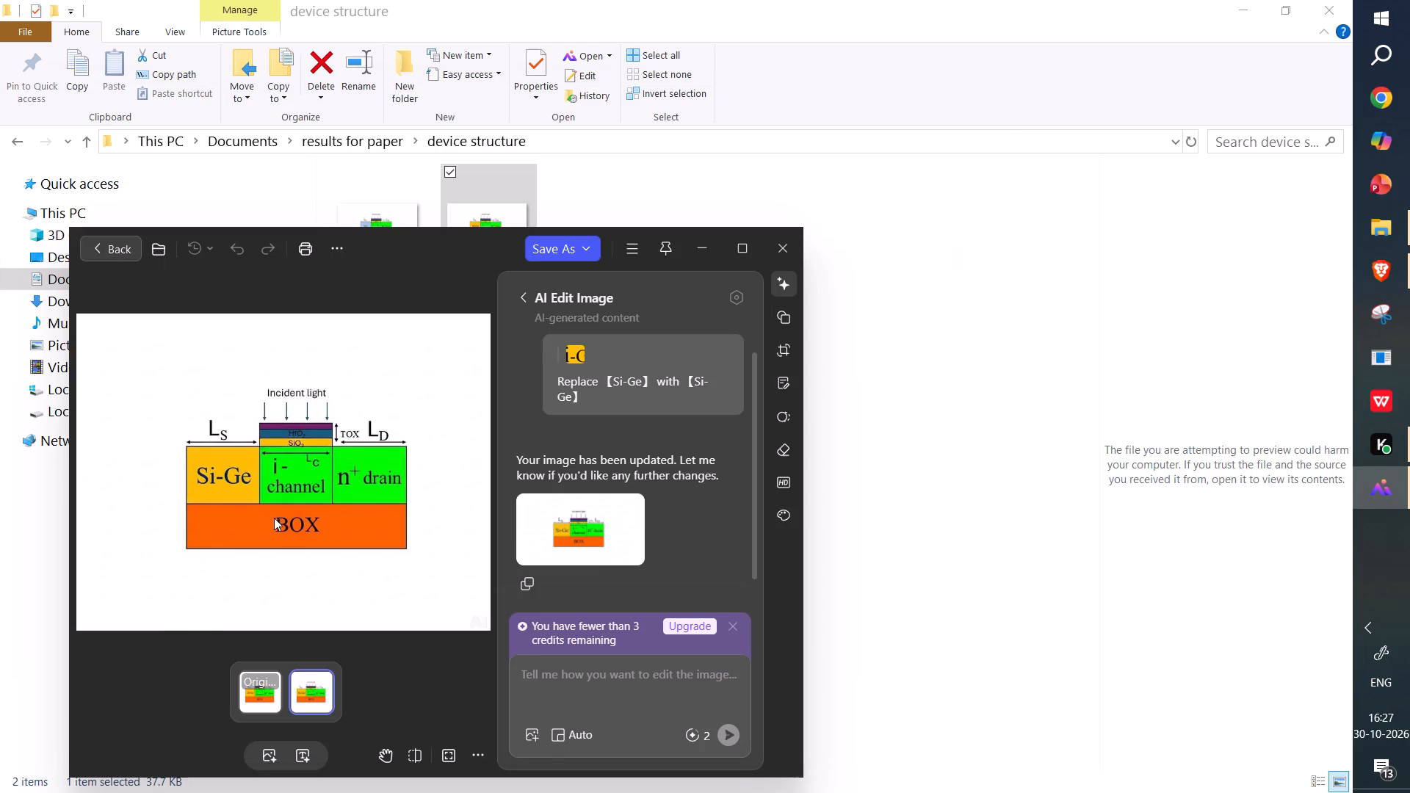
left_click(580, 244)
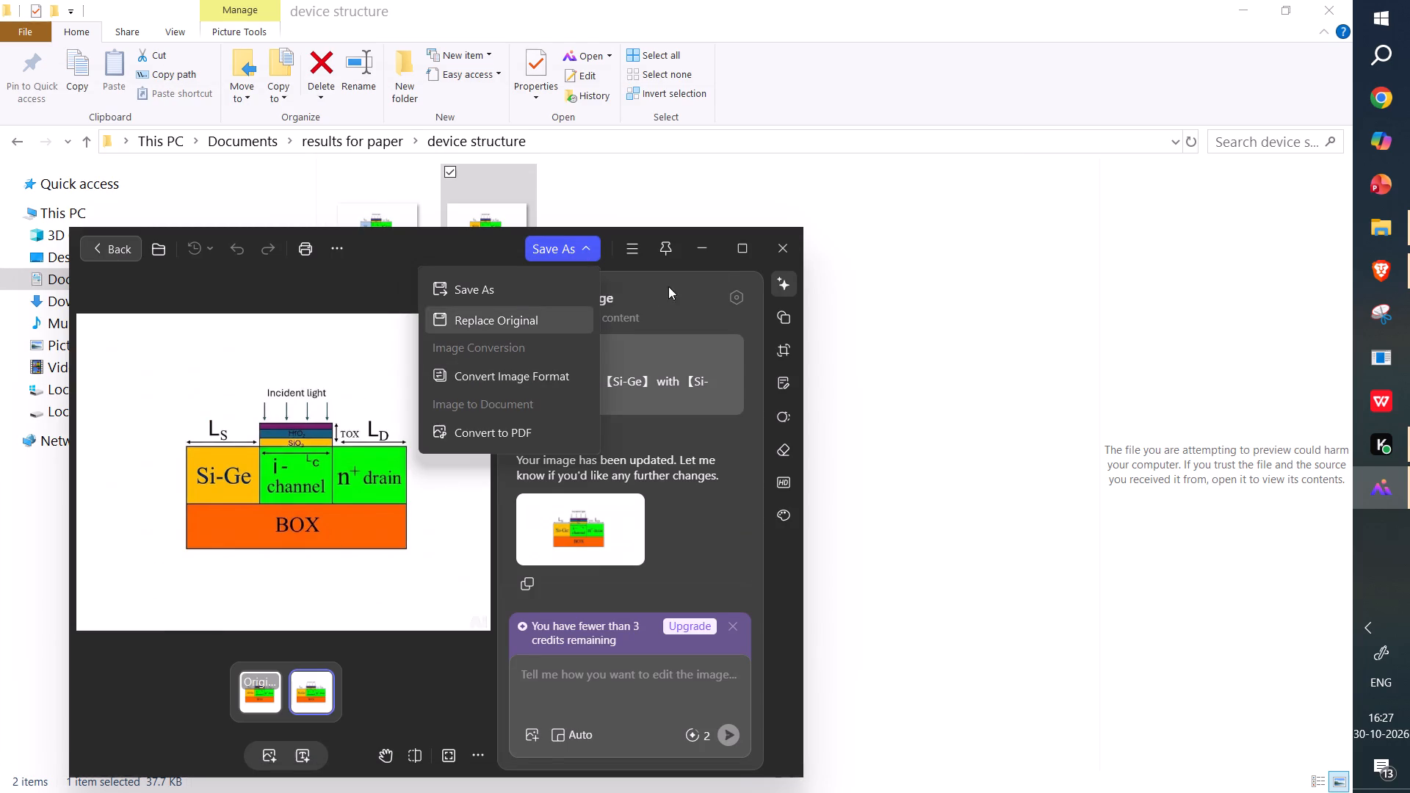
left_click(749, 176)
Reopen the Si-Ge device structure image from its folder and inspect the source, channel and BOX labels at different magnifications.
double_click(496, 239)
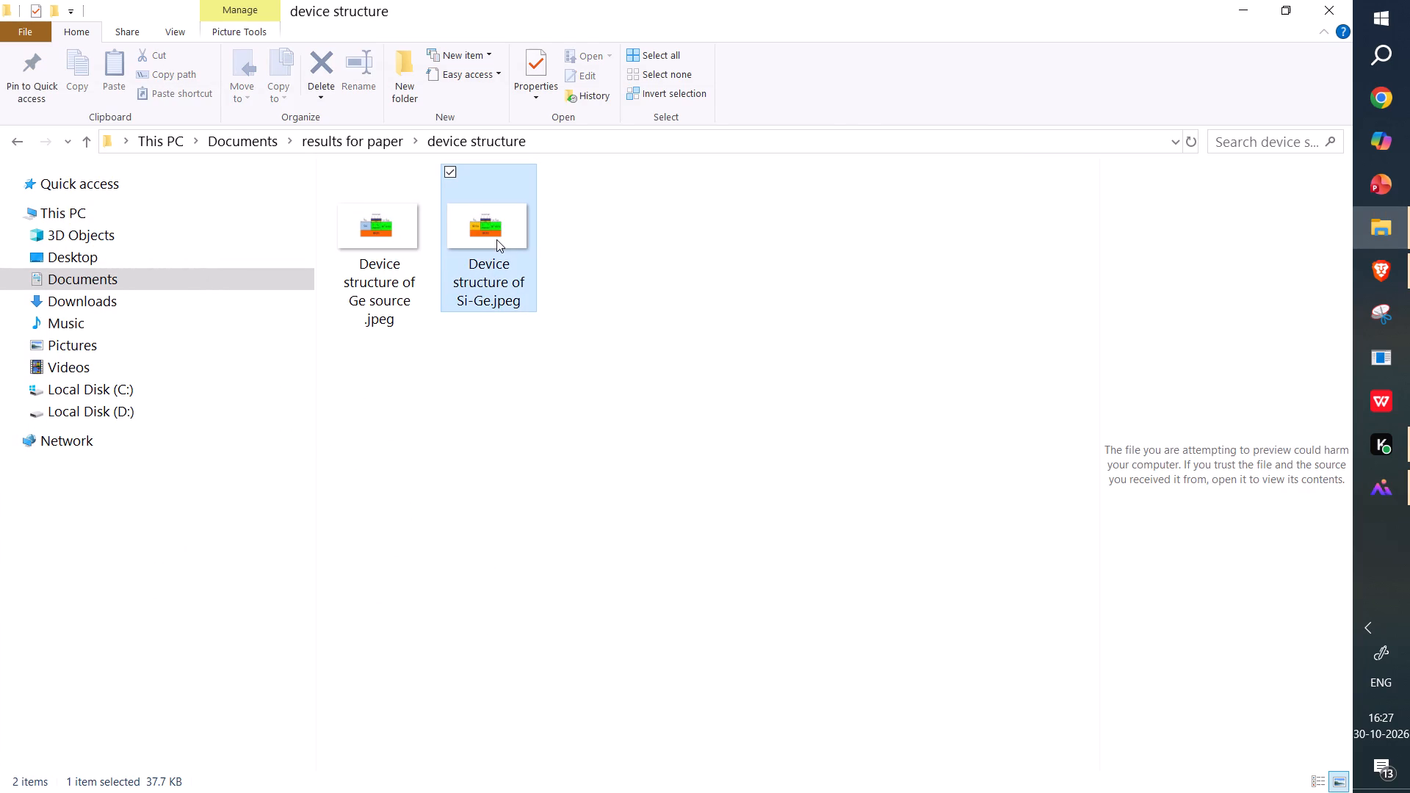
left_click(1373, 491)
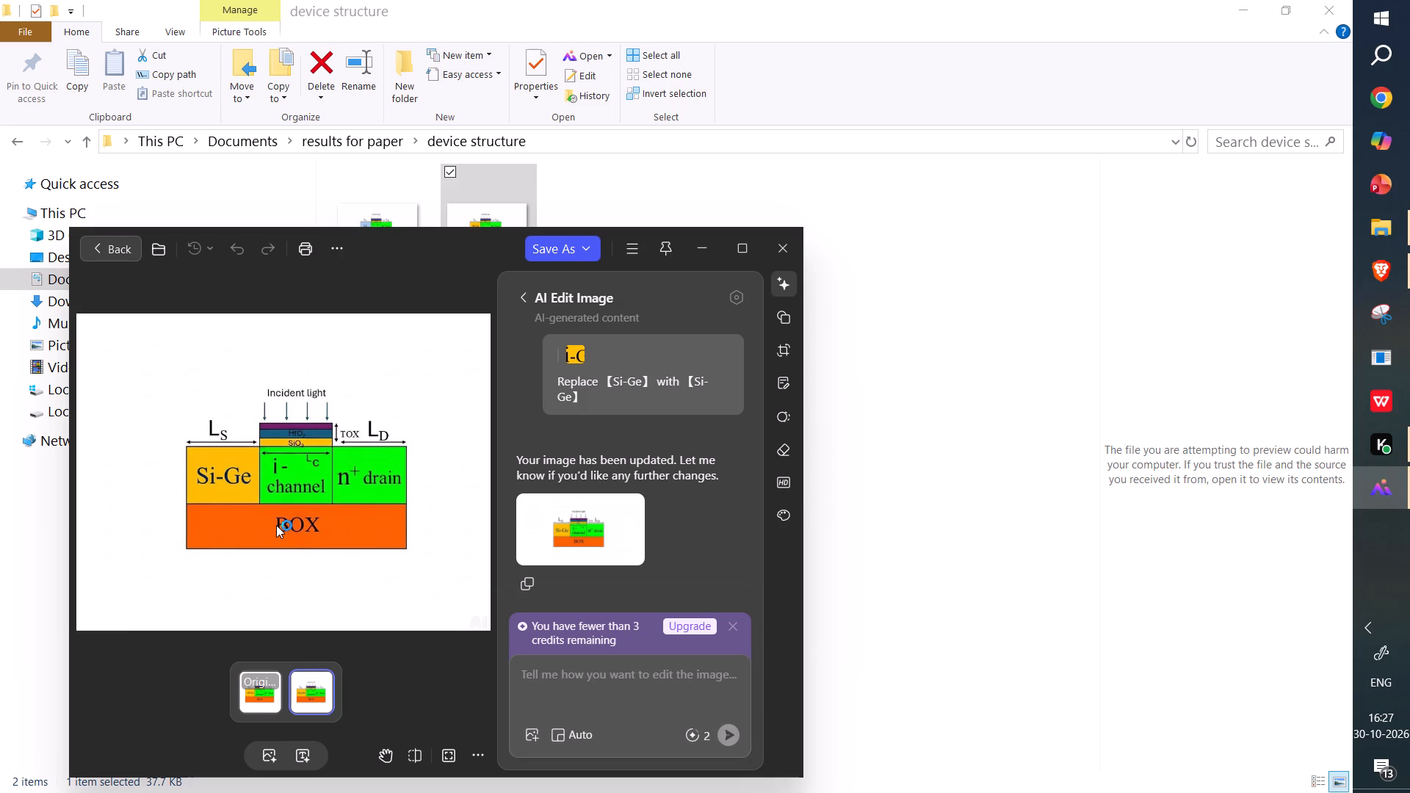
left_click_drag(441, 252, 448, 283)
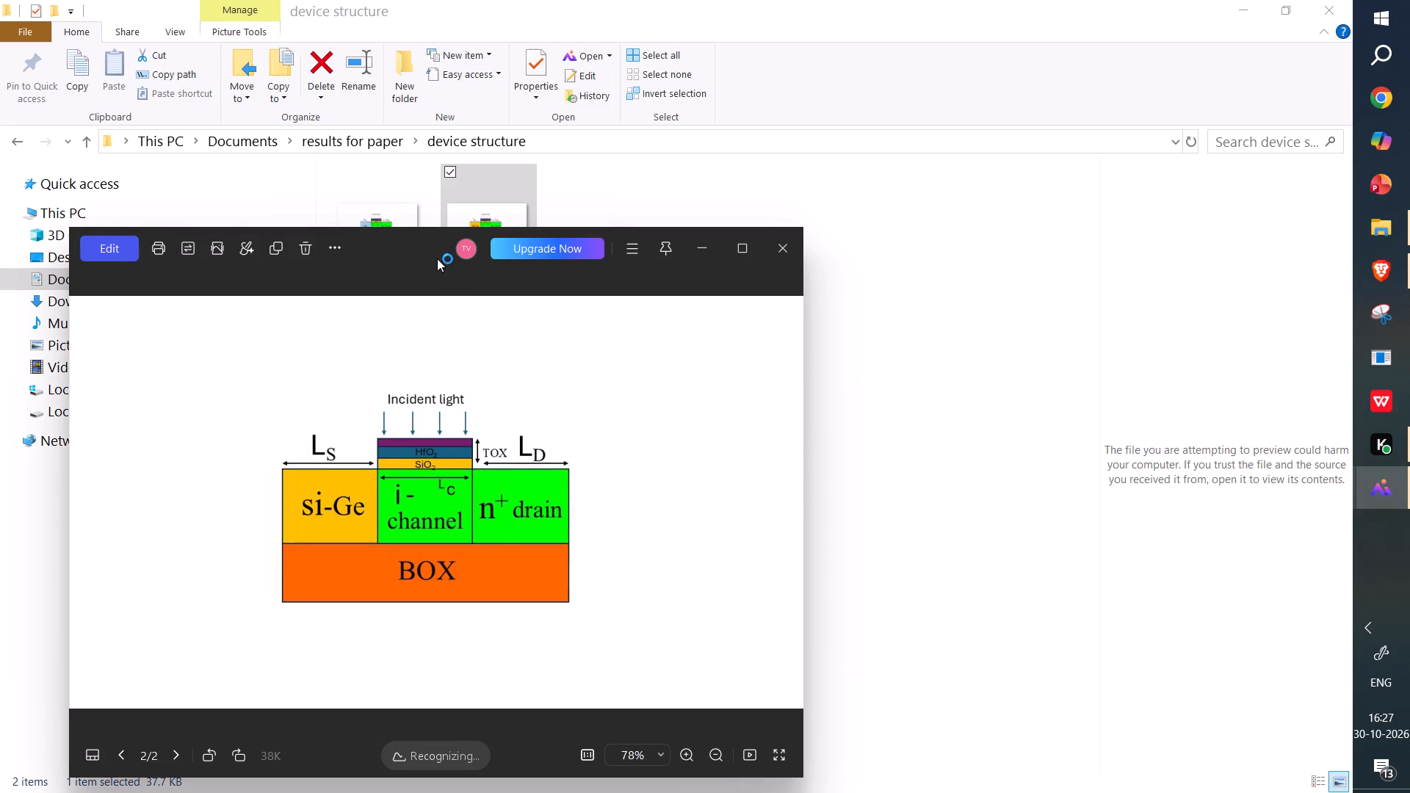
scroll(433, 508, "down", 3)
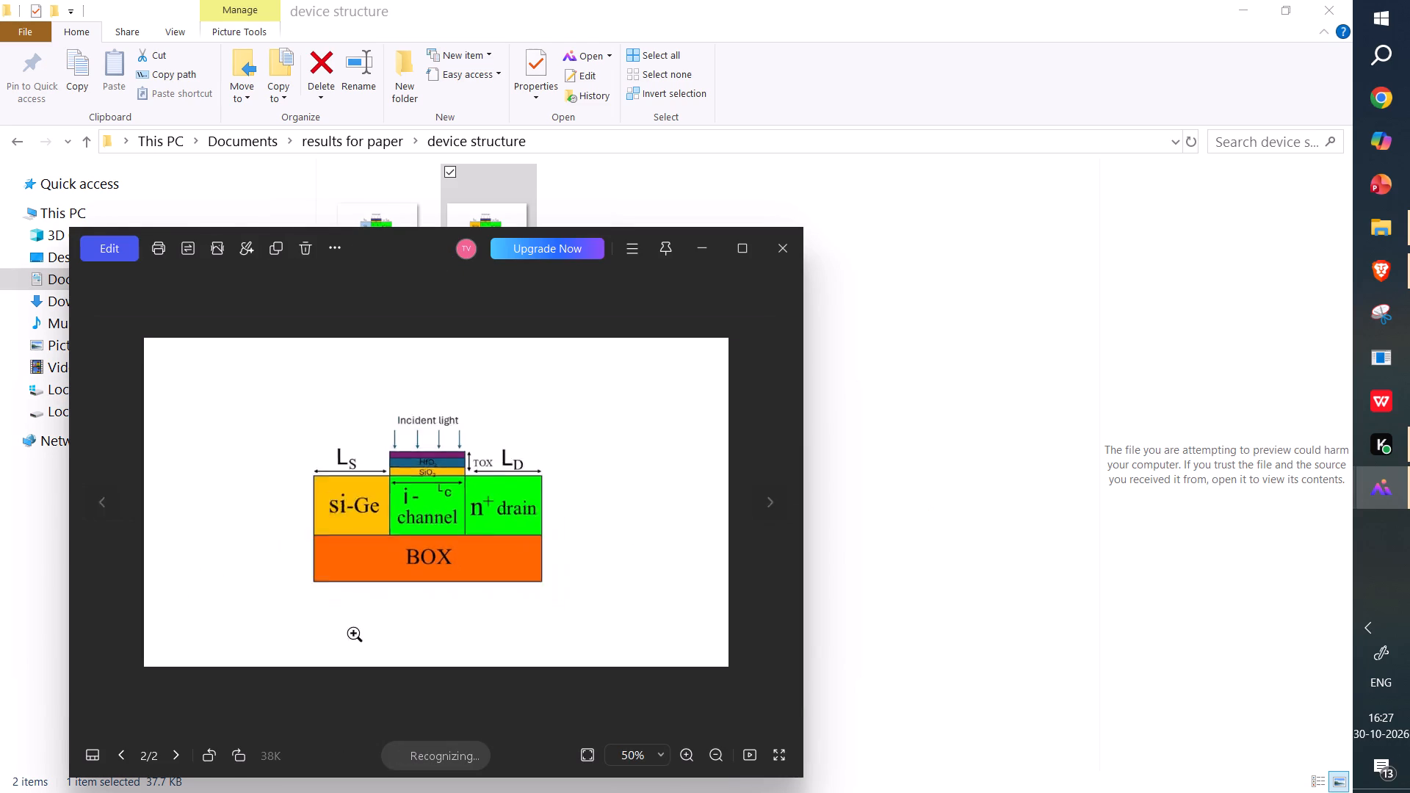
scroll(298, 670, "up", 5)
scroll(359, 625, "up", 4)
scroll(359, 625, "down", 5)
scroll(368, 609, "up", 6)
scroll(390, 587, "down", 2)
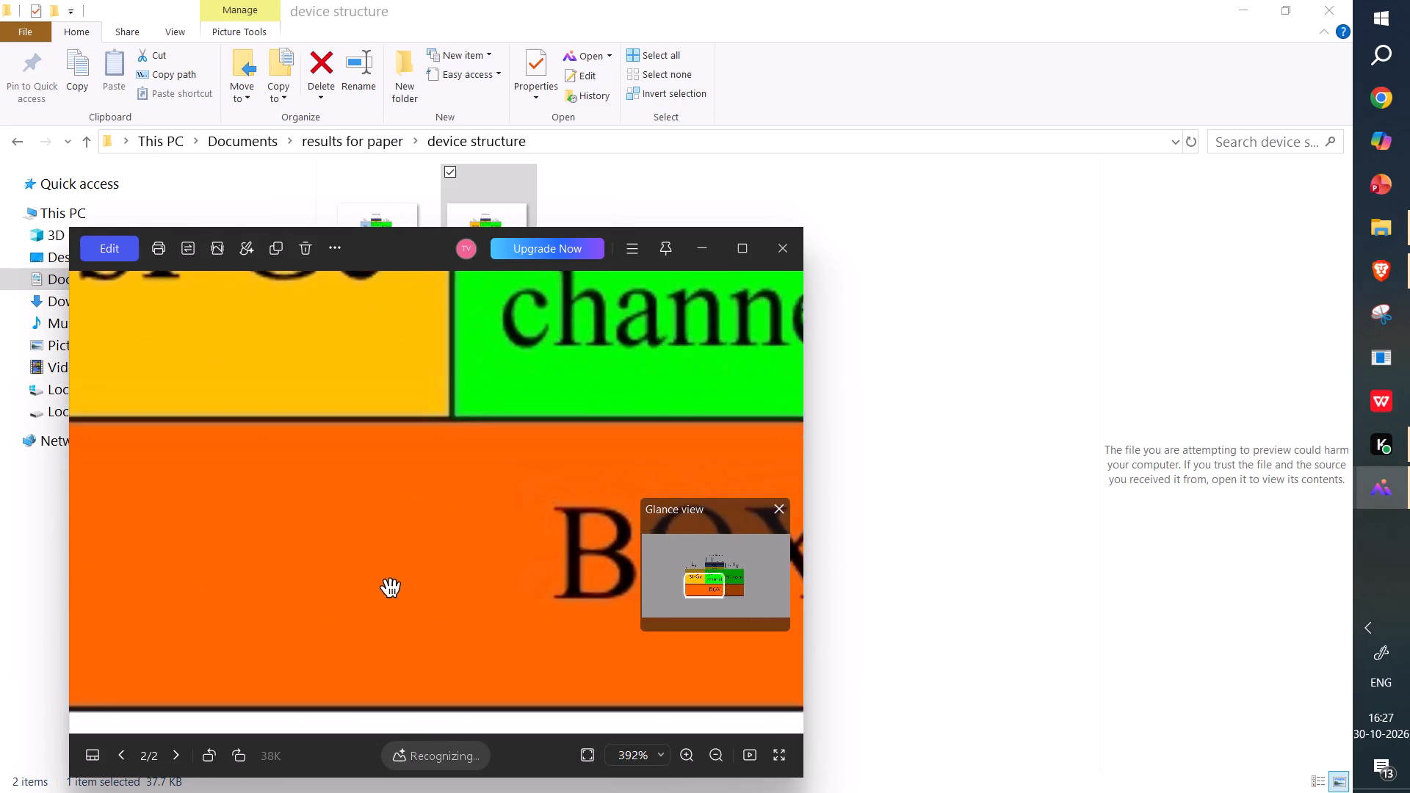
scroll(390, 587, "down", 4)
scroll(385, 459, "up", 12)
scroll(335, 550, "down", 6)
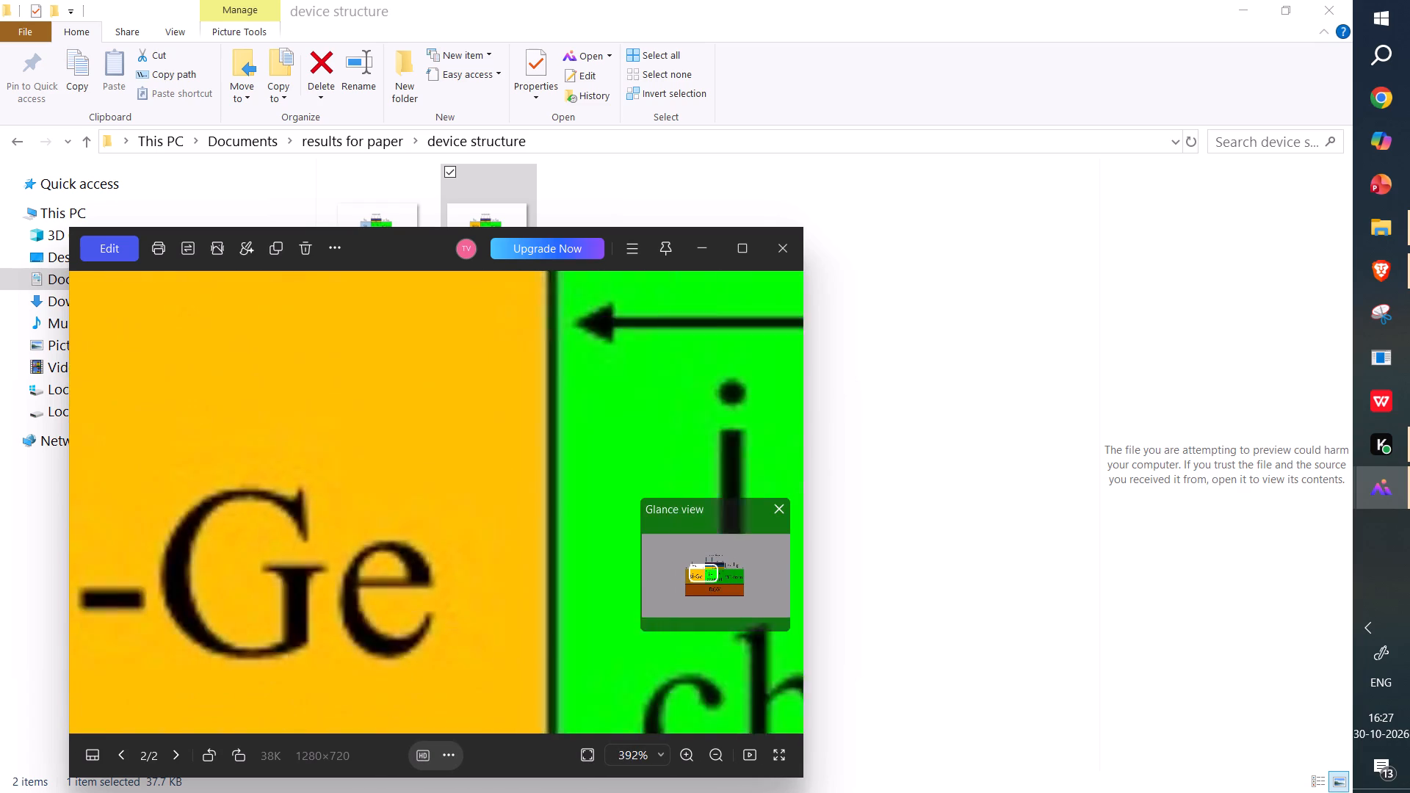
scroll(291, 521, "down", 4)
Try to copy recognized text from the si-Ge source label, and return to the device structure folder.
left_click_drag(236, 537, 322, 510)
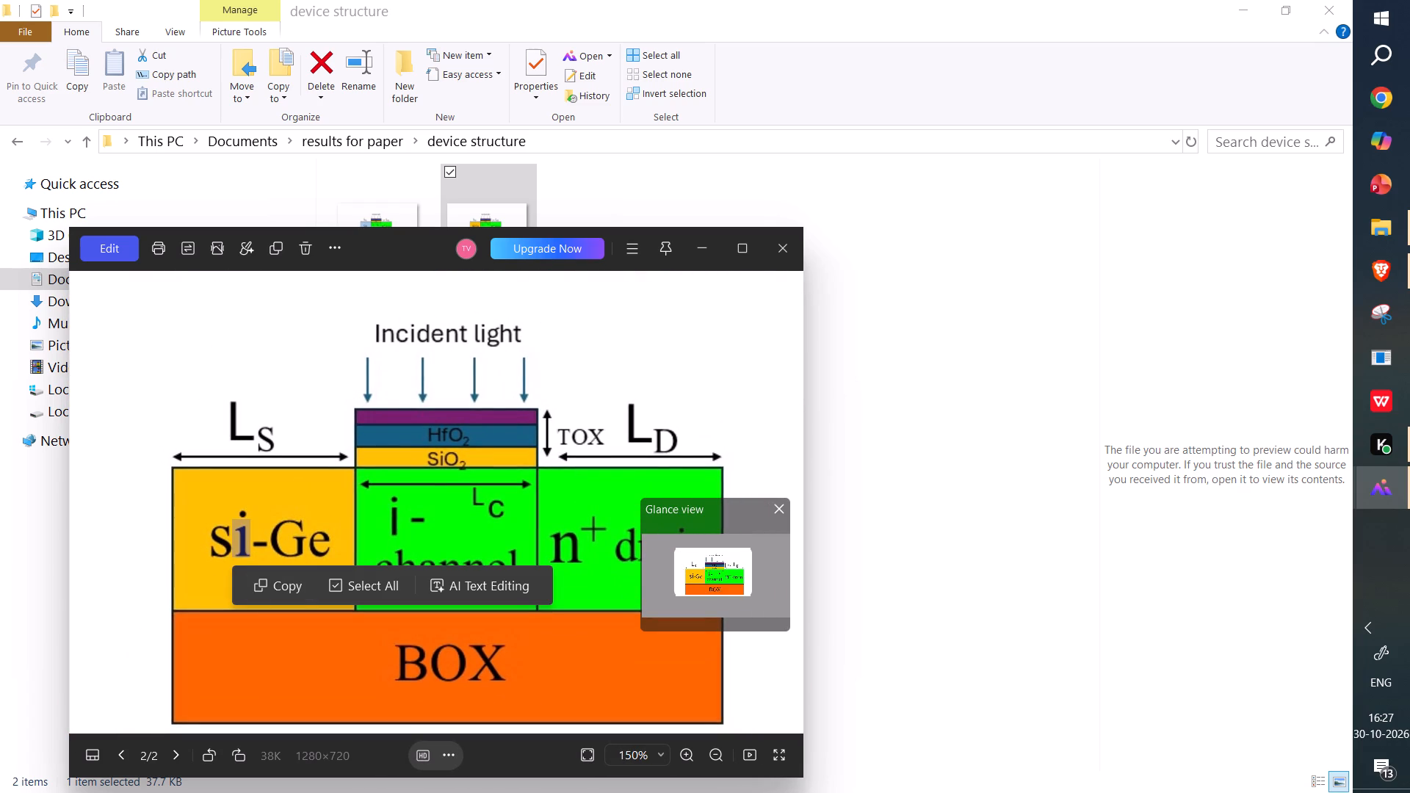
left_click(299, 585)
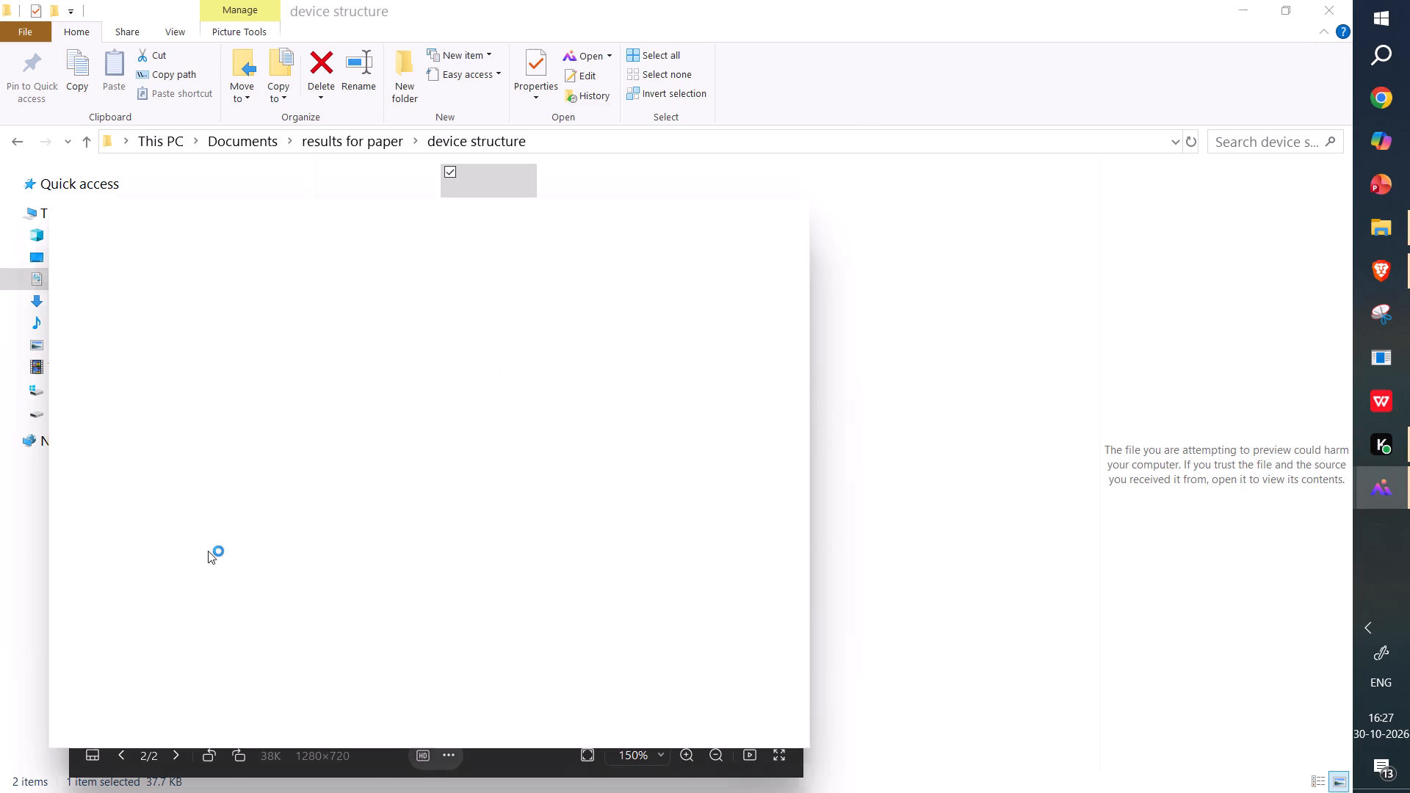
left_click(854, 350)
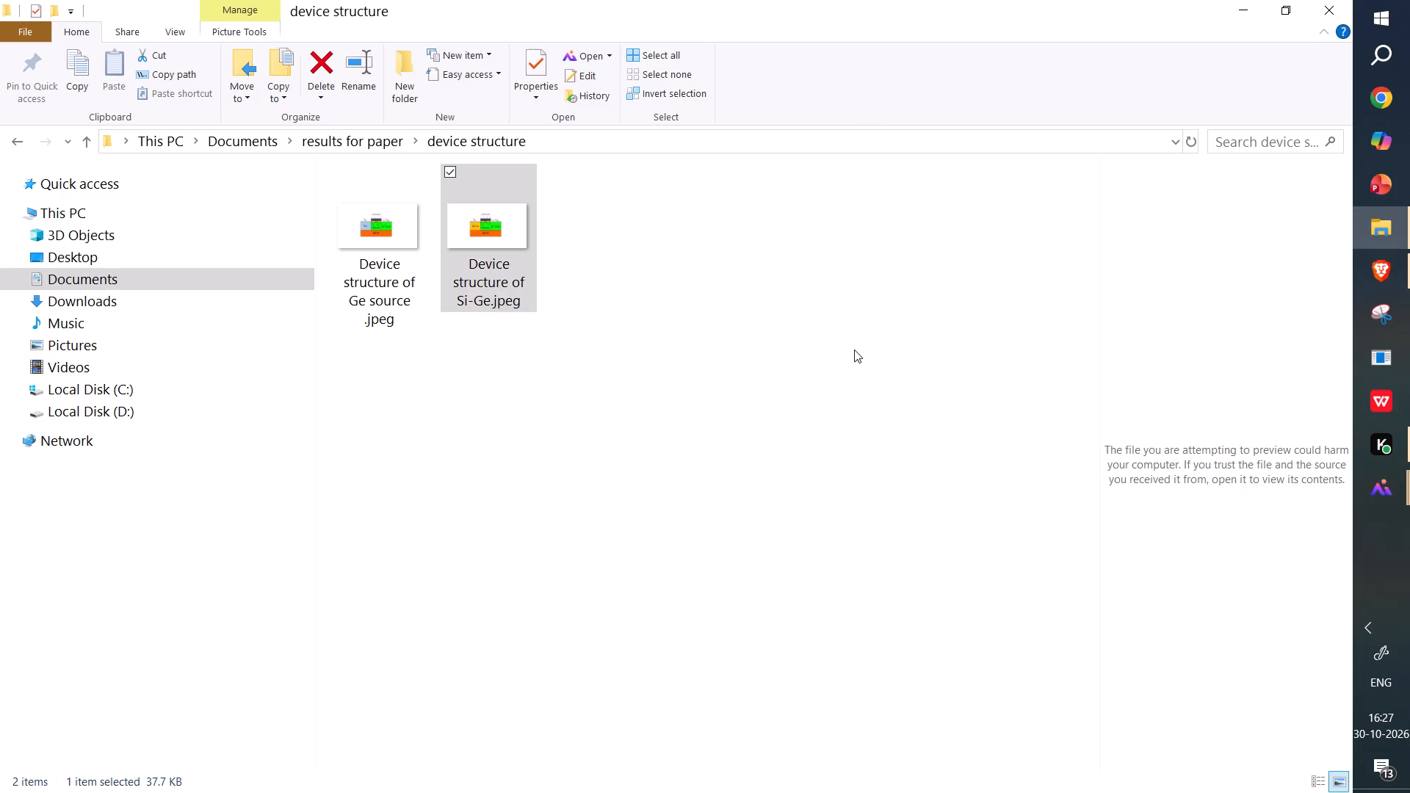
left_click(1365, 276)
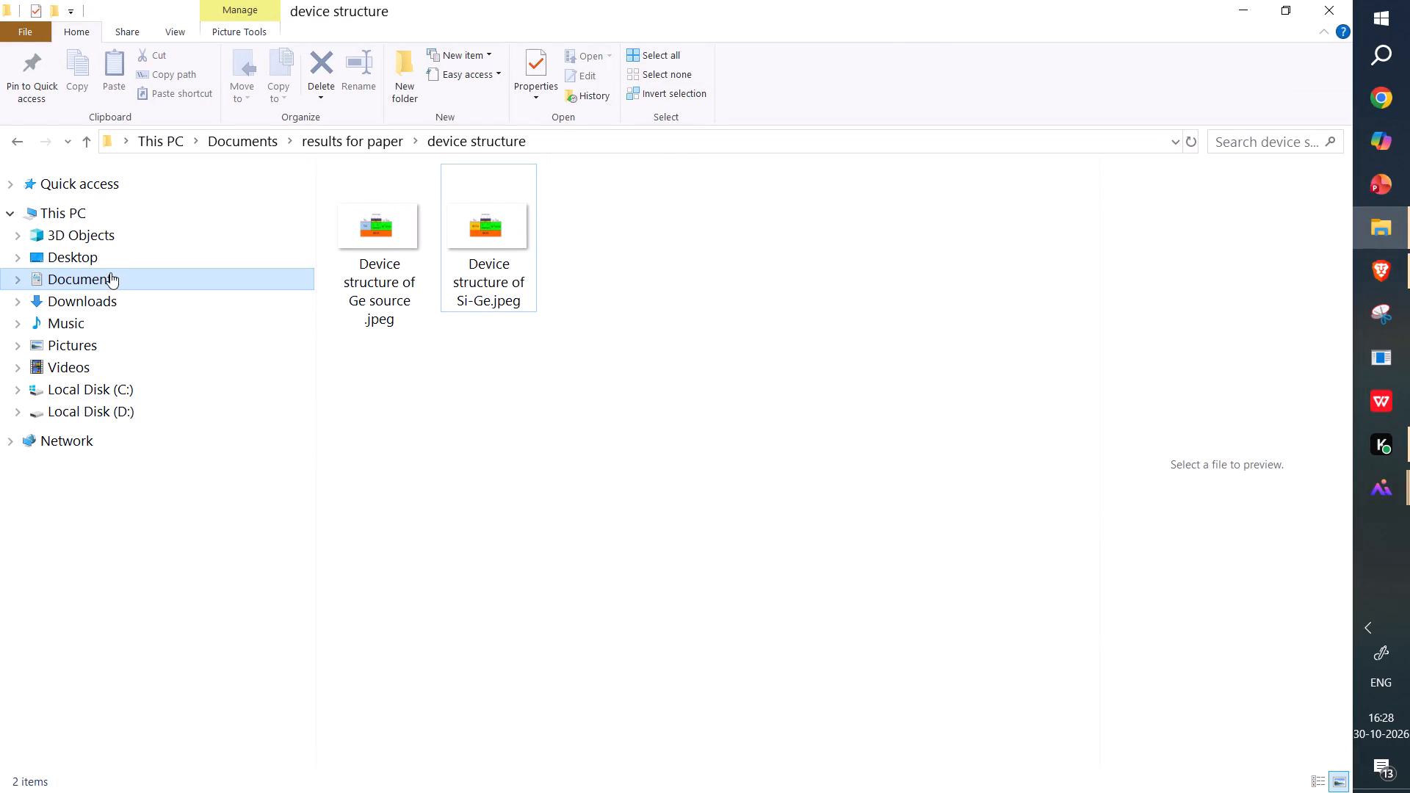
Open the WhatsApp image dated 2026-08-13 from the Documents folder, examine its MOSFET and TFET energy band diagrams, and close it.
left_click(249, 144)
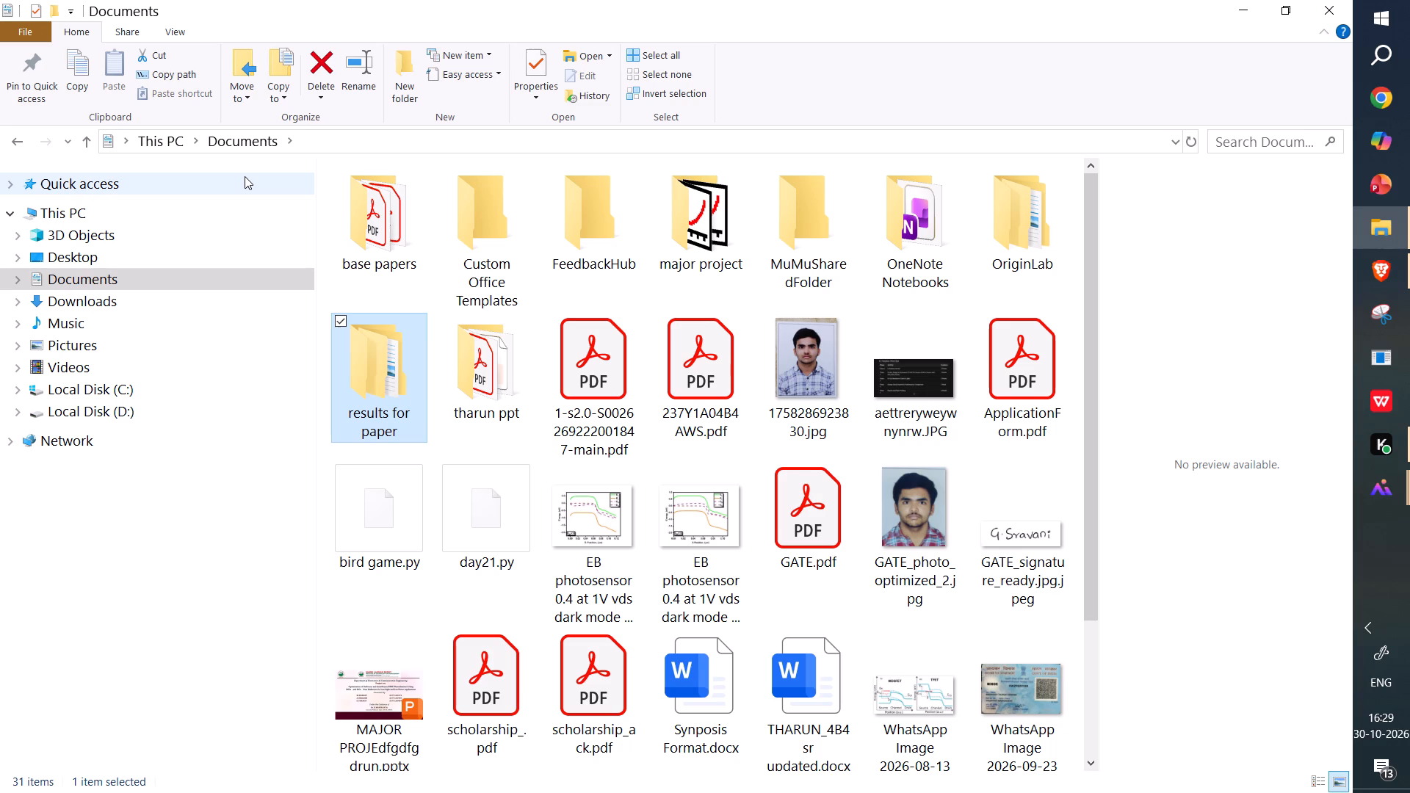
double_click(883, 732)
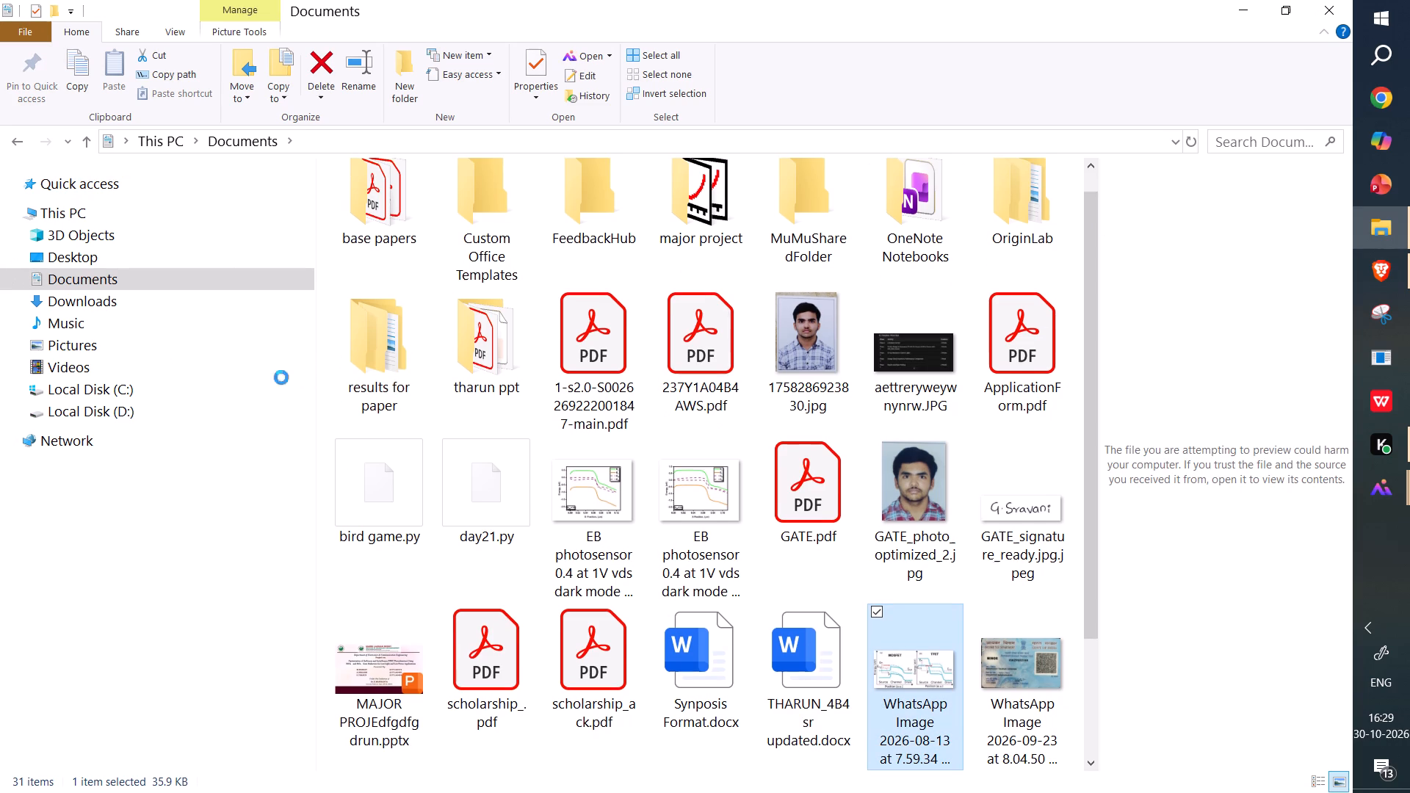
left_click(104, 260)
left_click(104, 259)
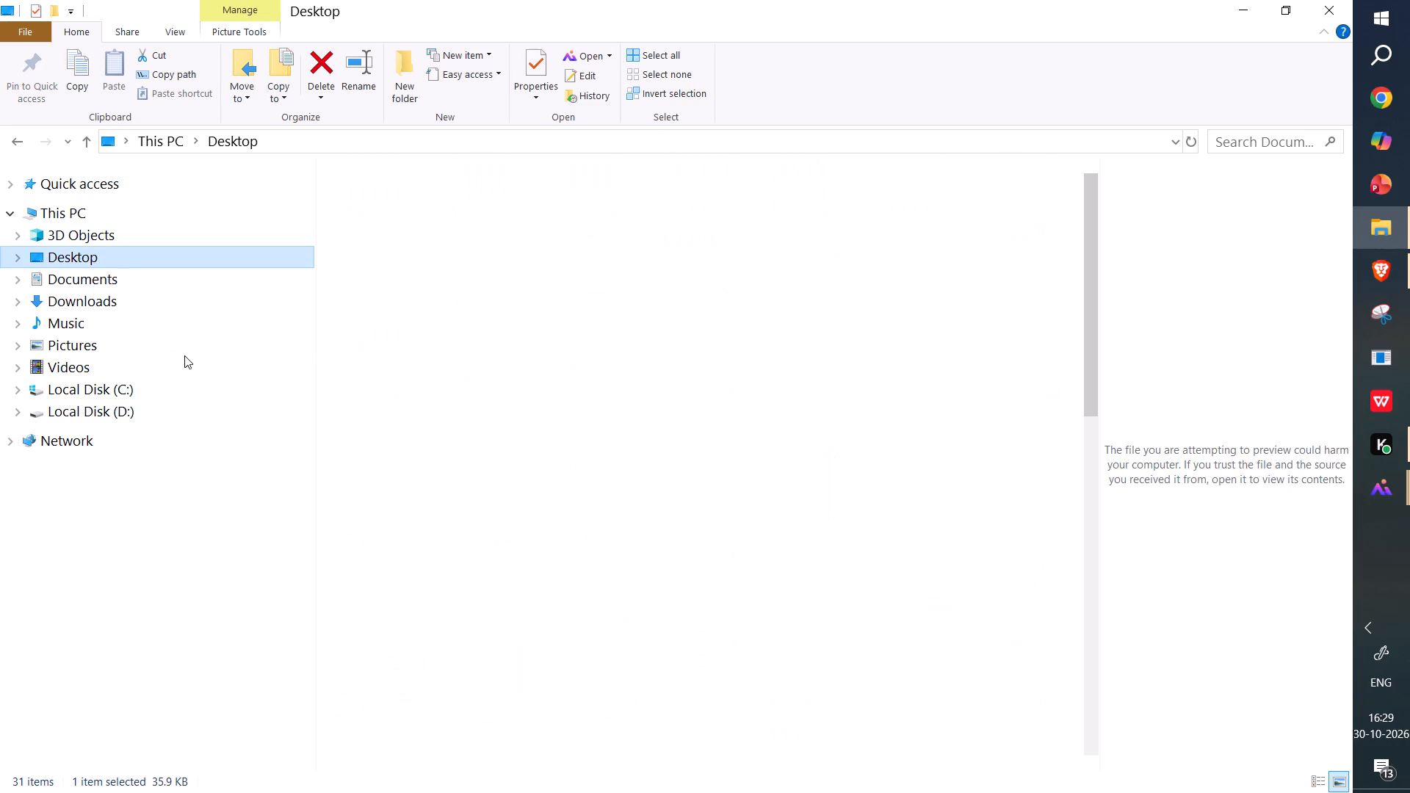
scroll(281, 438, "down", 2)
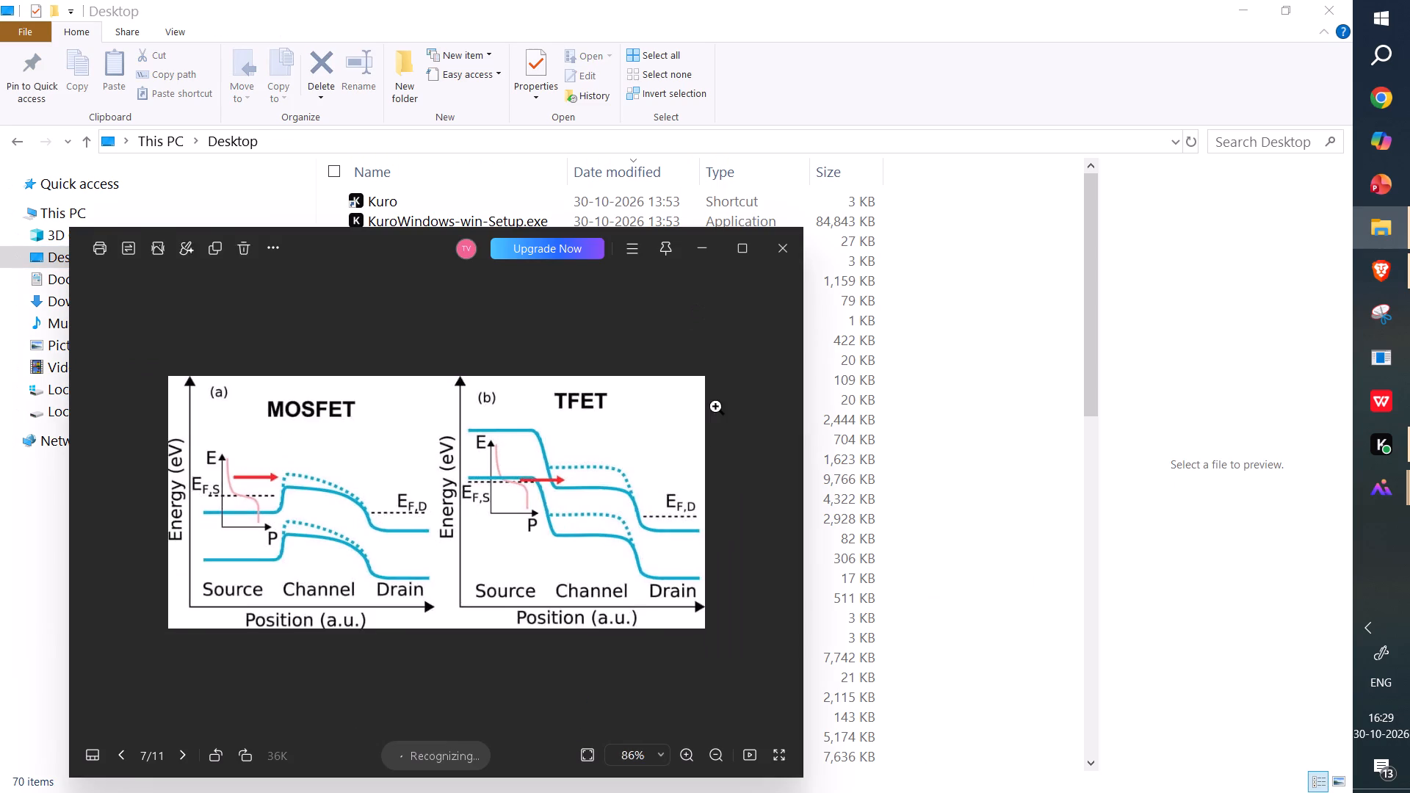
scroll(578, 615, "up", 4)
scroll(60, 459, "down", 2)
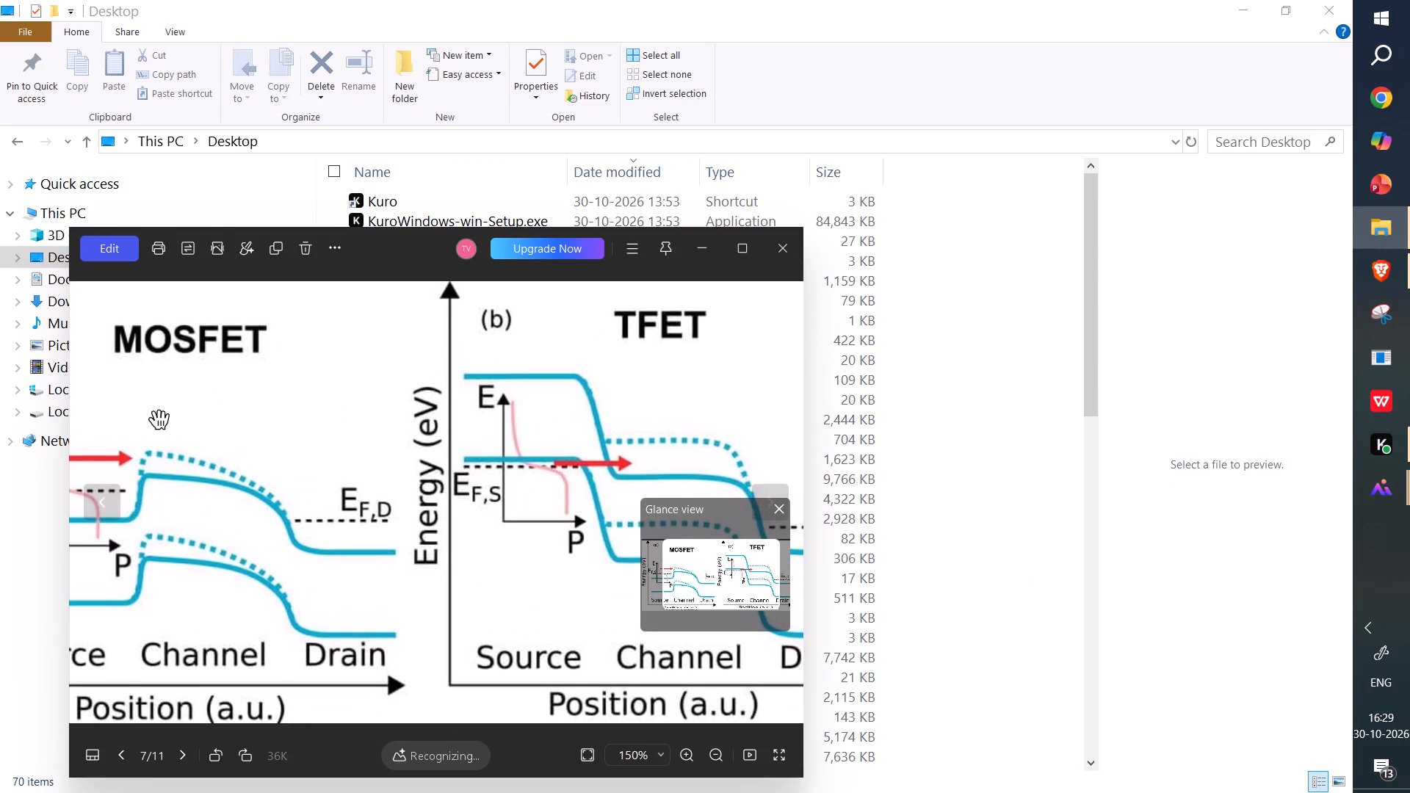
scroll(192, 496, "down", 2)
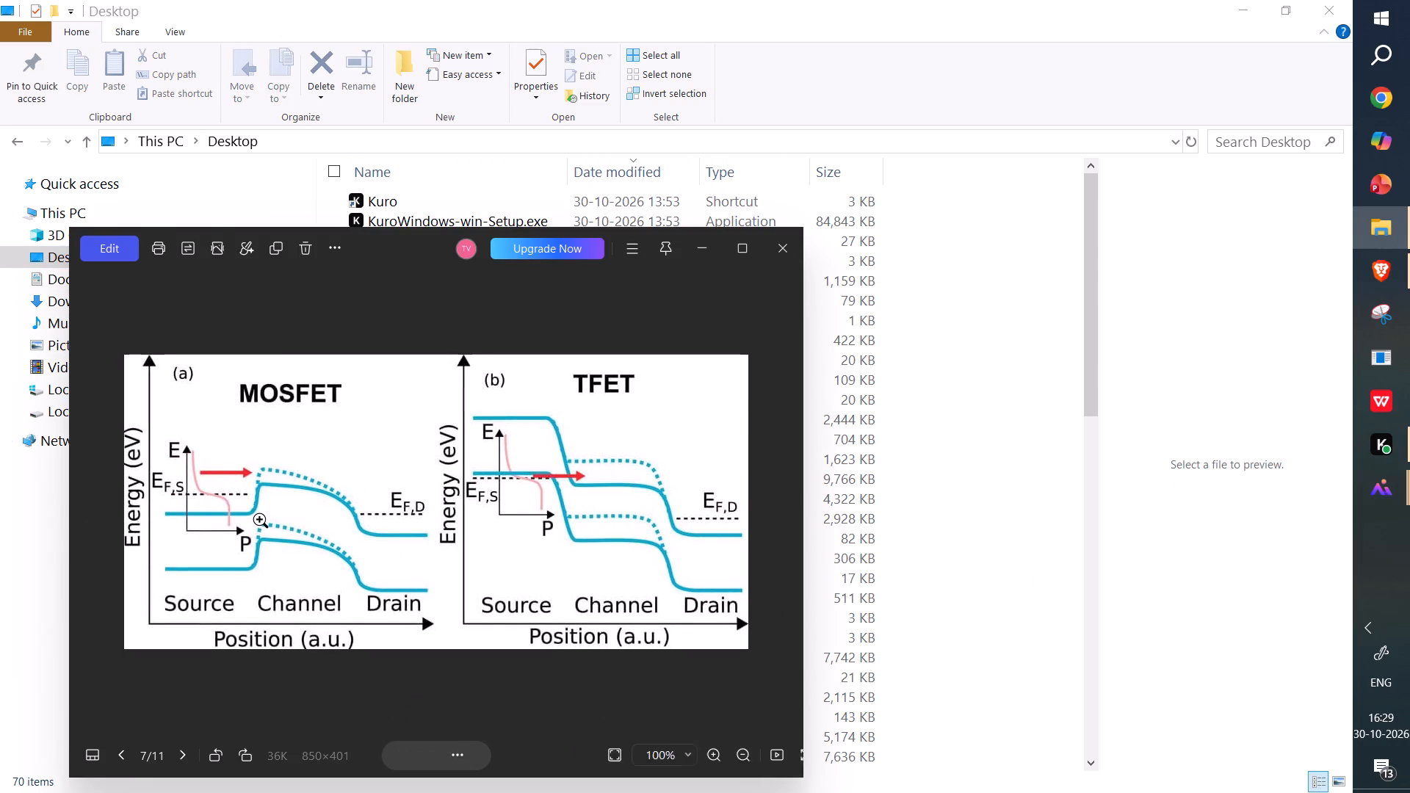
left_click(770, 244)
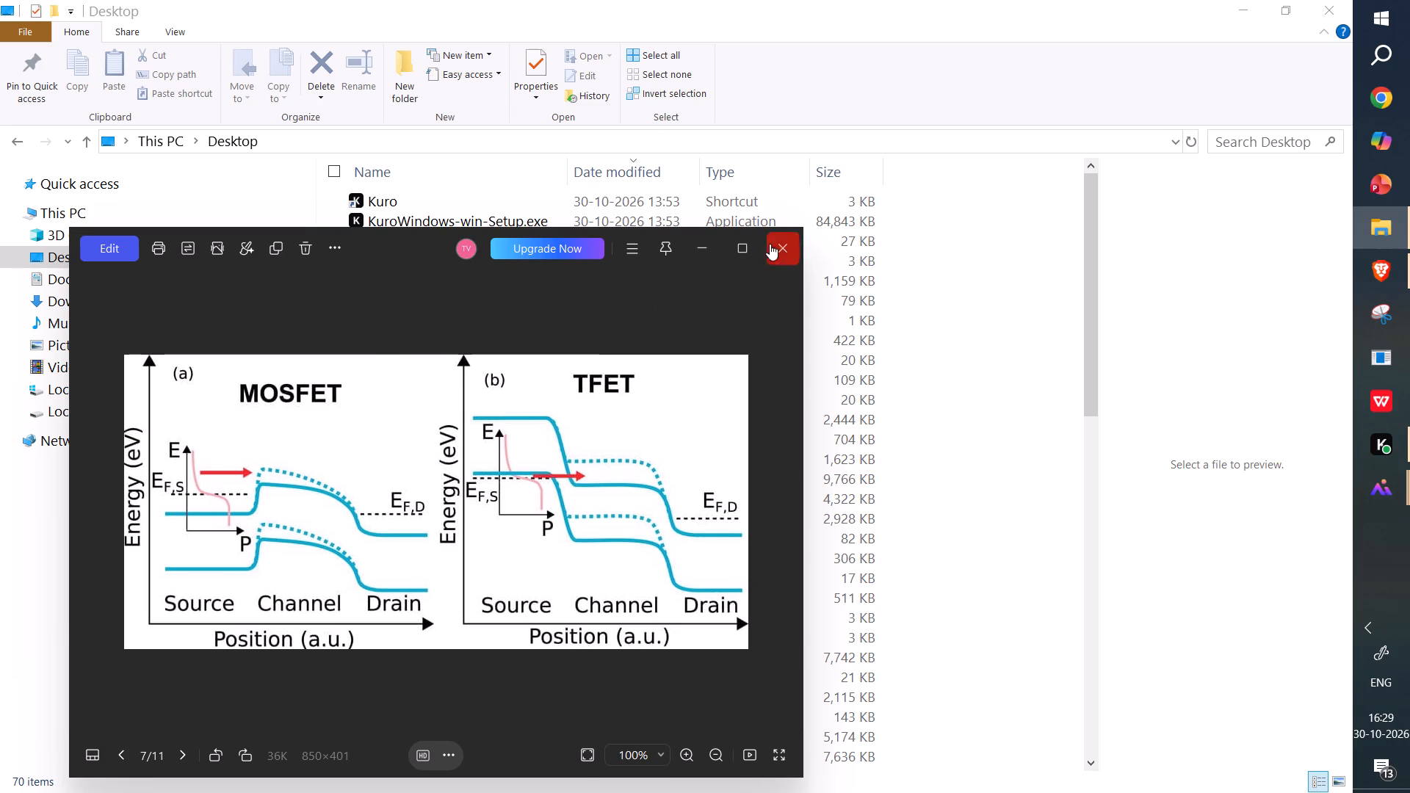
Check the image files in the 3D Objects folder.
left_click(117, 244)
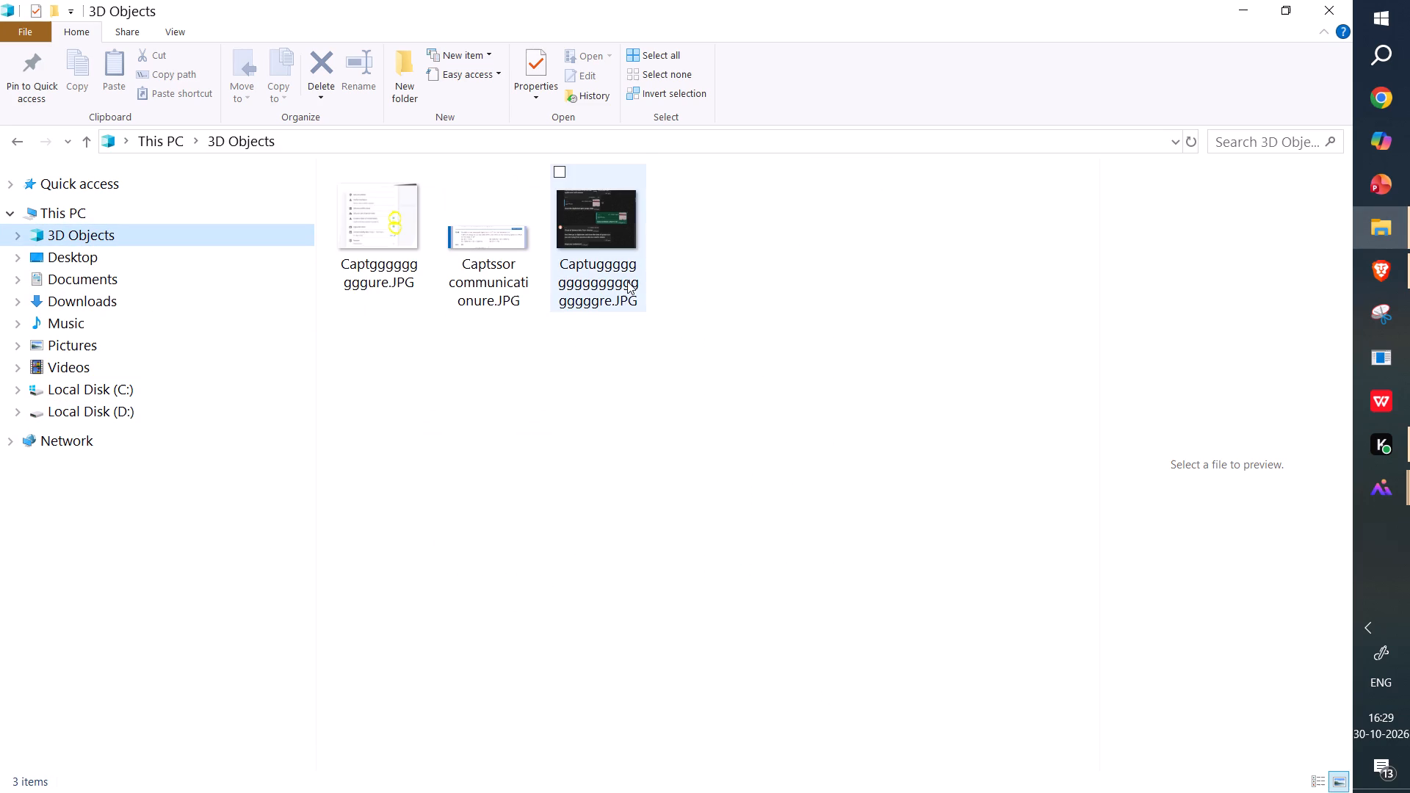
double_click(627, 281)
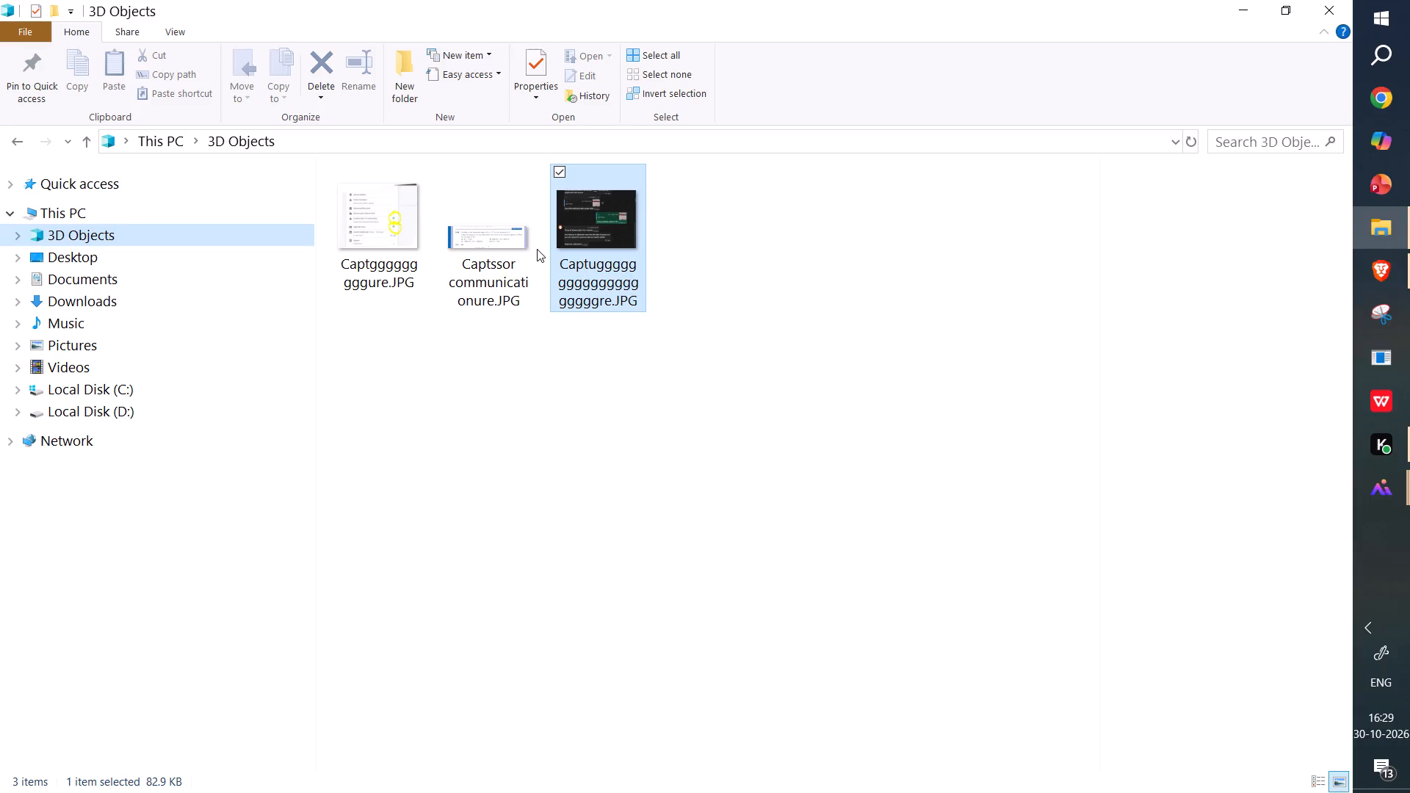
Examine the captured JPG images stored in the 3D Objects folder, enlarging and reducing them and opening them in the picture viewer.
scroll(1263, 529, "up", 11)
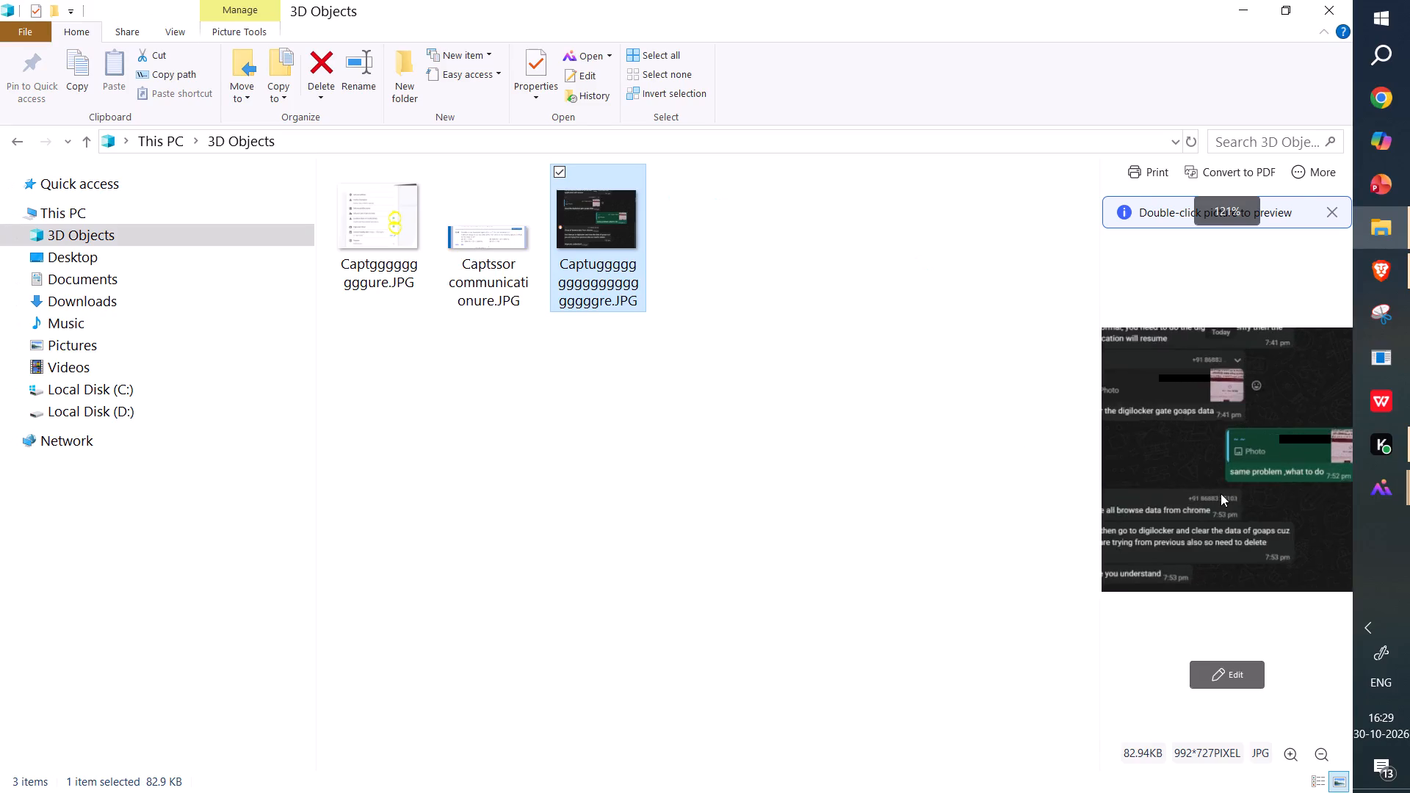
scroll(1225, 492, "down", 19)
left_click(453, 230)
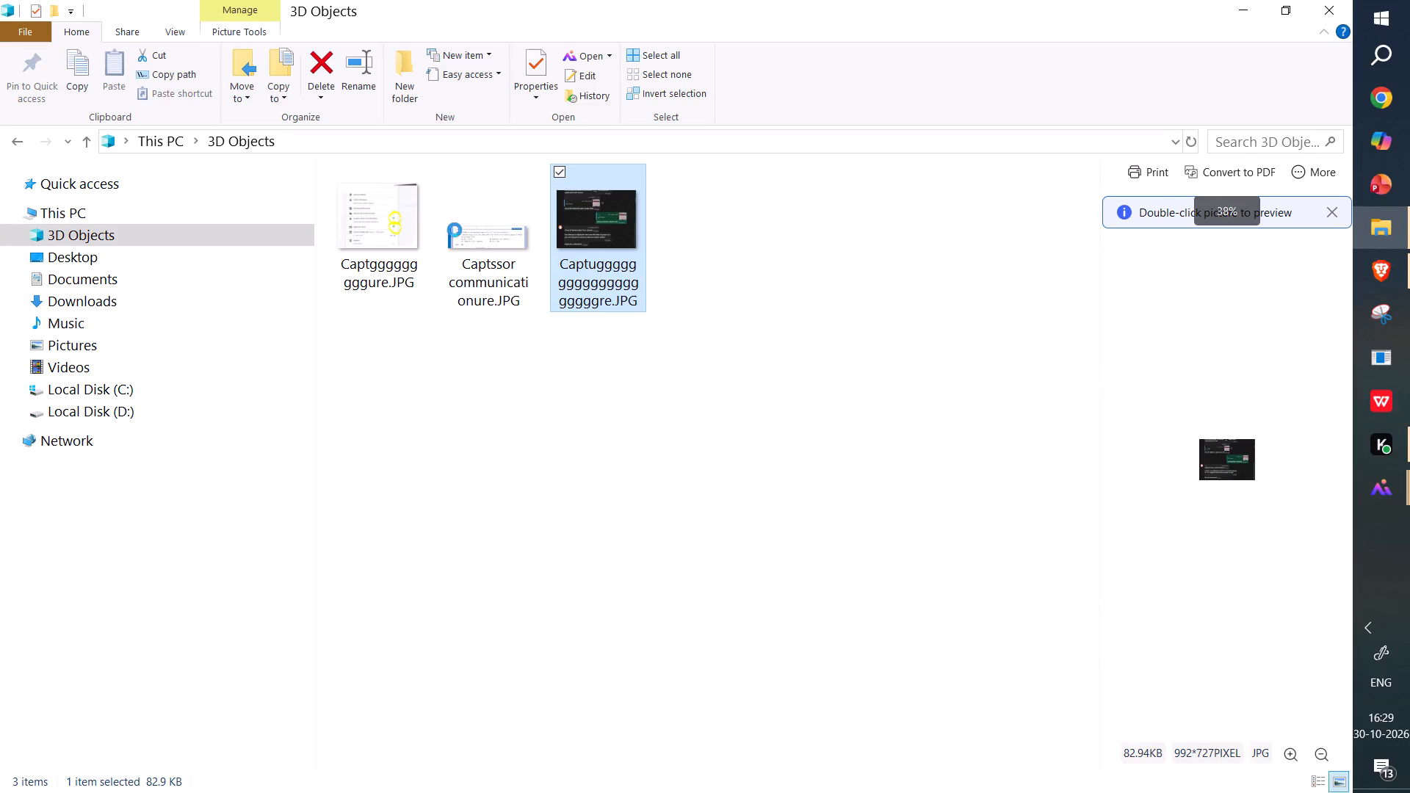
left_click(458, 231)
double_click(471, 234)
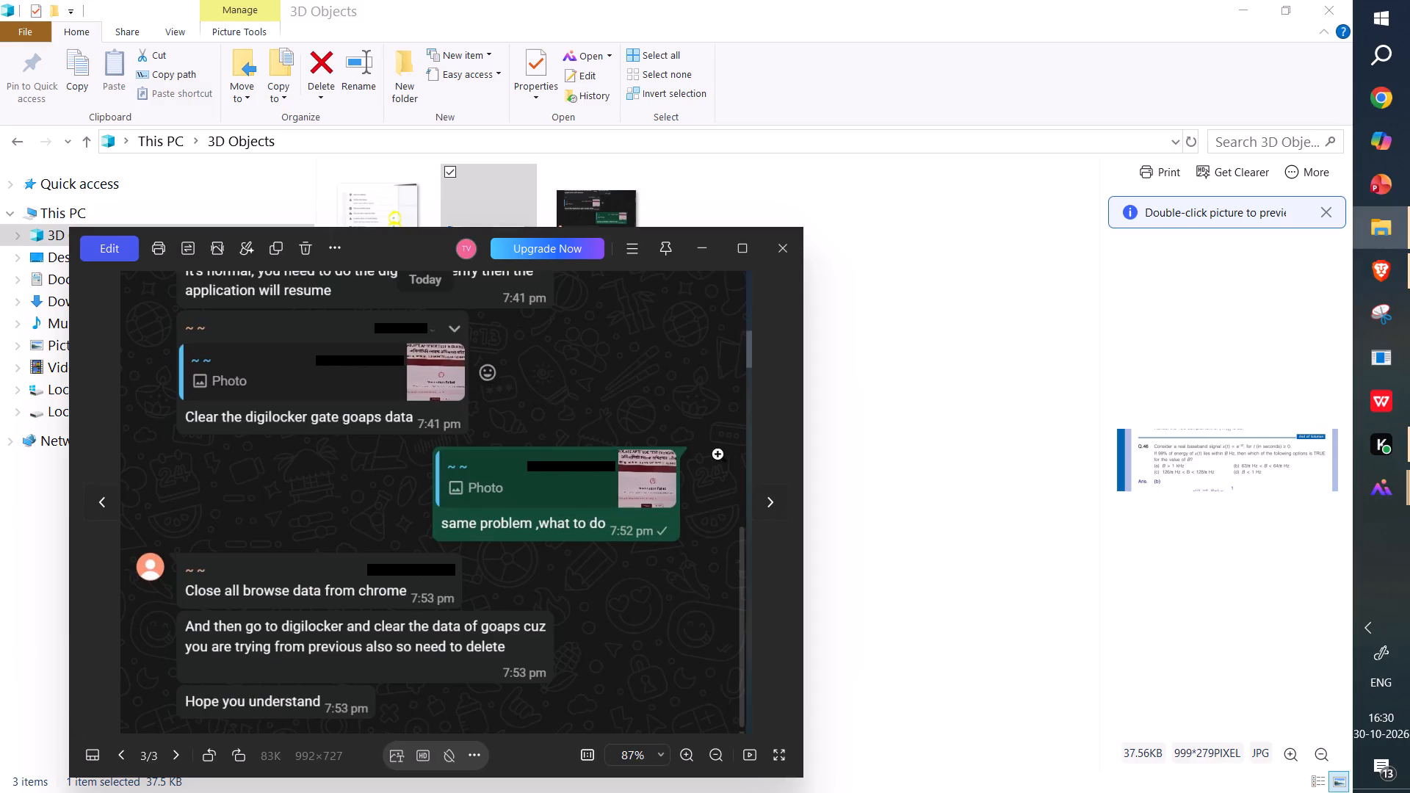
scroll(386, 536, "down", 7)
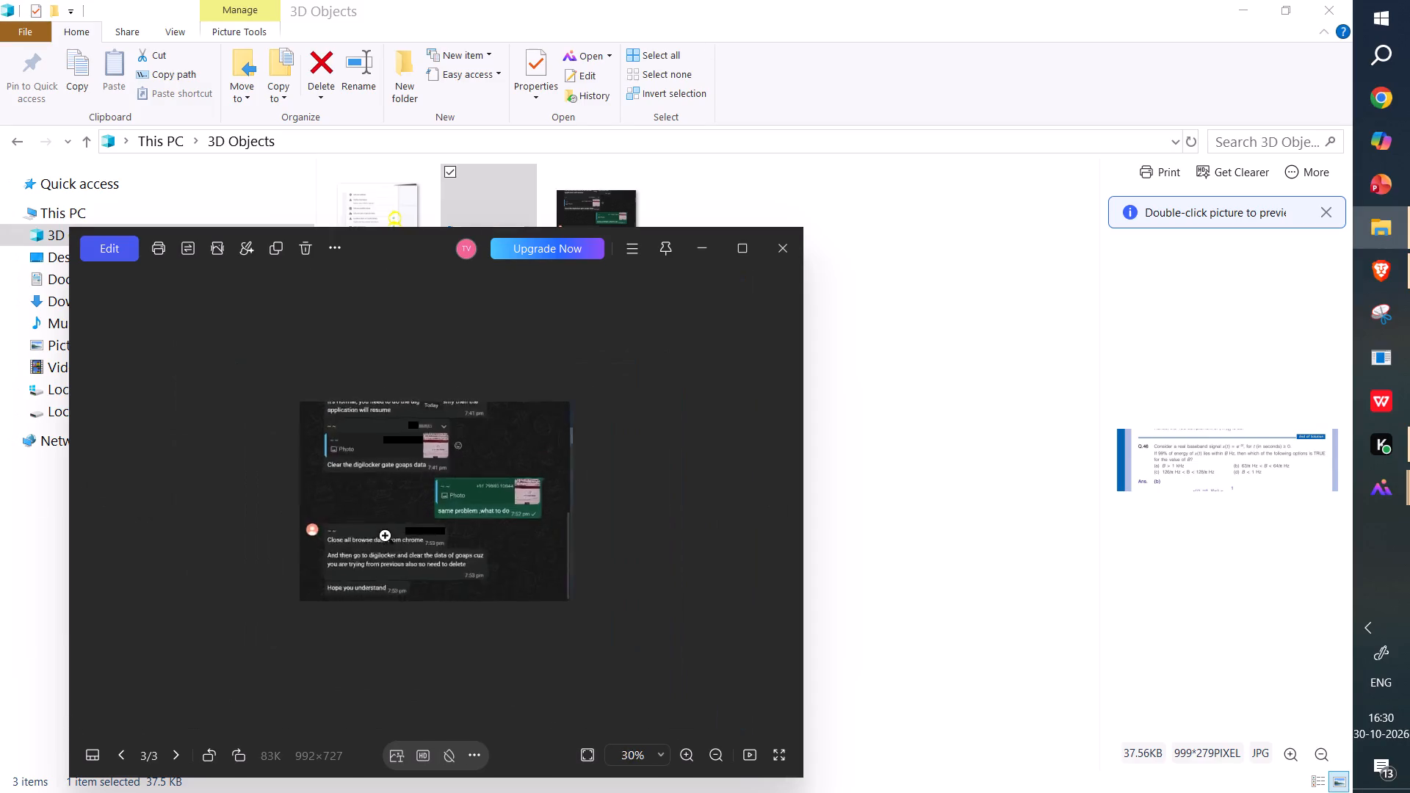
scroll(386, 536, "up", 6)
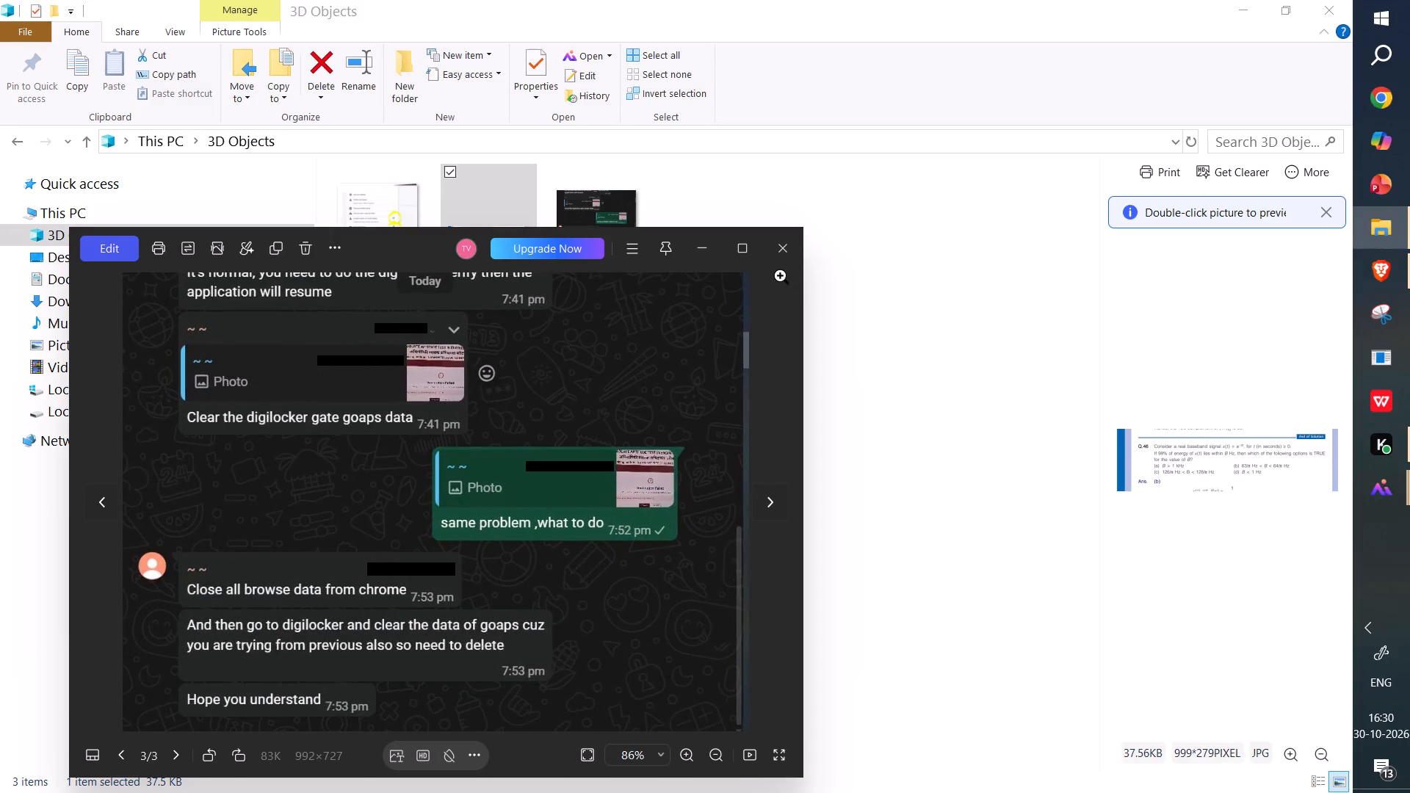
left_click(786, 256)
double_click(376, 222)
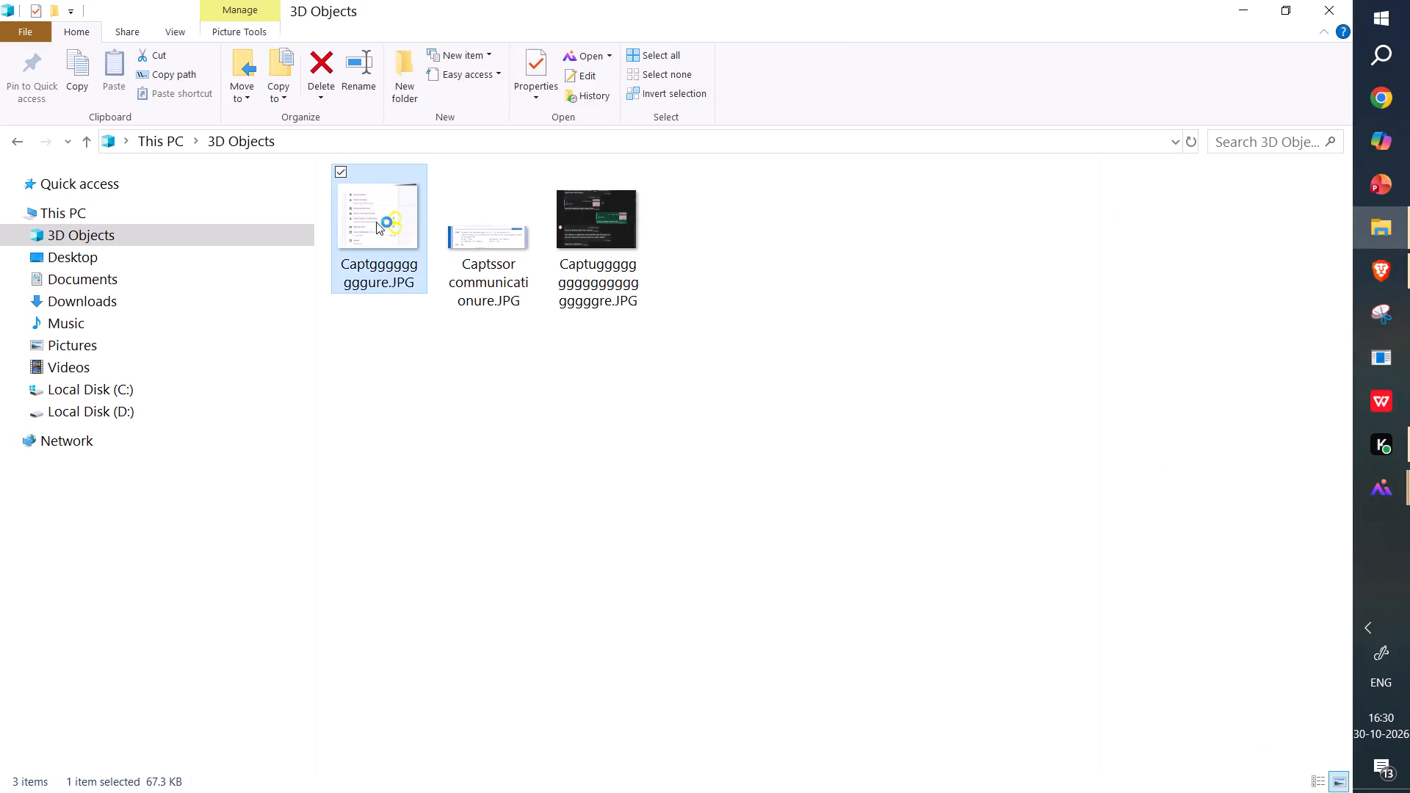
Switch to the Brave window with the unsent Claude message and close the browser window.
left_click(1386, 266)
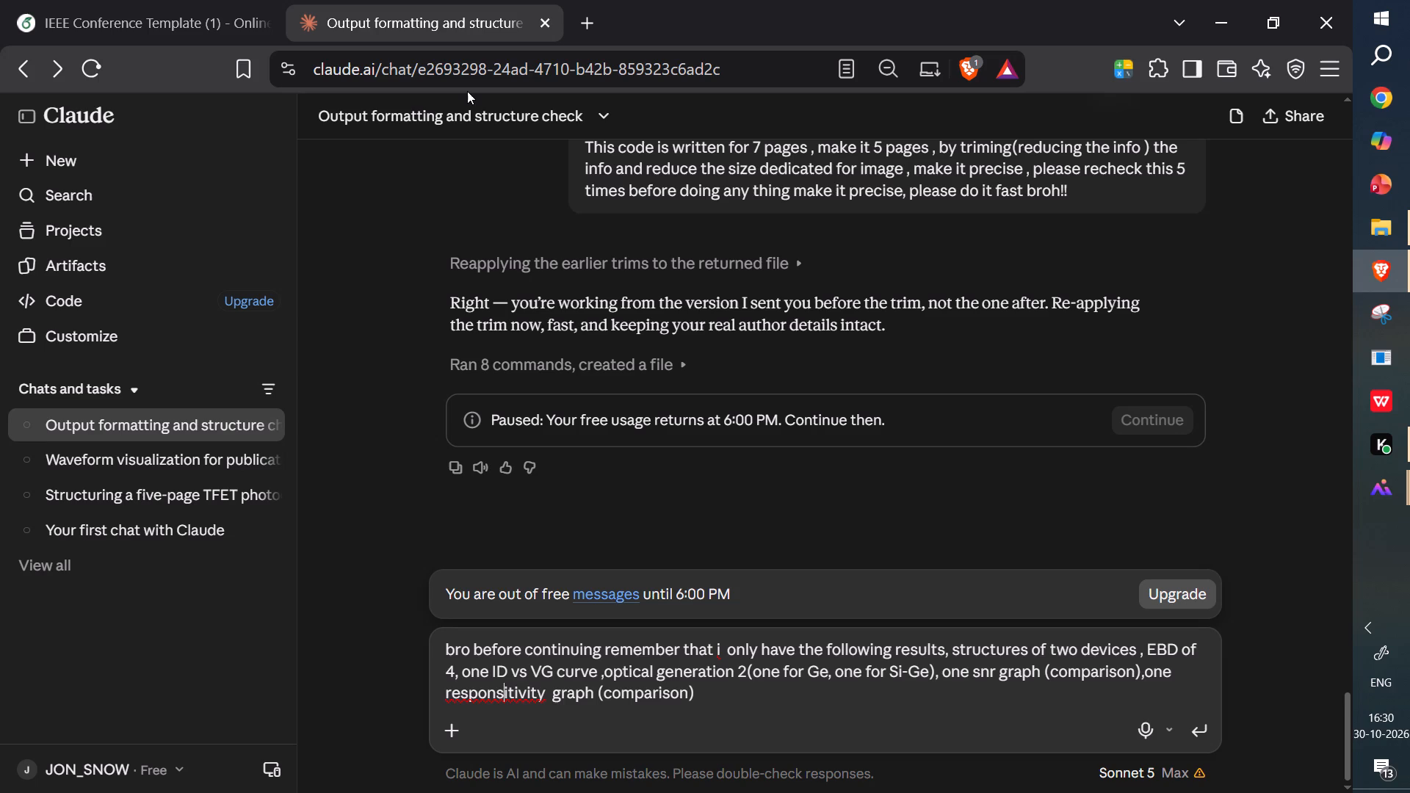
left_click(1339, 7)
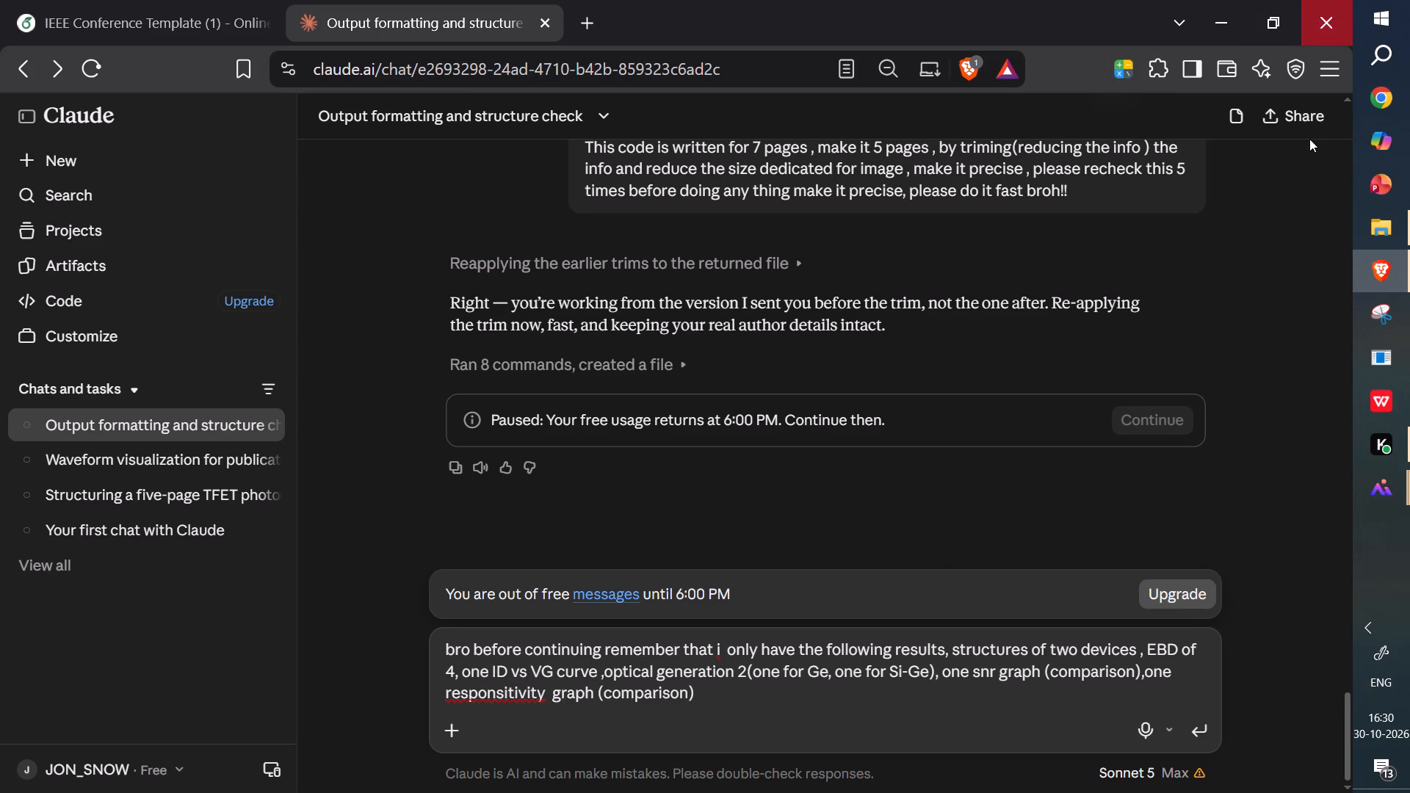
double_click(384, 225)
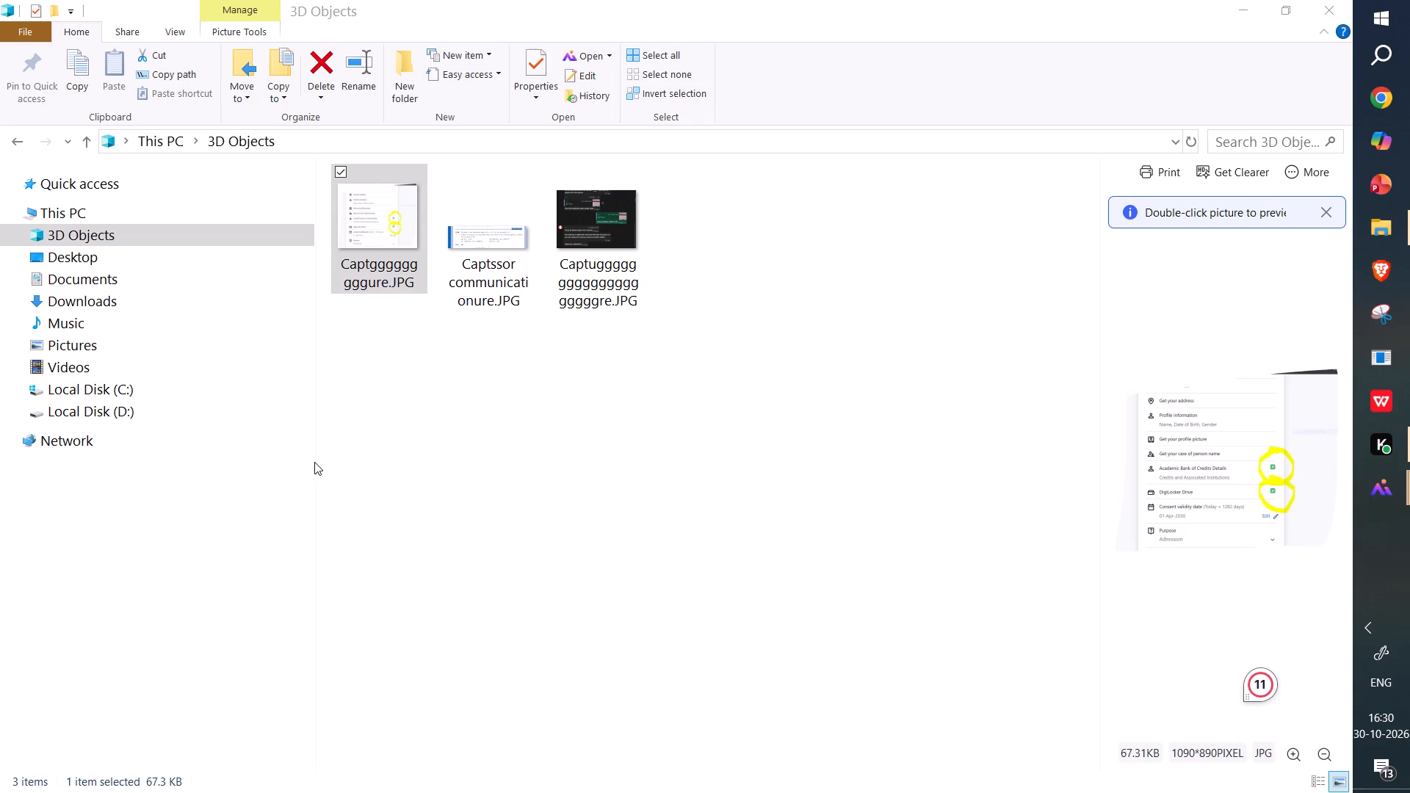
Bring up the image editor window with the AI-edited Si-Ge device structure, and open Snipping Tool.
left_click(1393, 500)
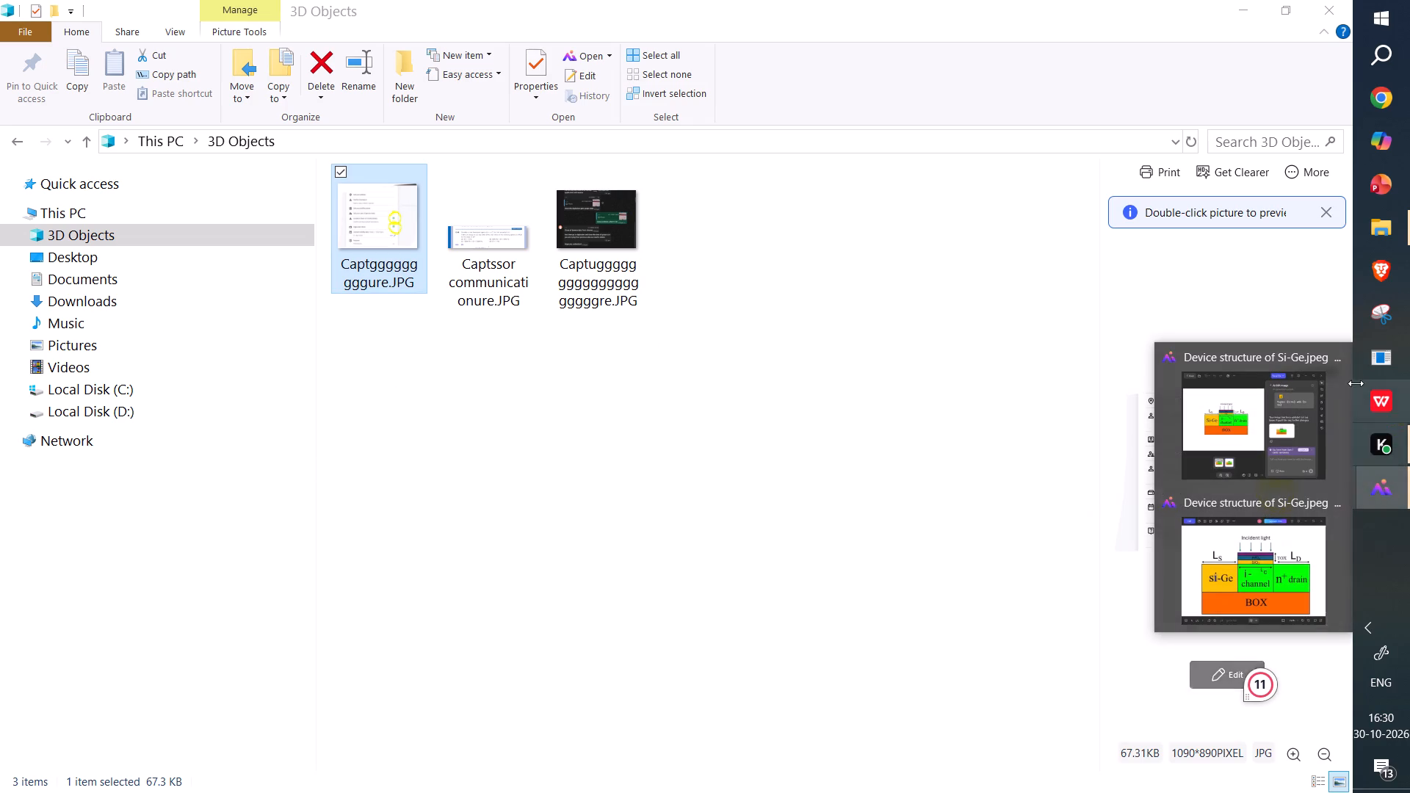
left_click(1228, 429)
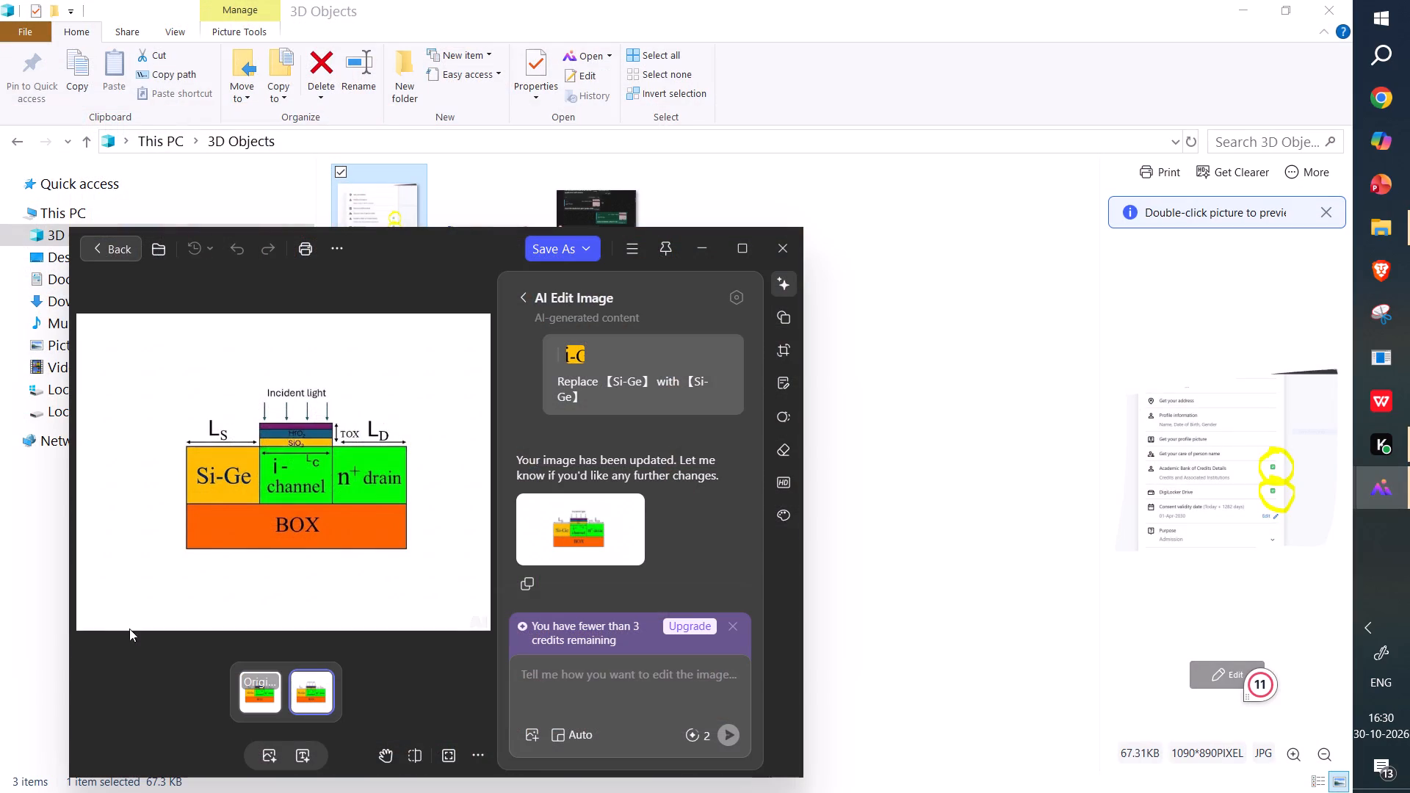
left_click(466, 766)
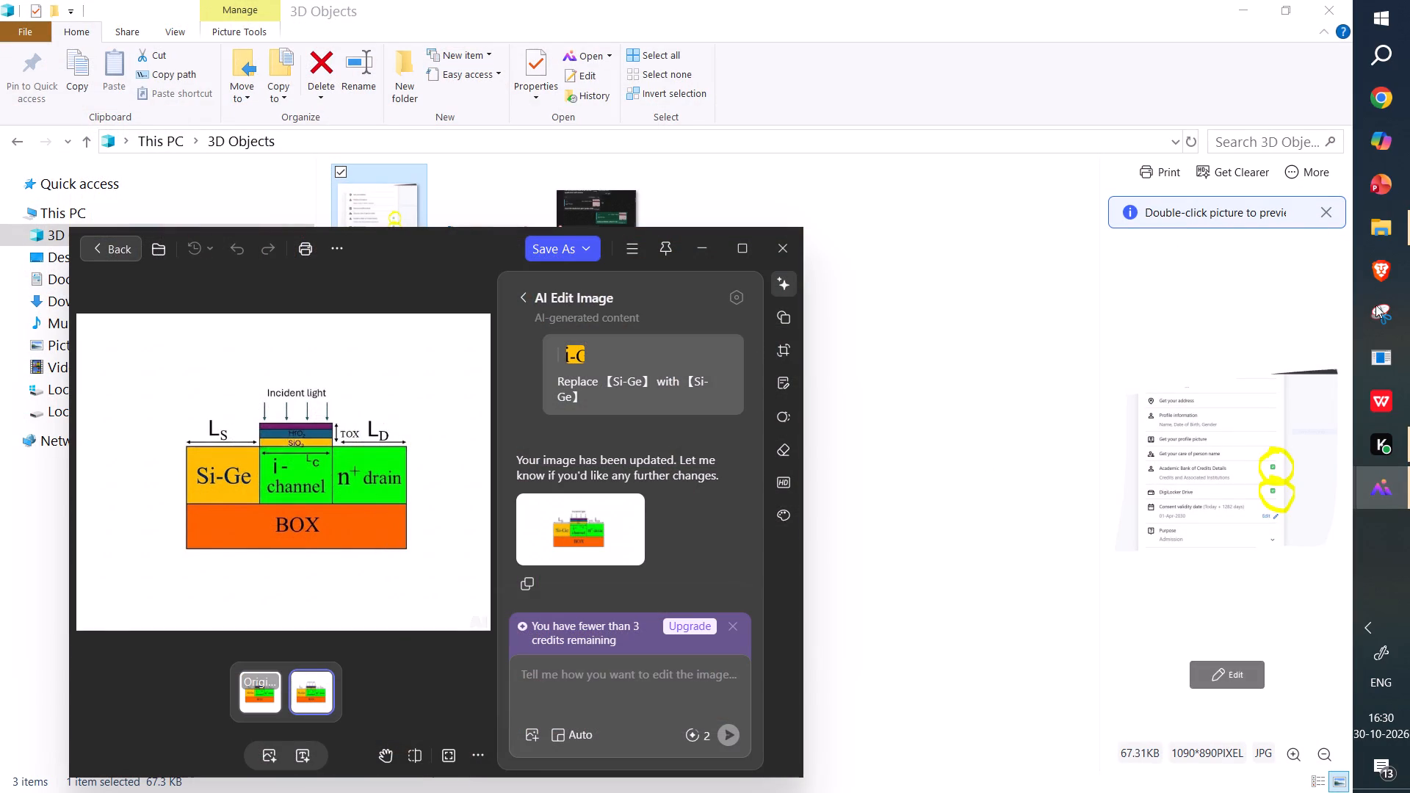
left_click(1383, 325)
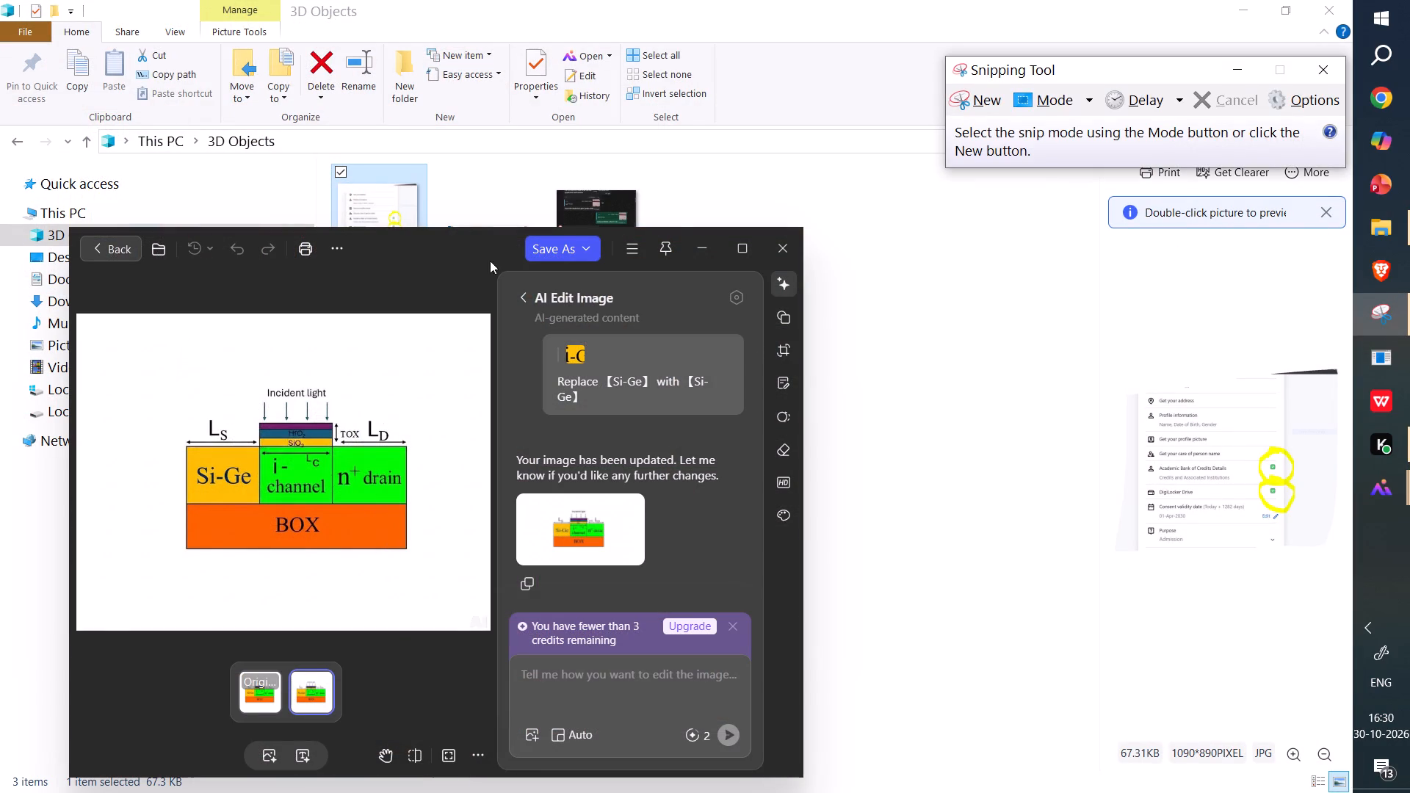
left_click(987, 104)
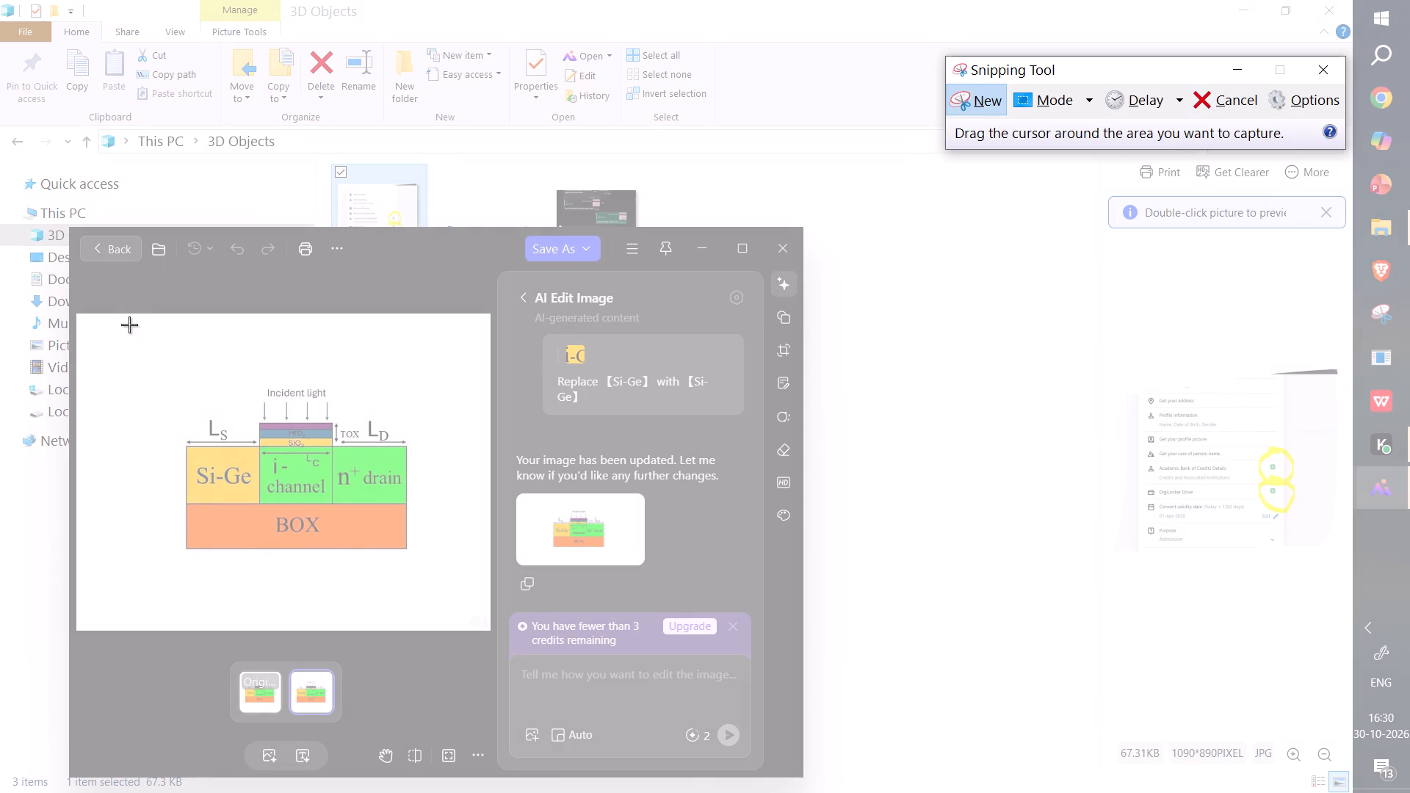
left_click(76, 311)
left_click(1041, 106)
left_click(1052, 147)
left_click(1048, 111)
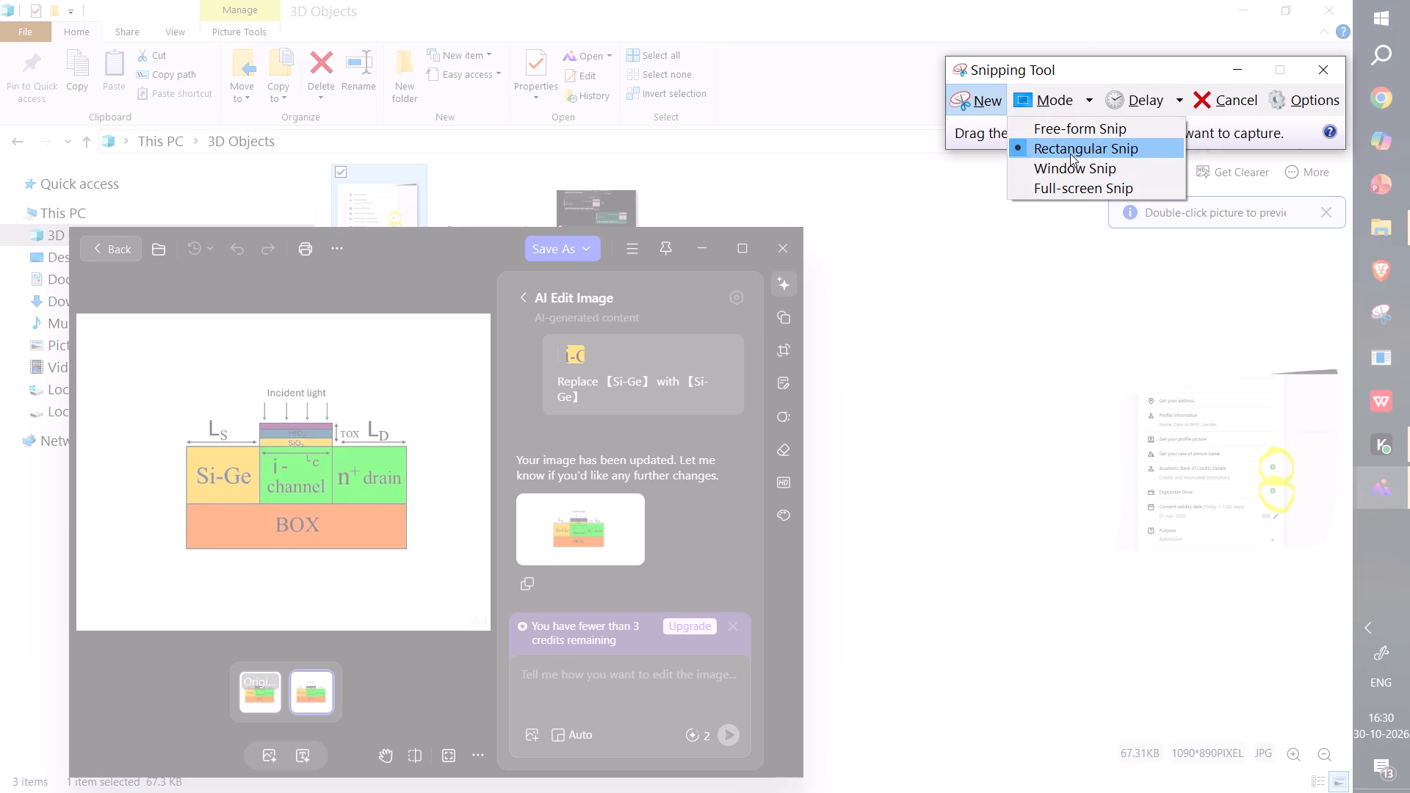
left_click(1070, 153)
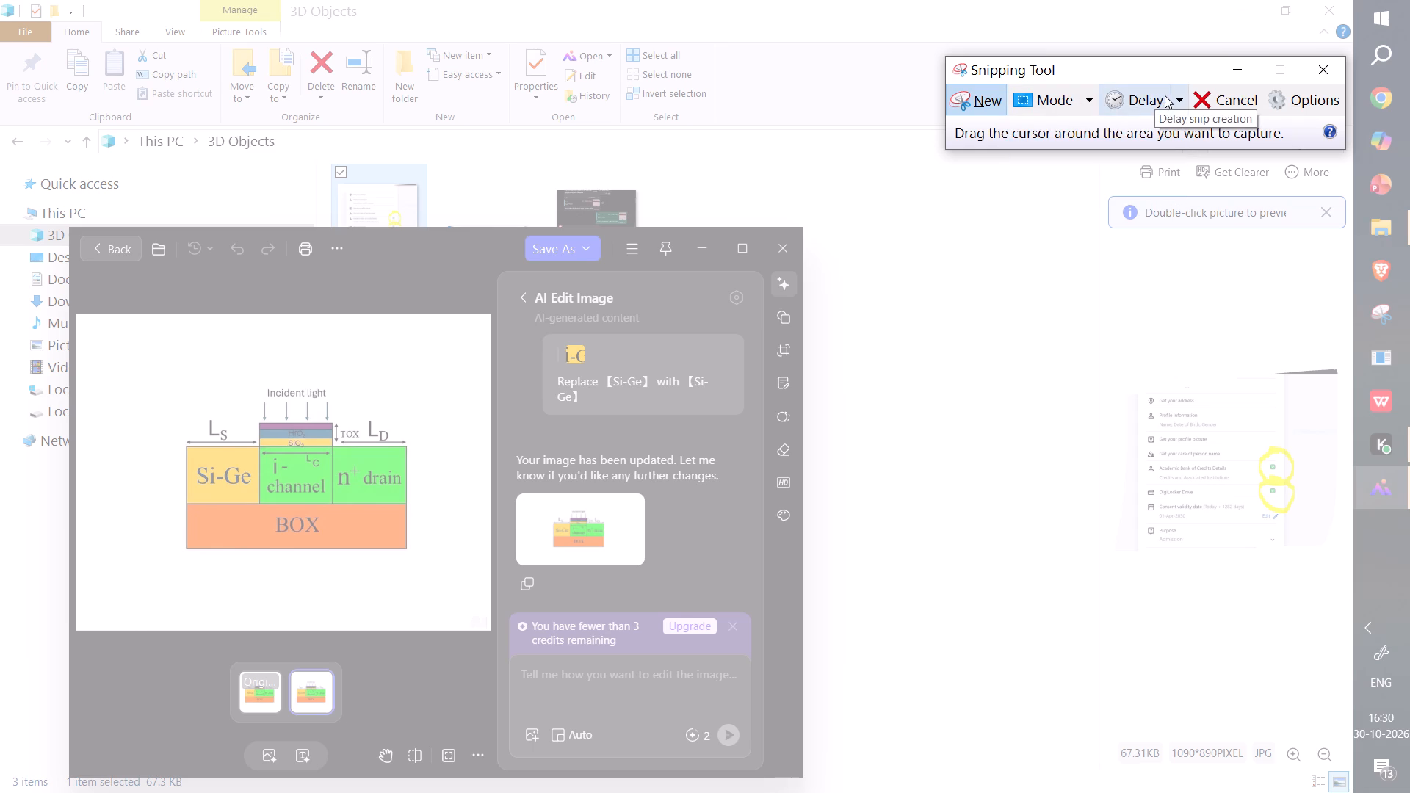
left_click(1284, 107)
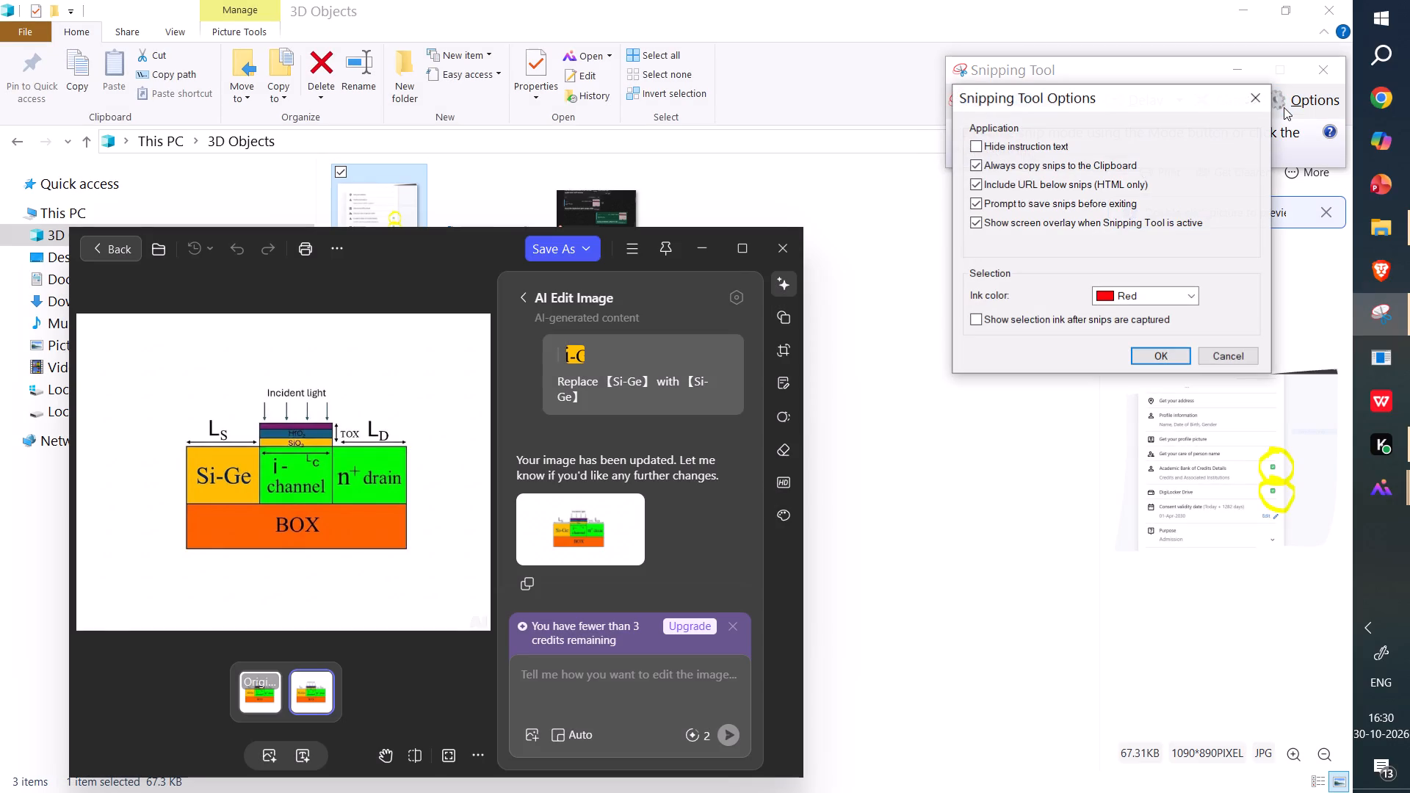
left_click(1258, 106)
Capture a rectangular snip of the AI-edited Si-Ge device structure image, and minimize the image editor.
left_click(966, 104)
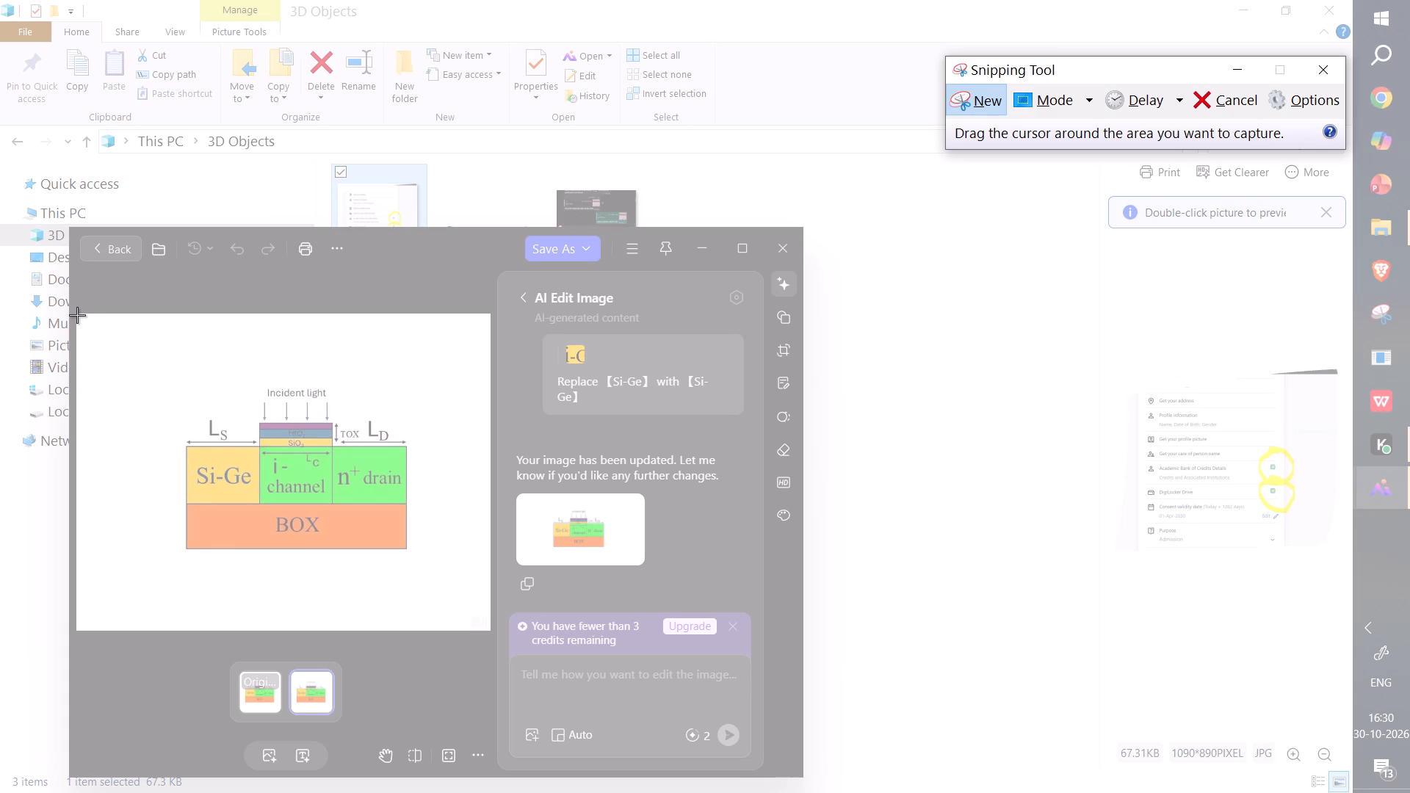
left_click_drag(77, 315, 130, 620)
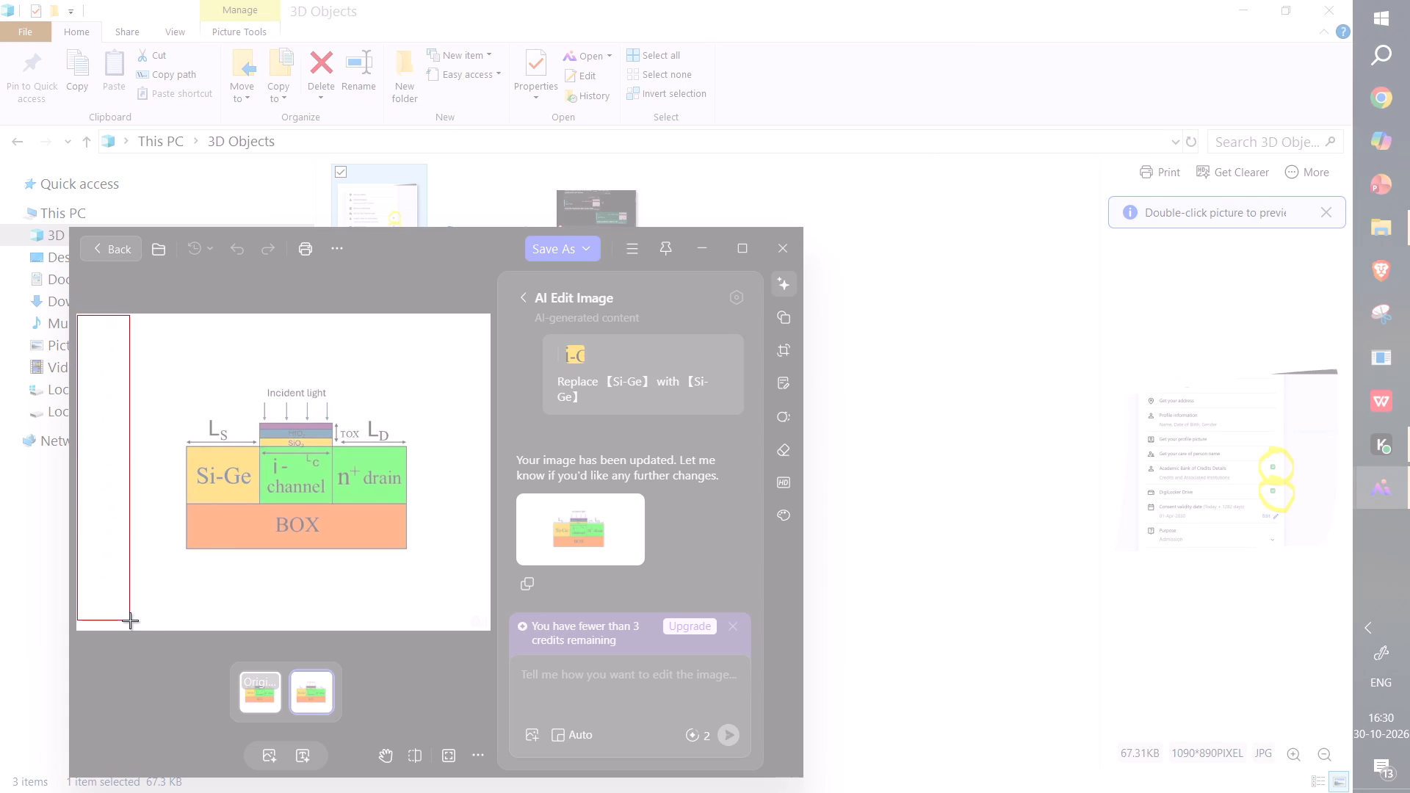
left_click_drag(130, 620, 491, 623)
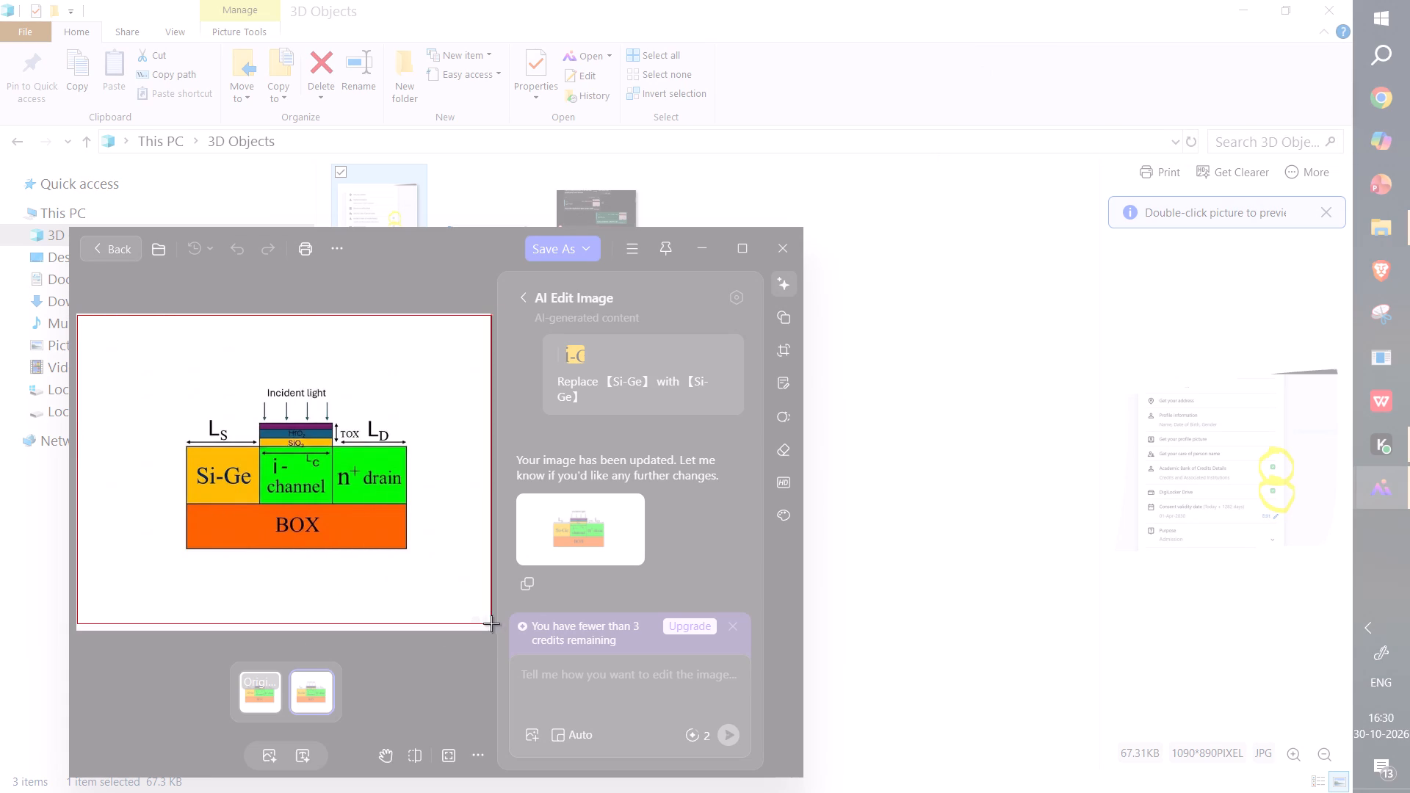
left_click_drag(491, 623, 485, 620)
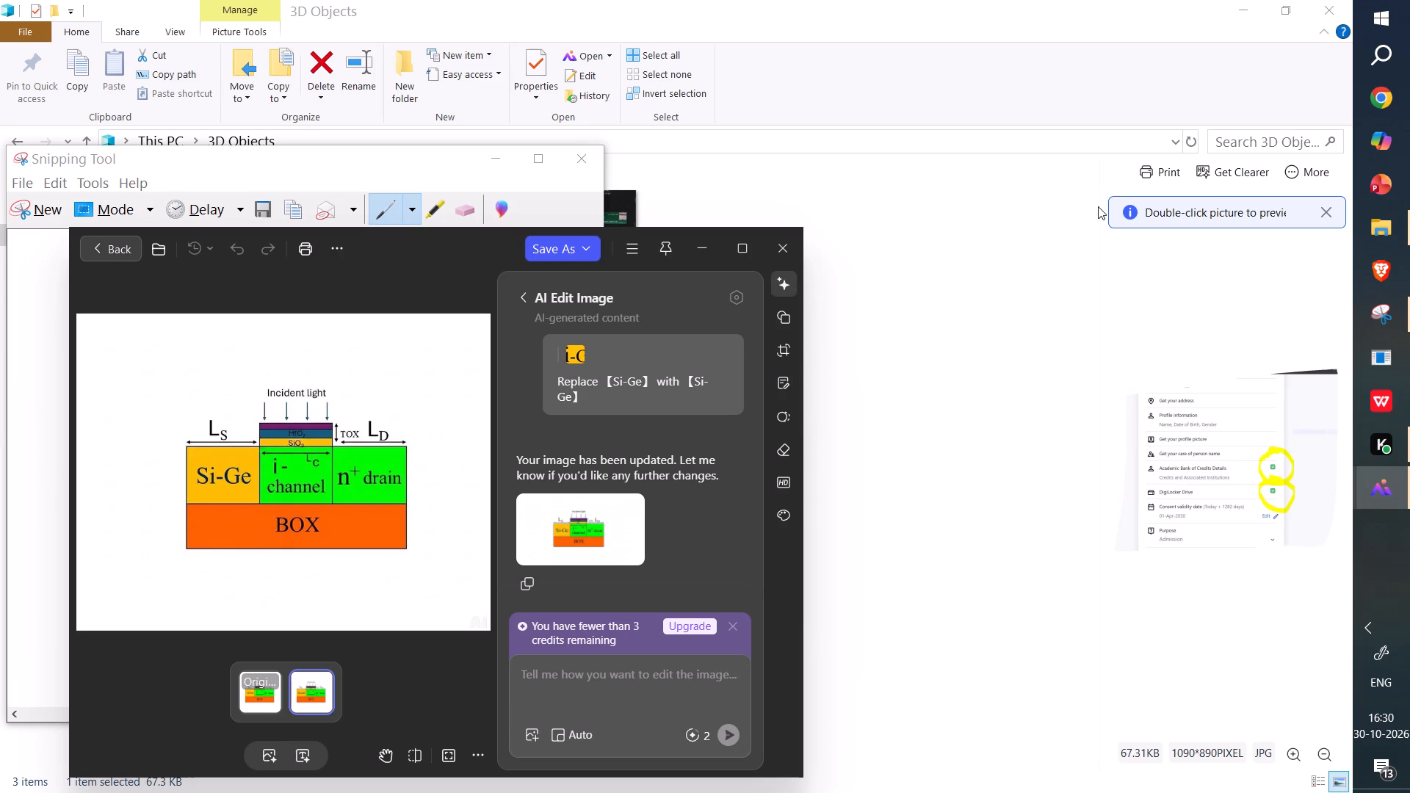
left_click_drag(442, 241, 949, 372)
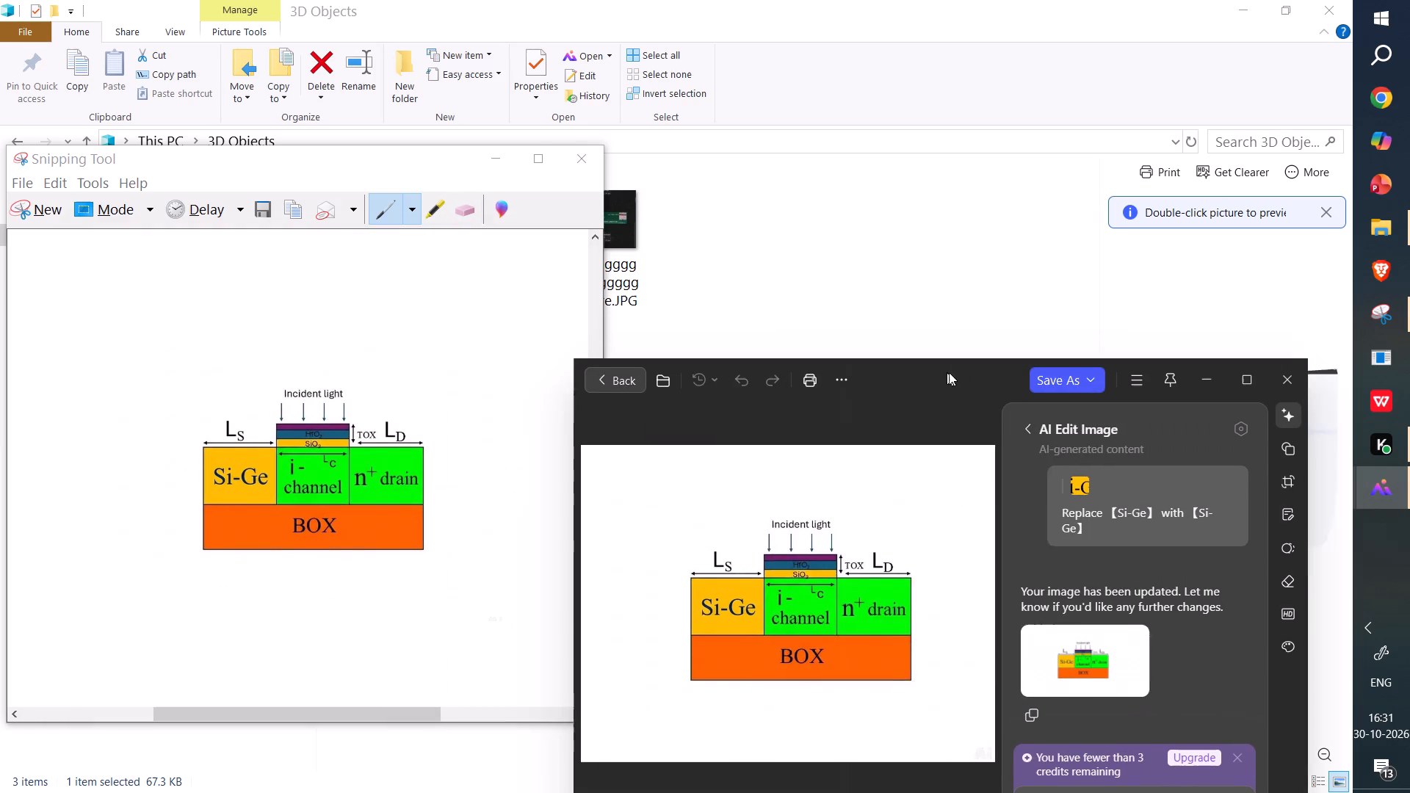
left_click_drag(949, 372, 899, 243)
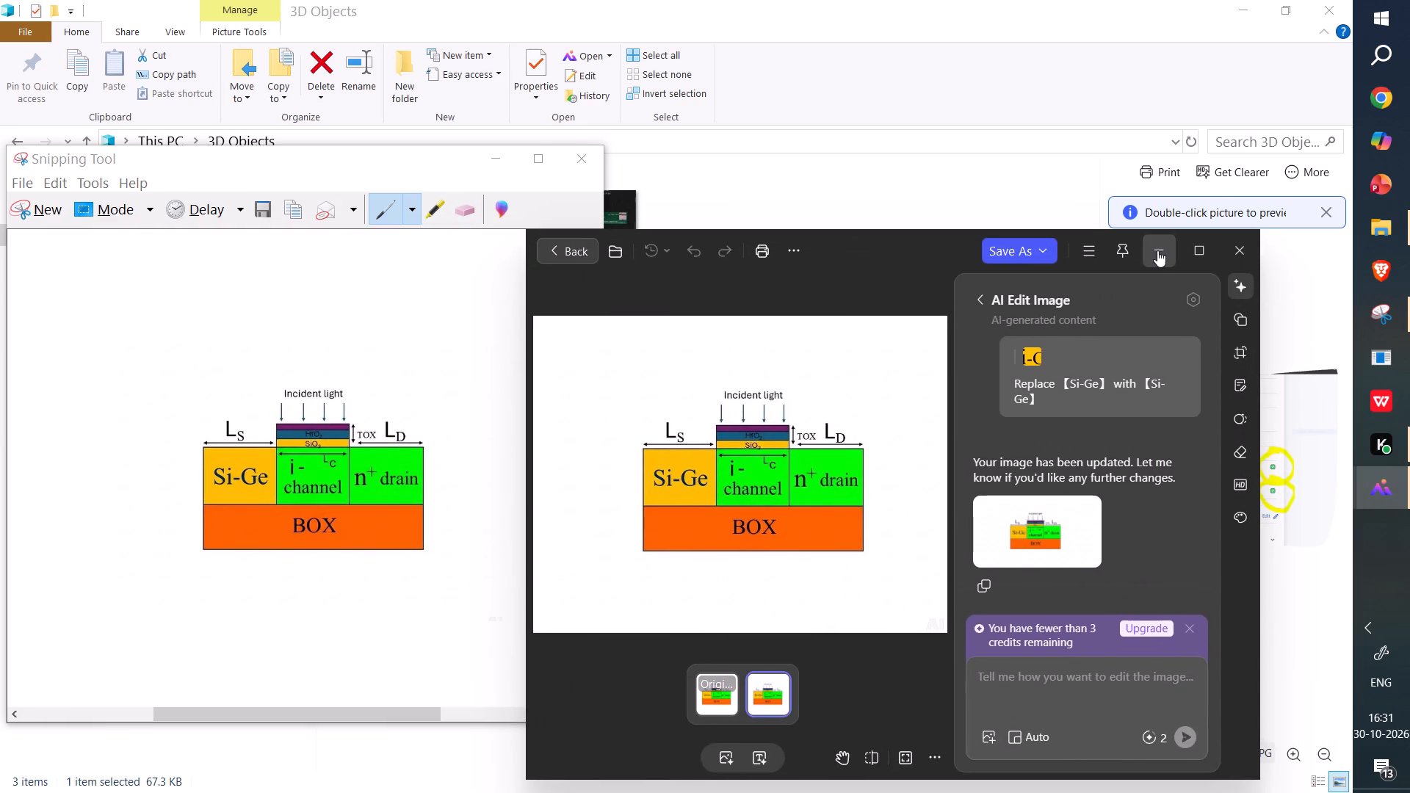
left_click(1157, 250)
Start saving the snip and choose the device structure folder inside Documents > results for paper as its destination.
left_click_drag(309, 162, 499, 149)
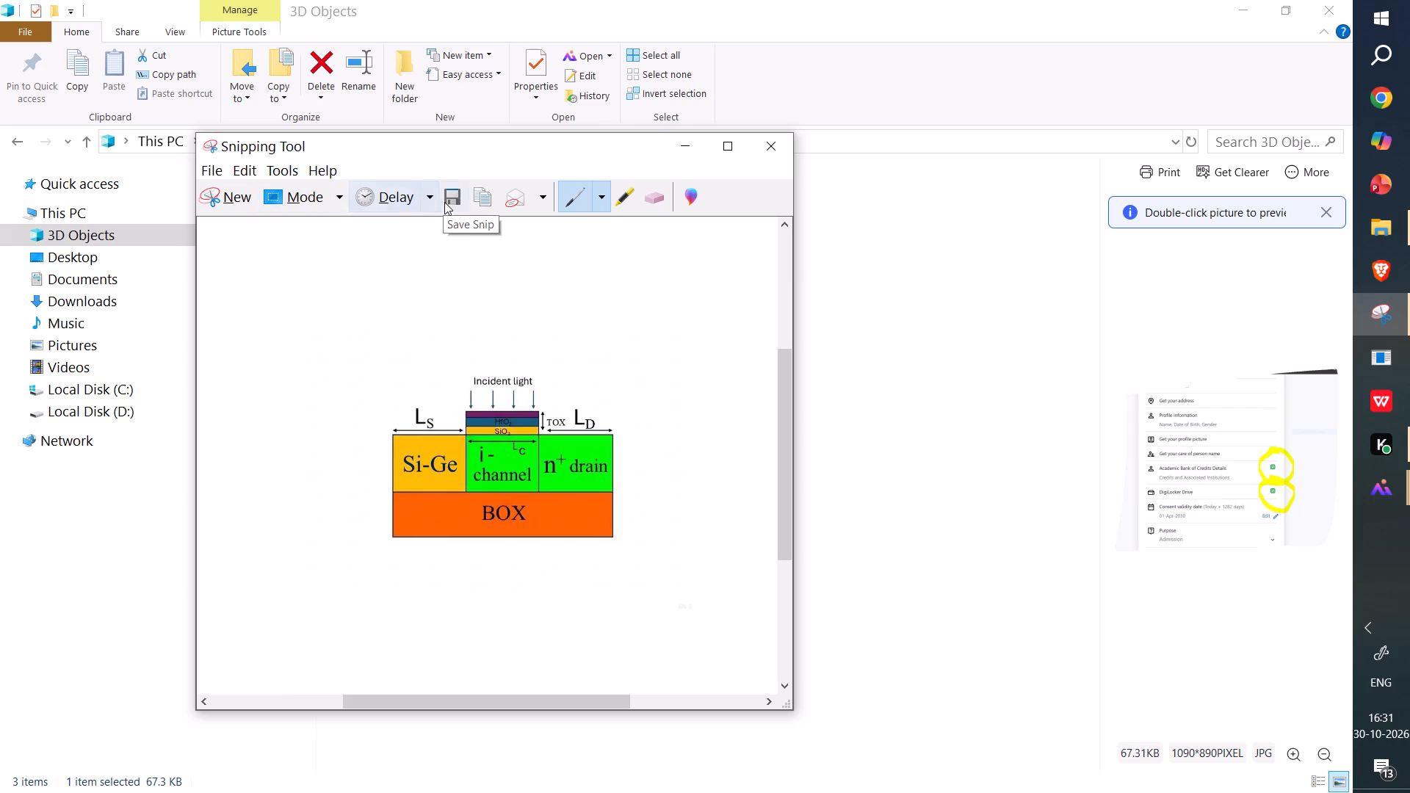
left_click(444, 202)
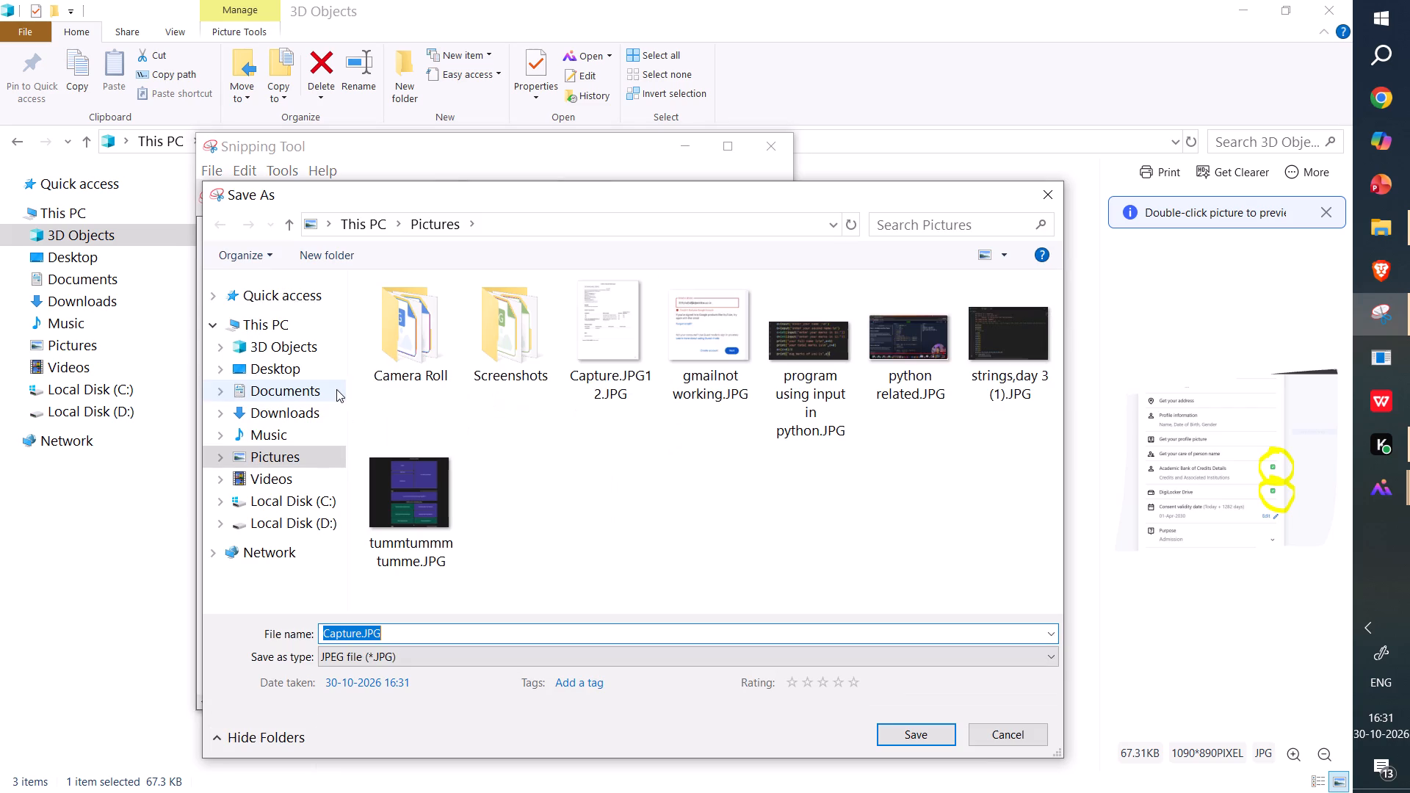
scroll(479, 530, "down", 1)
left_click(292, 397)
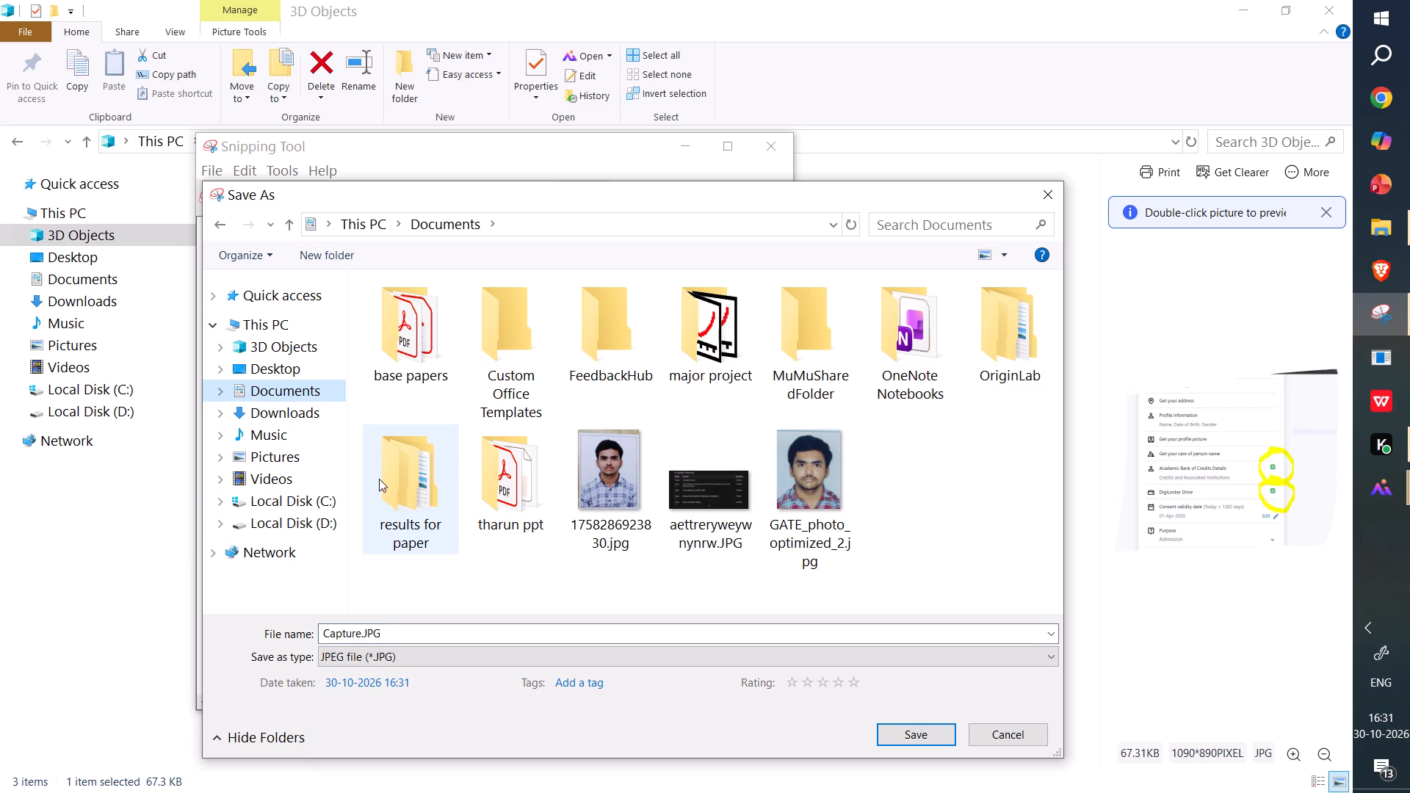
double_click(379, 479)
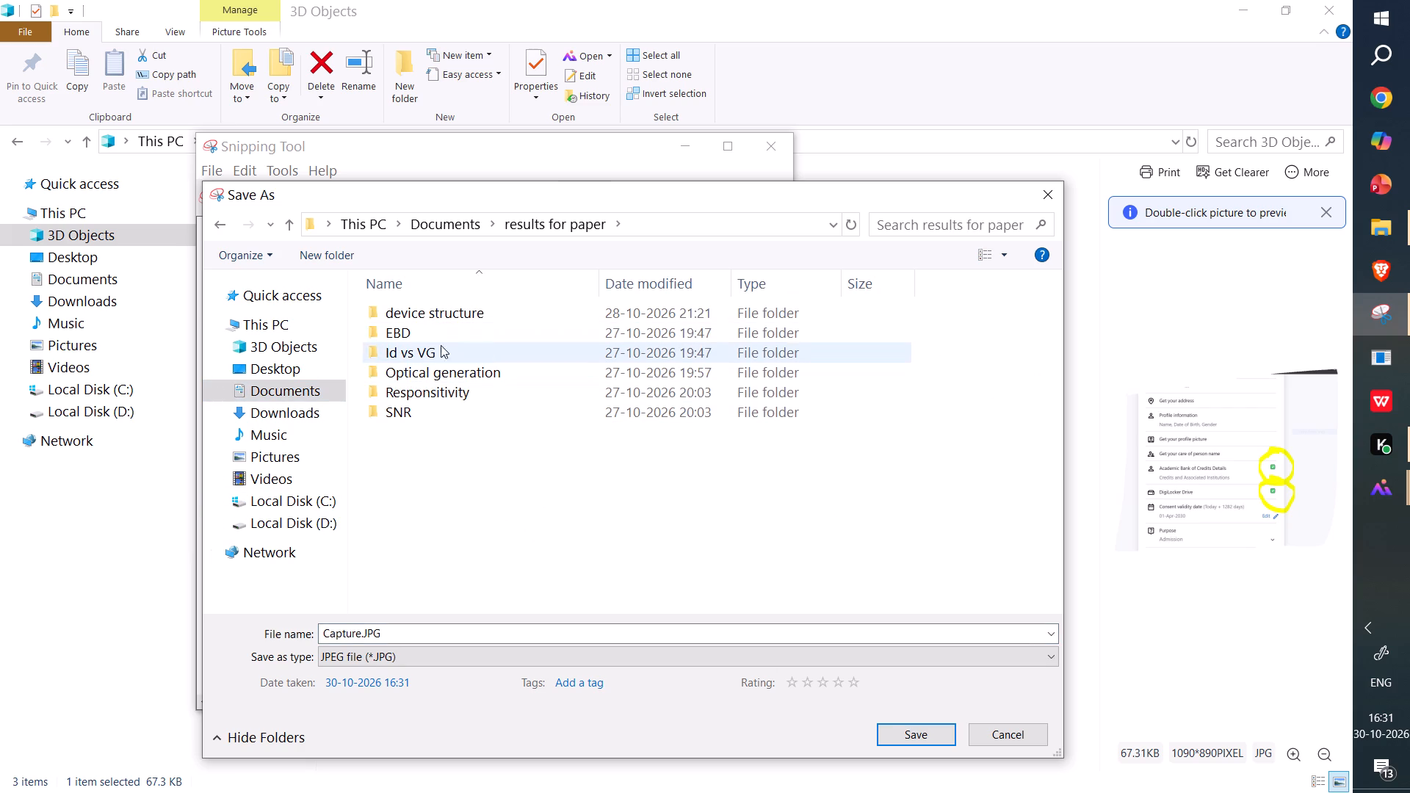
left_click(452, 322)
double_click(453, 314)
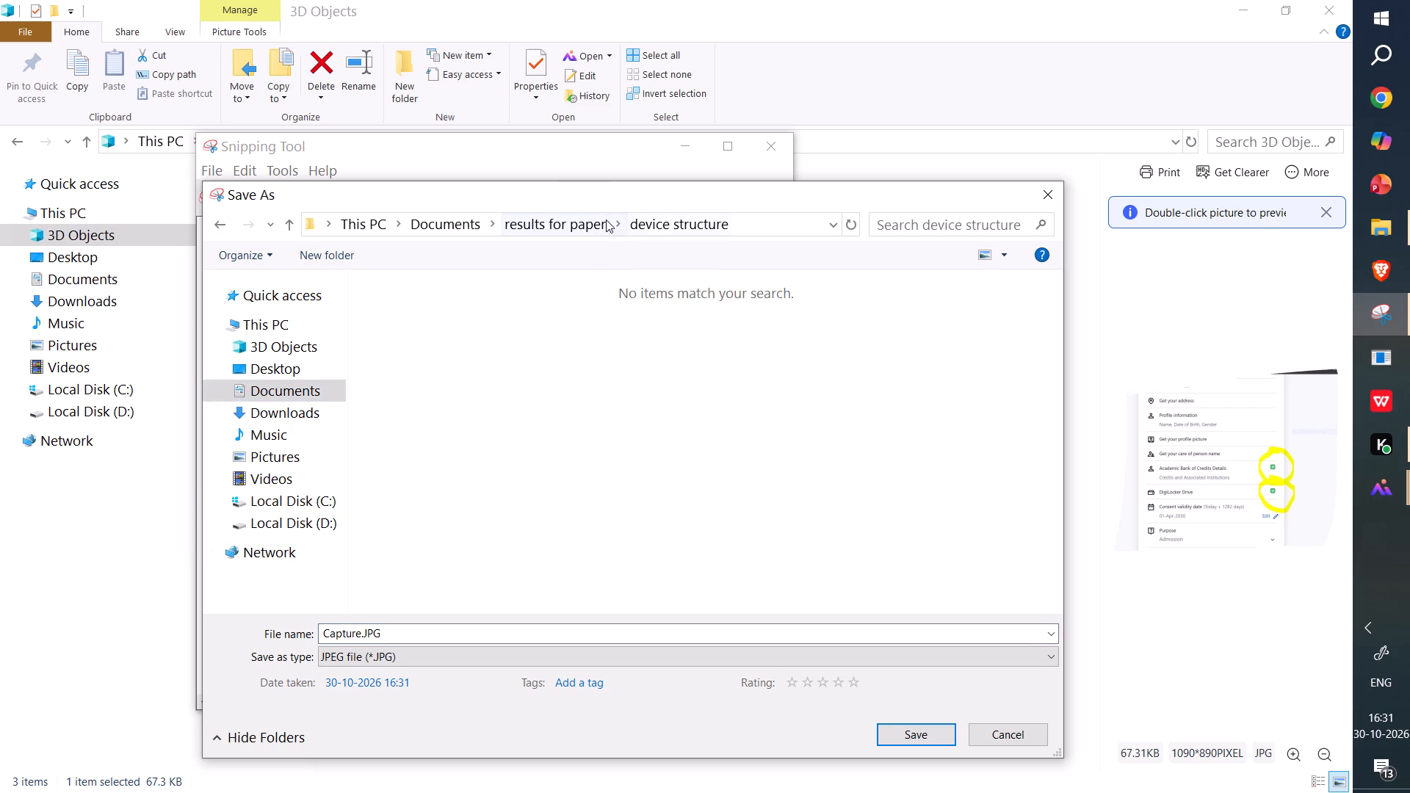
left_click(571, 220)
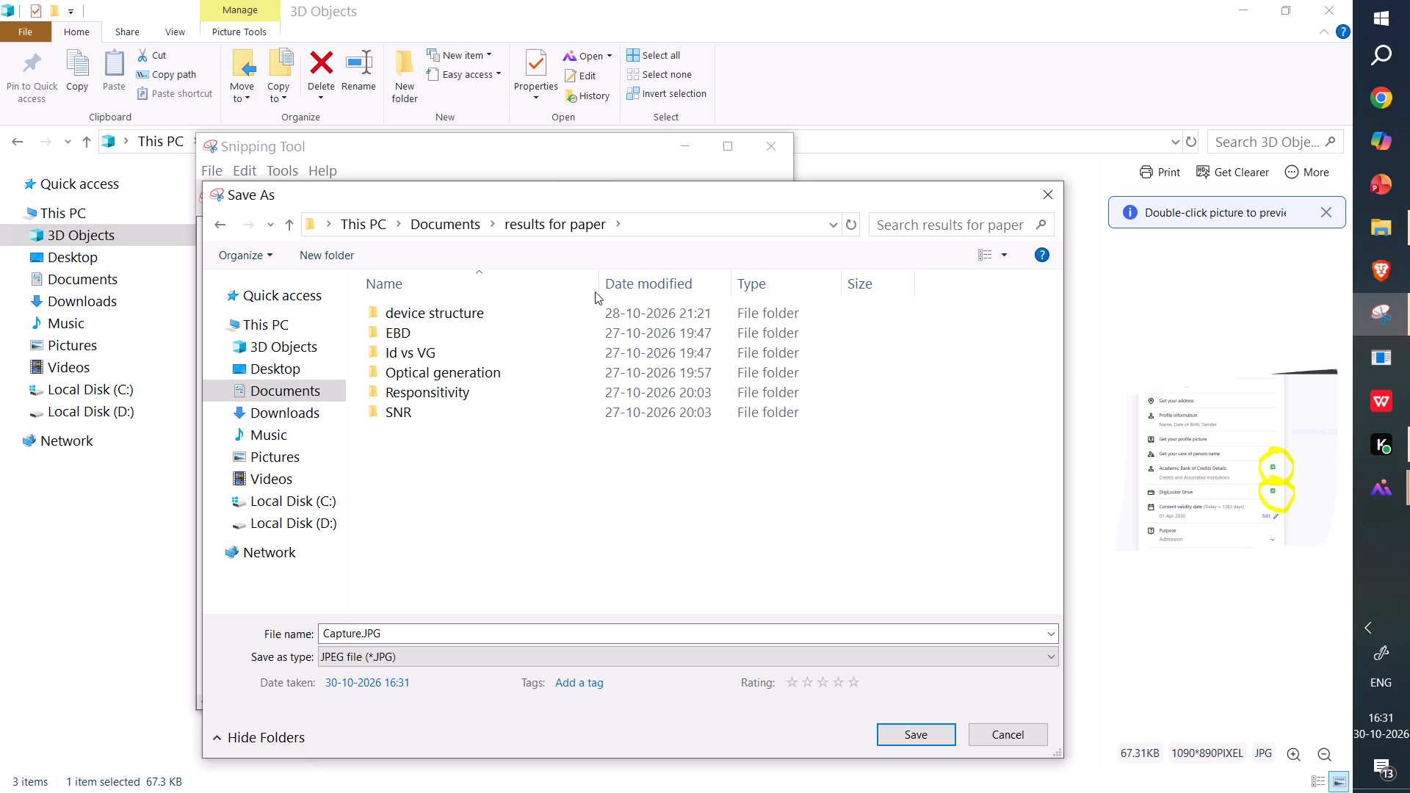
double_click(524, 305)
left_click(532, 361)
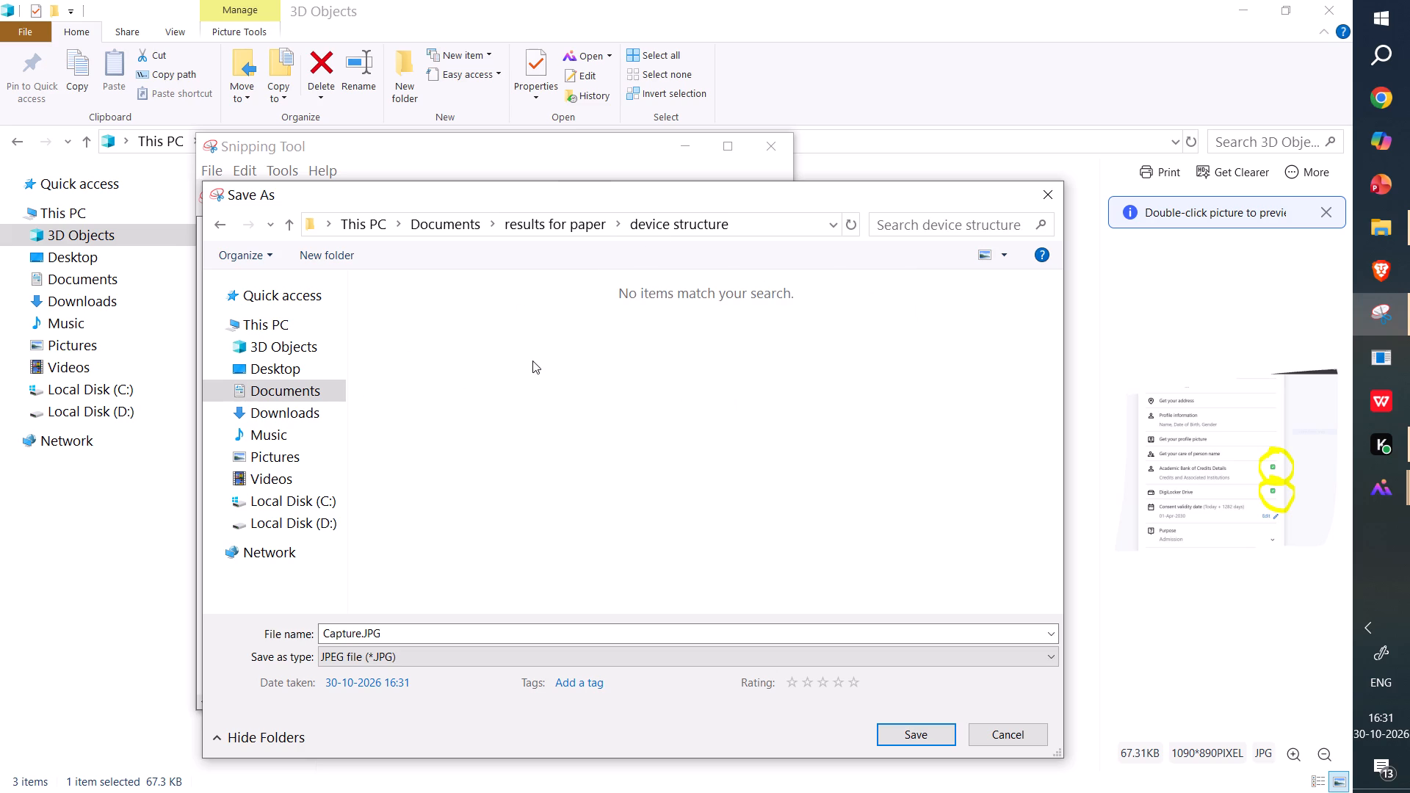
Name the snip Si_Ge.JPG and save it in the device structure folder.
left_click(382, 631)
left_click(361, 633)
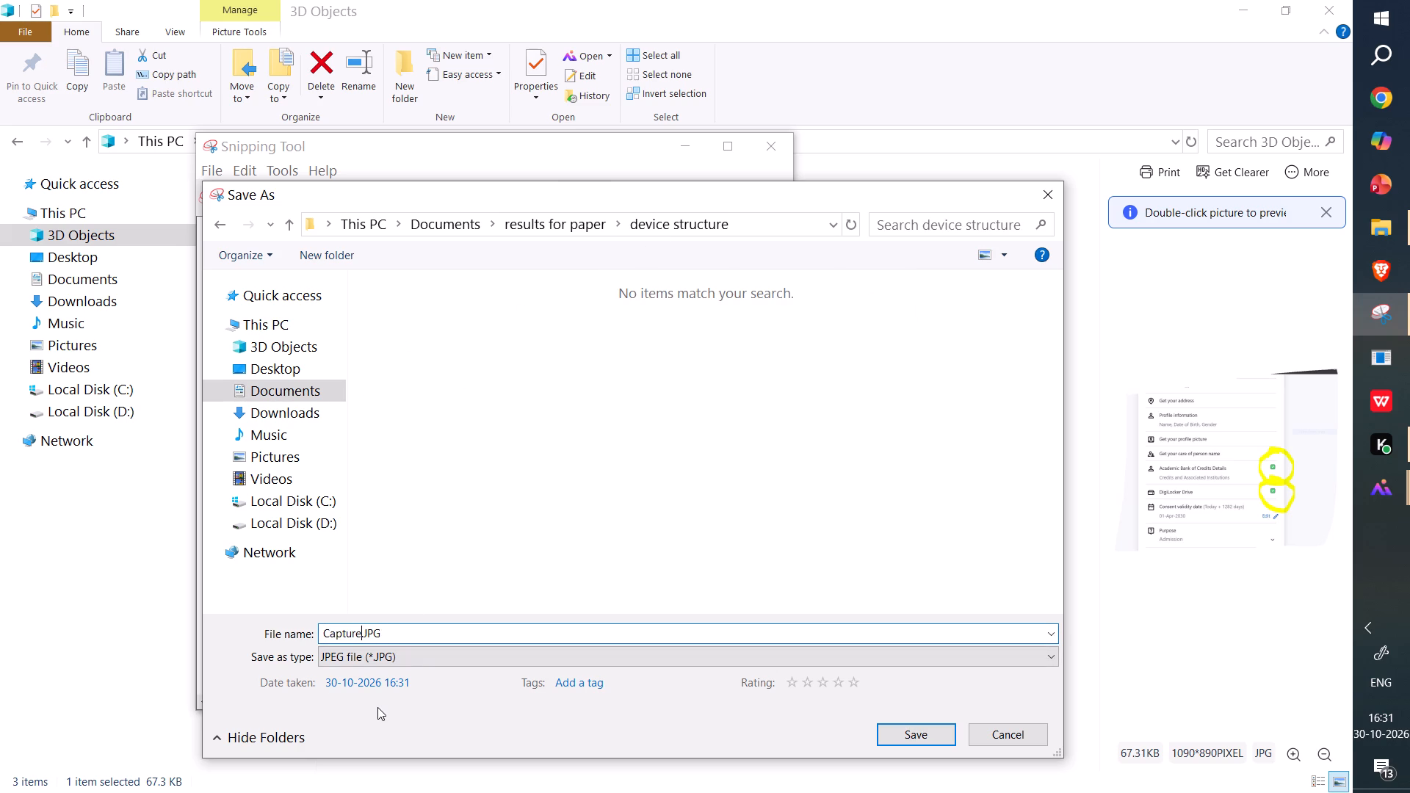
key("BackSpace")
key("BackSpace")
key("BackSpace")
key("BackSpace")
key("BackSpace")
key("BackSpace")
key("BackSpace")
key("BackSpace")
key("BackSpace")
key("BackSpace")
key("BackSpace")
key("BackSpace")
key("BackSpace")
key("BackSpace")
key("BackSpace")
key("BackSpace")
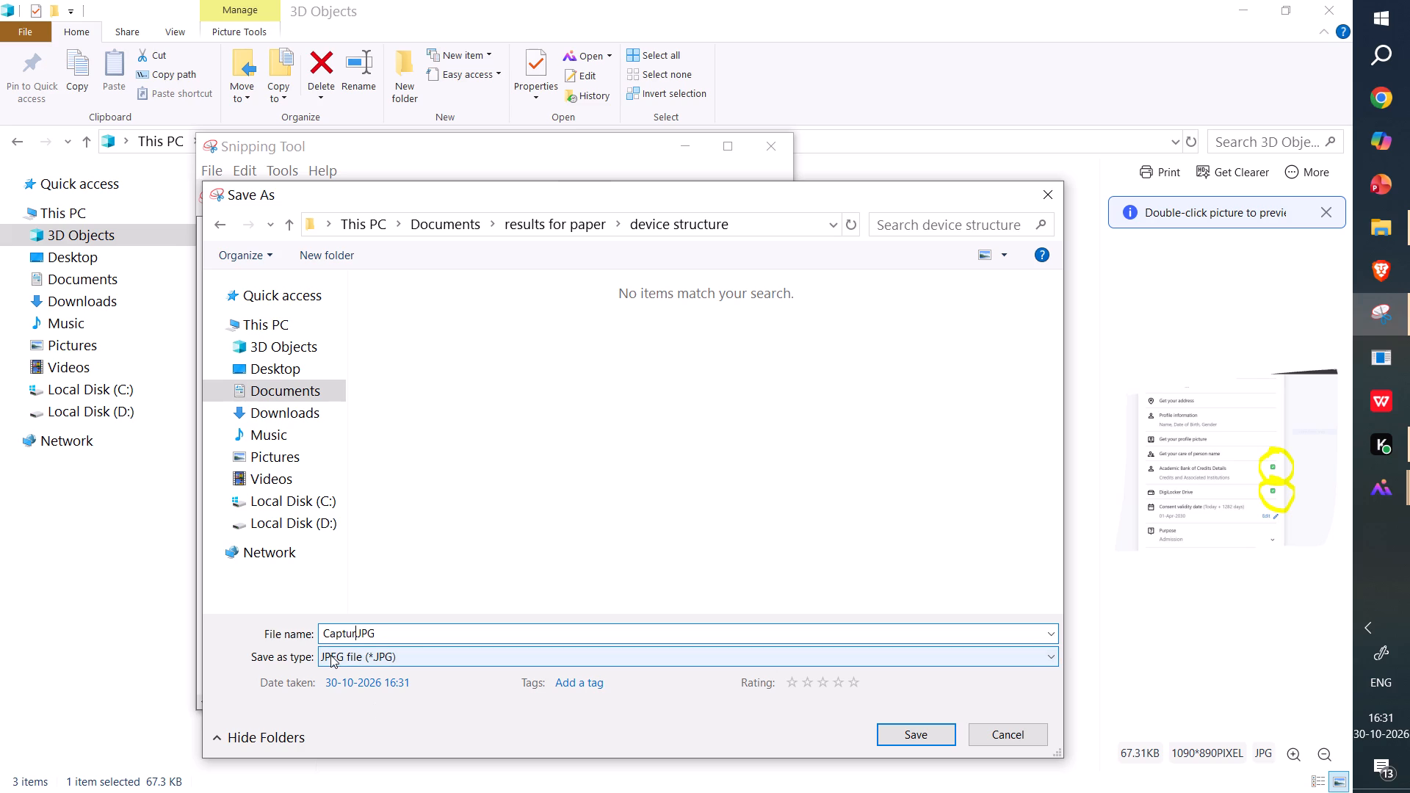
type("SI_")
key("g")
key("e")
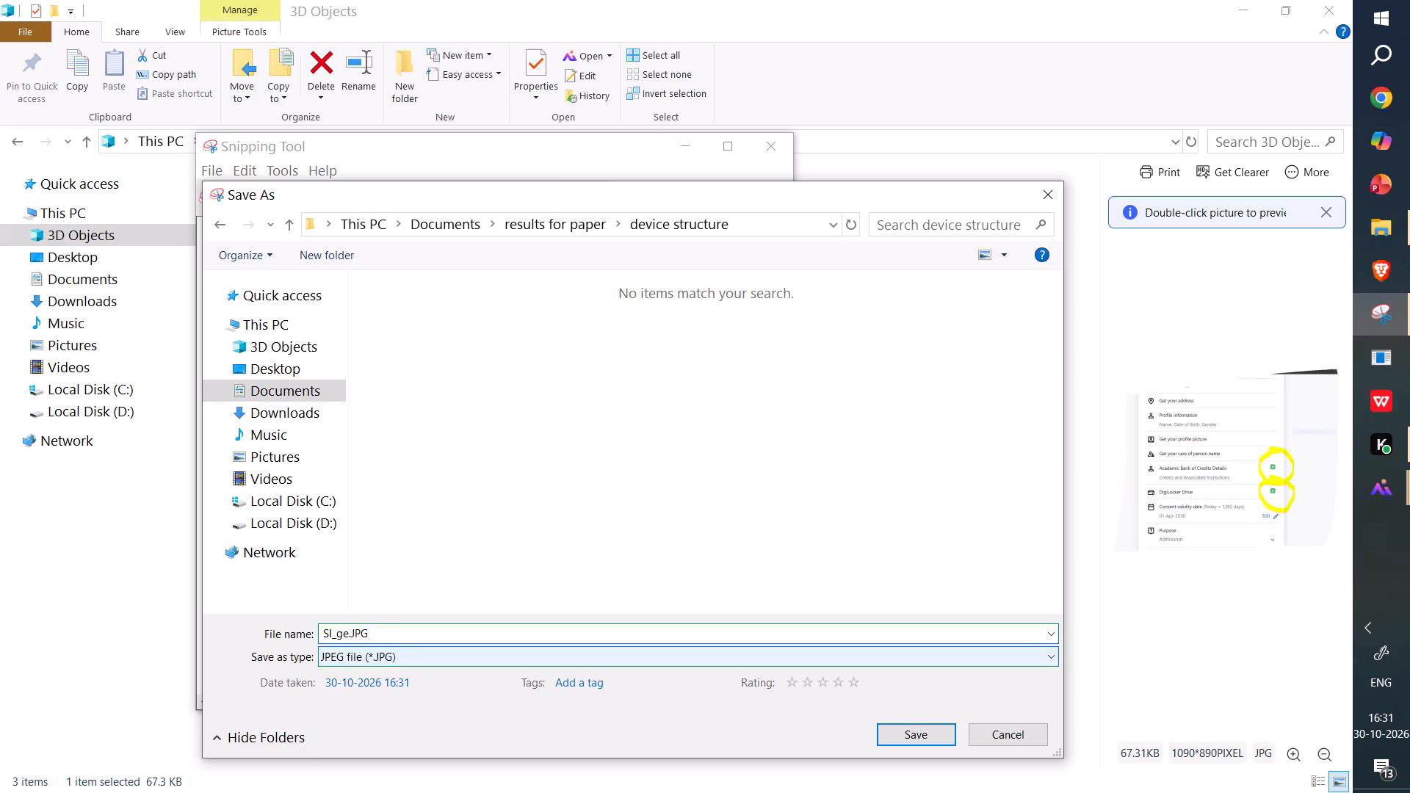
key("BackSpace")
key("BackSpace")
type("Ge")
key("Left")
key("Left")
key("Left")
key("BackSpace")
key("i")
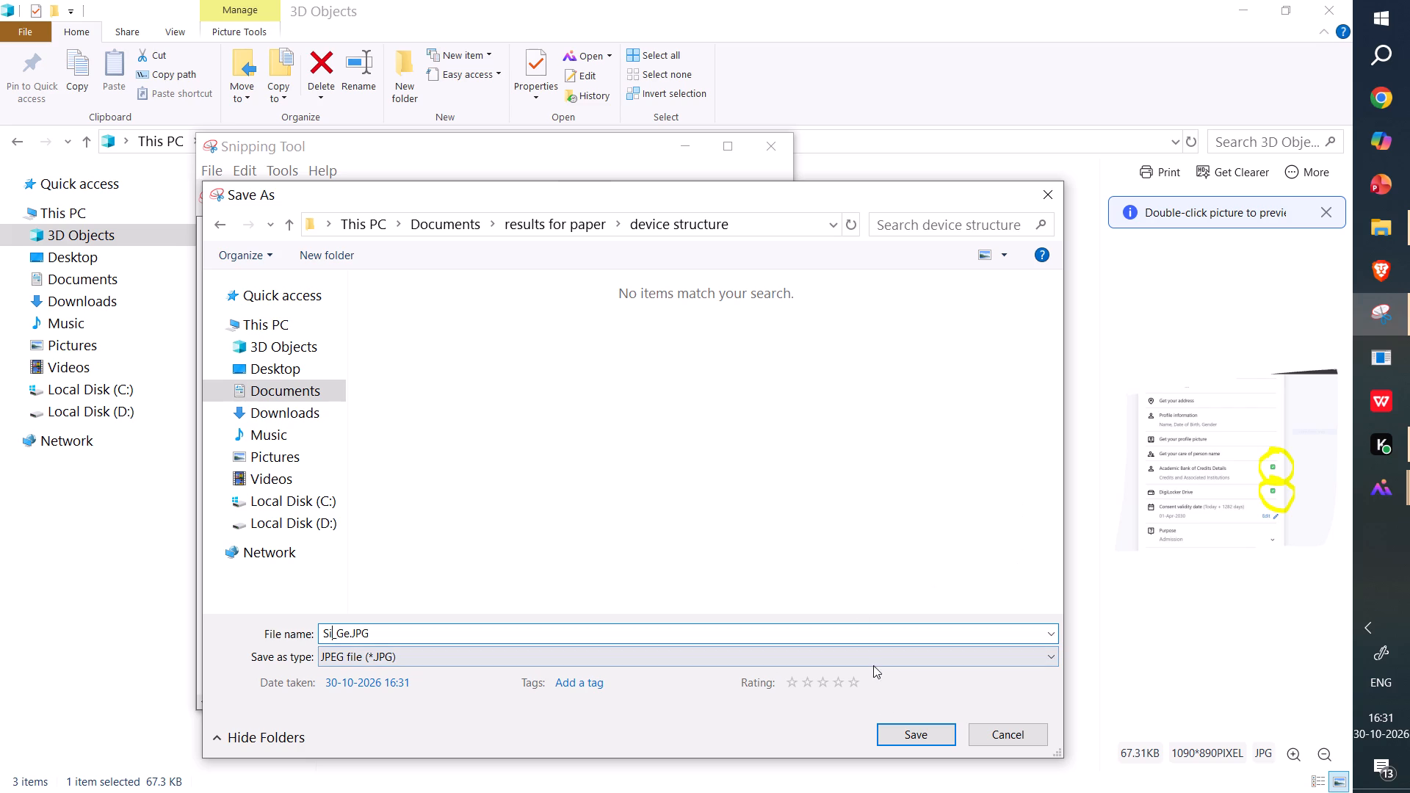
left_click(915, 740)
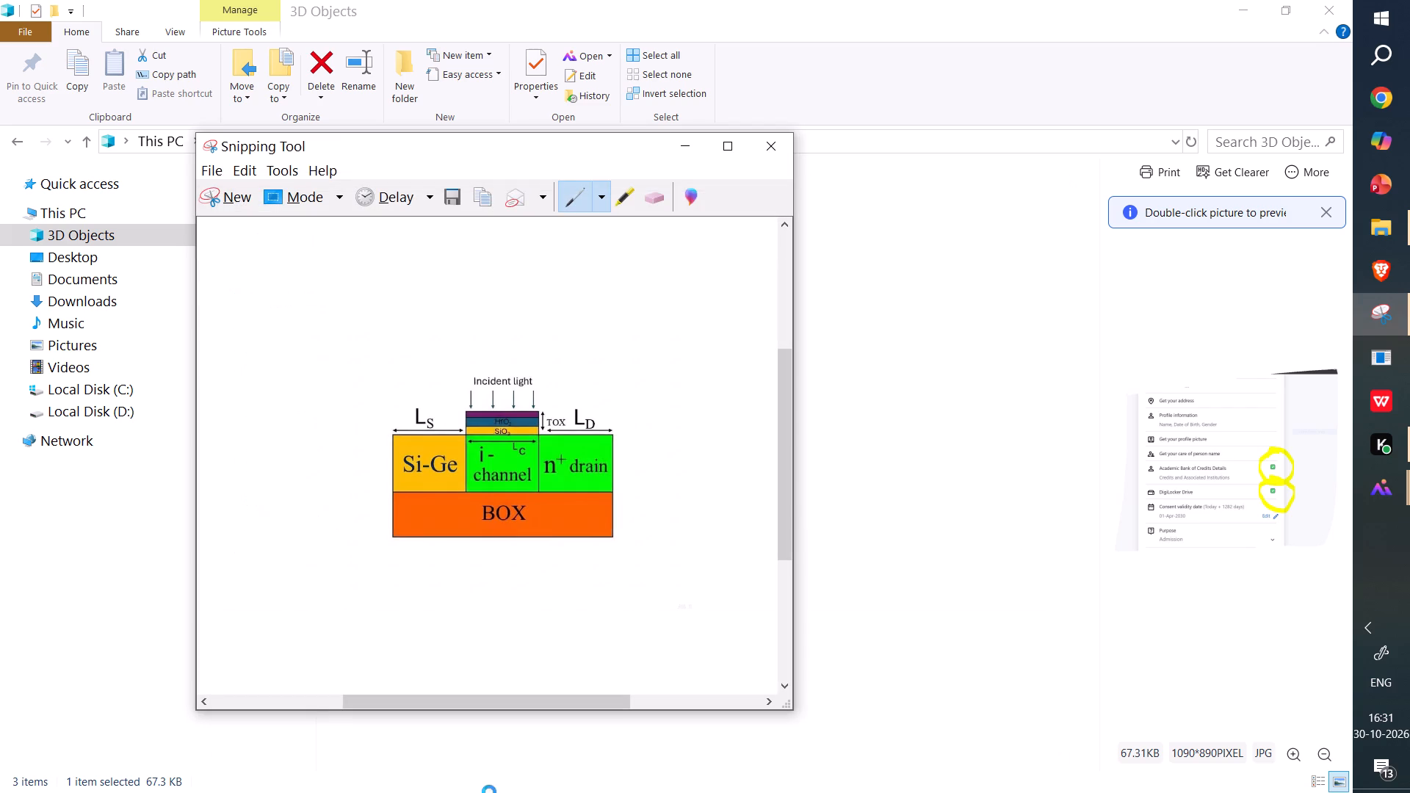
Minimize Snipping Tool and open the device structure folder inside Documents > results for paper in File Explorer.
left_click(690, 138)
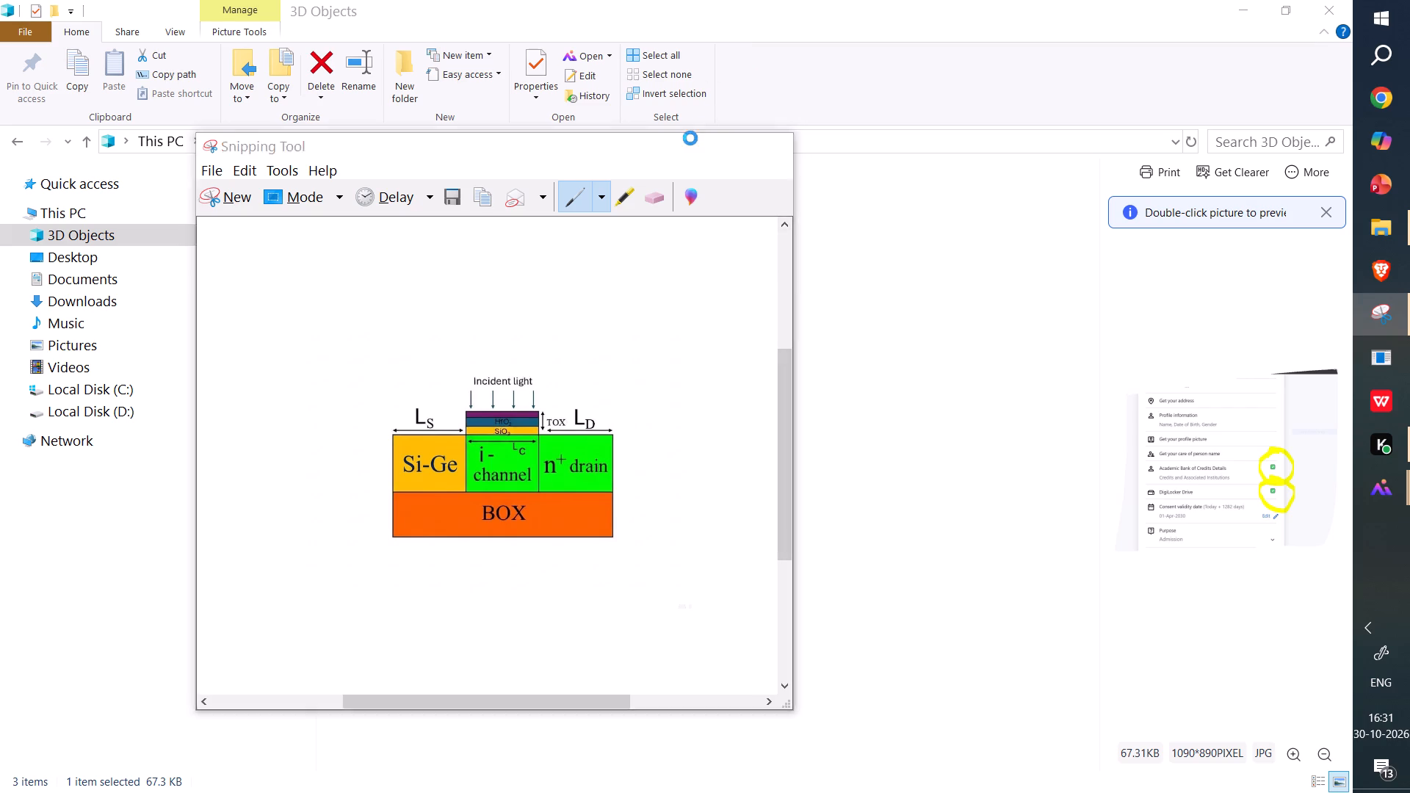
left_click(474, 525)
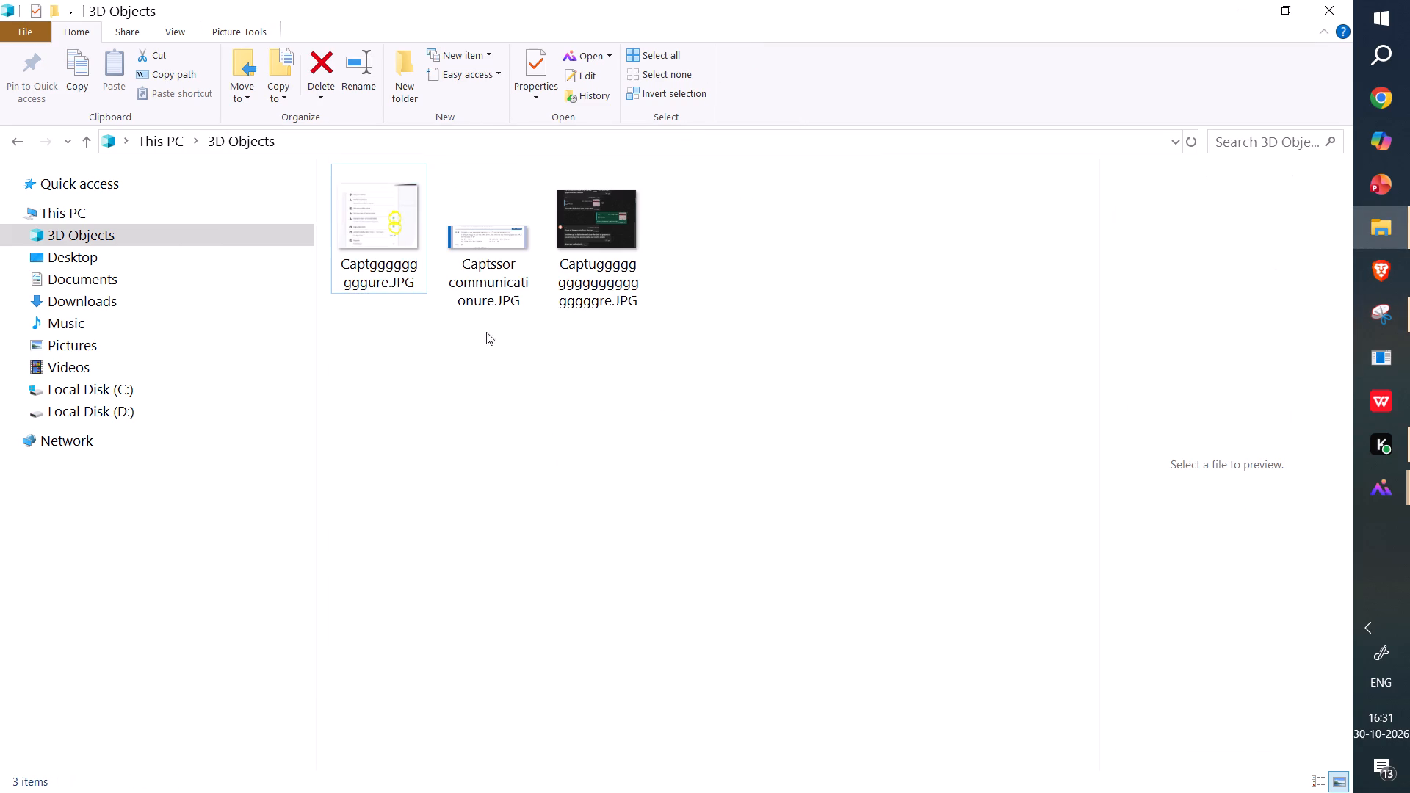
double_click(146, 275)
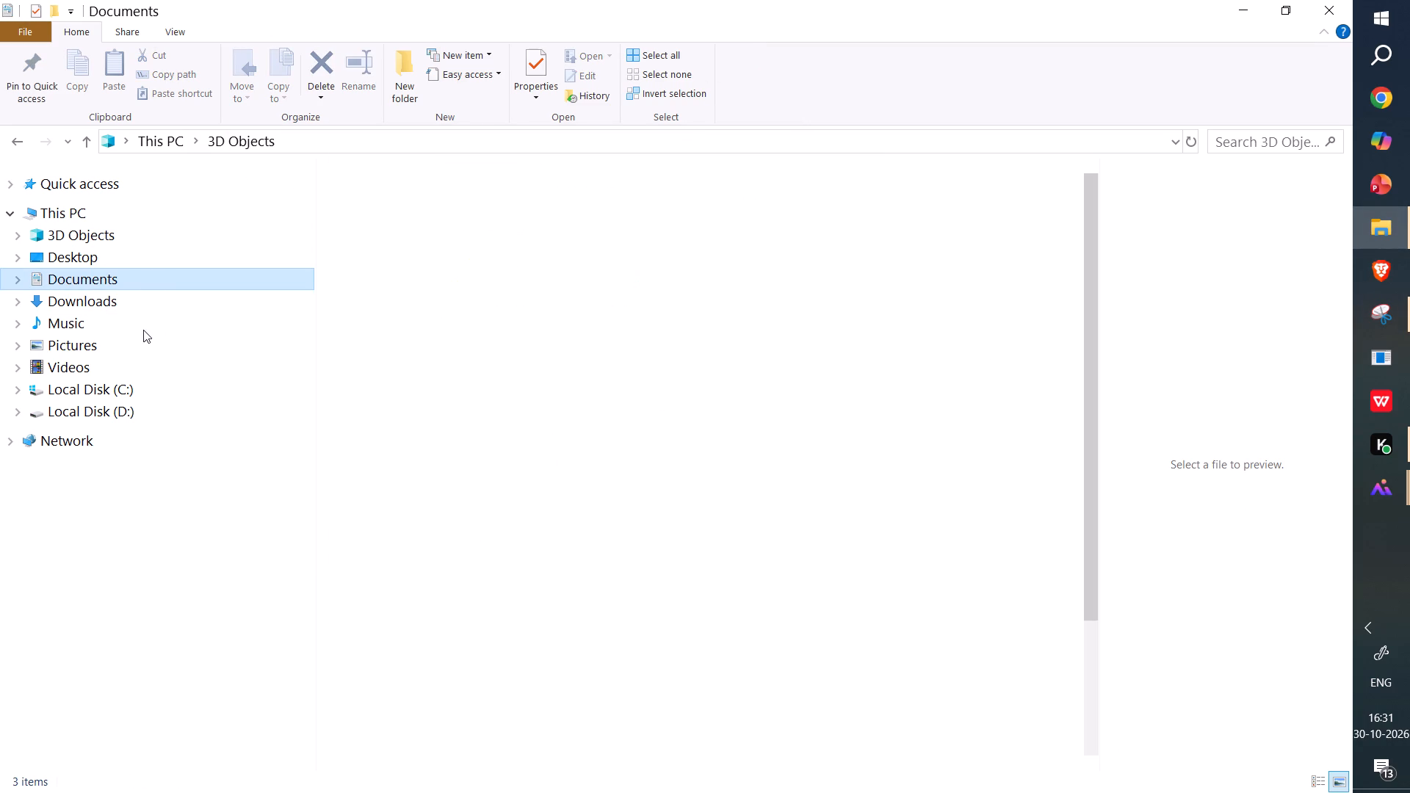
double_click(405, 396)
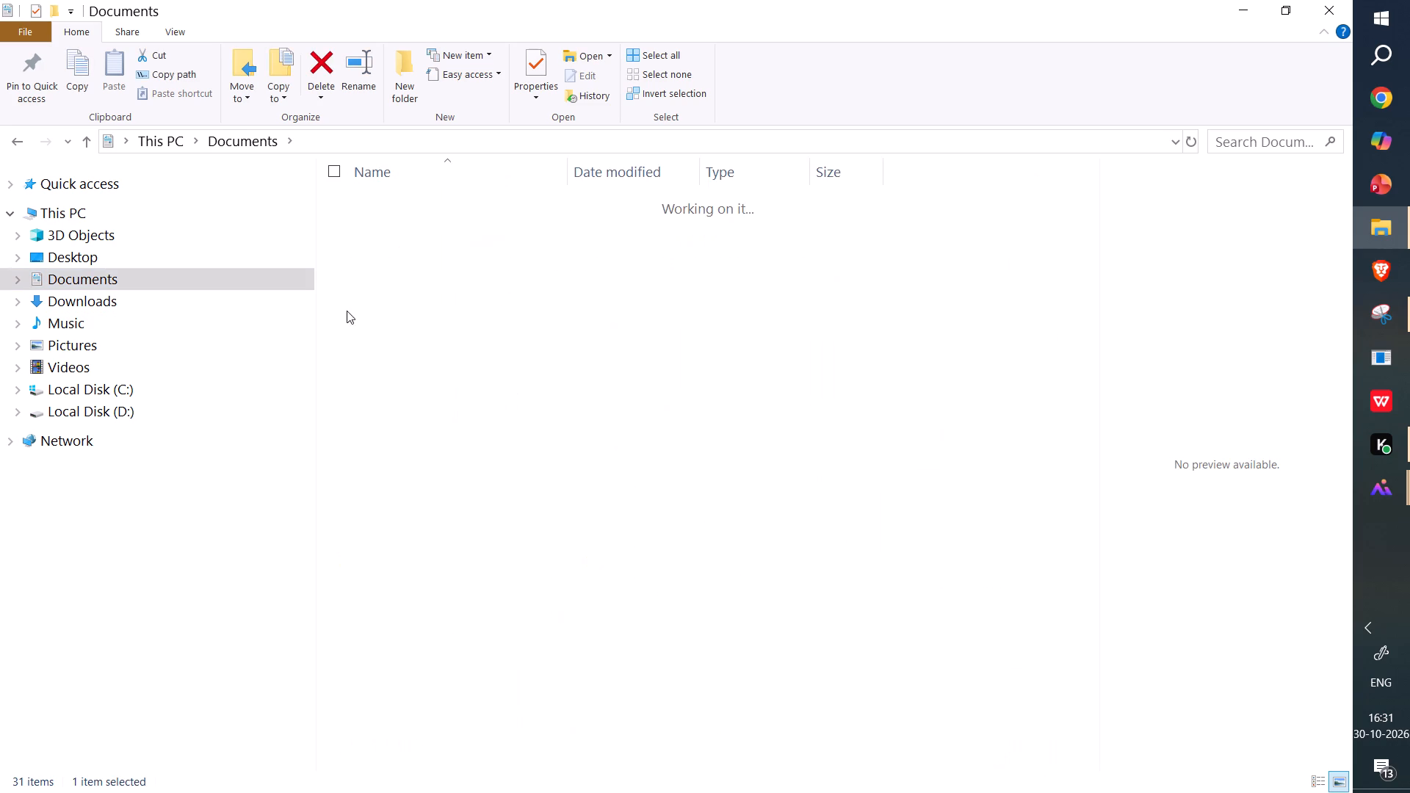
double_click(505, 208)
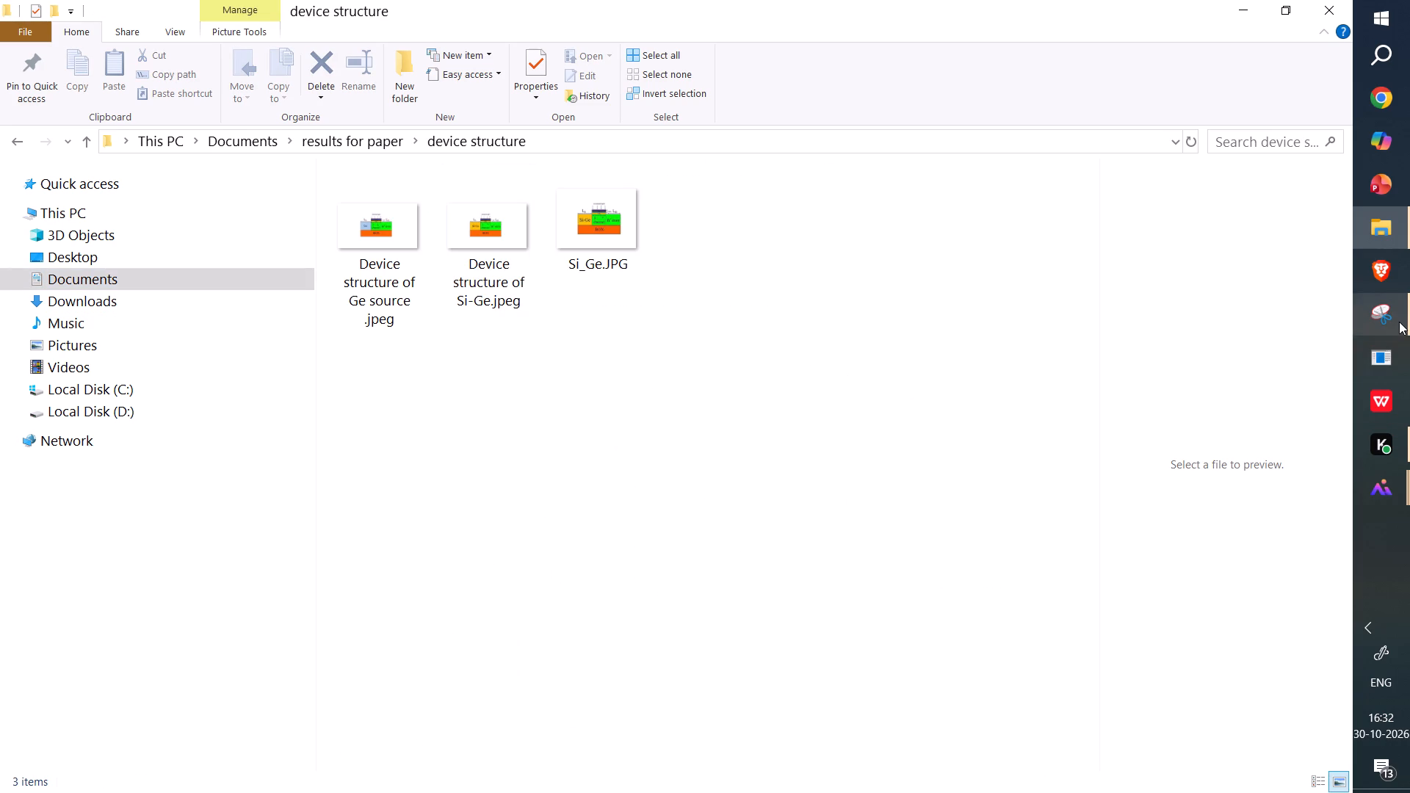
Close Snipping Tool and the image editor window, saving the current AI-edited Si-Ge image.
left_click(1327, 266)
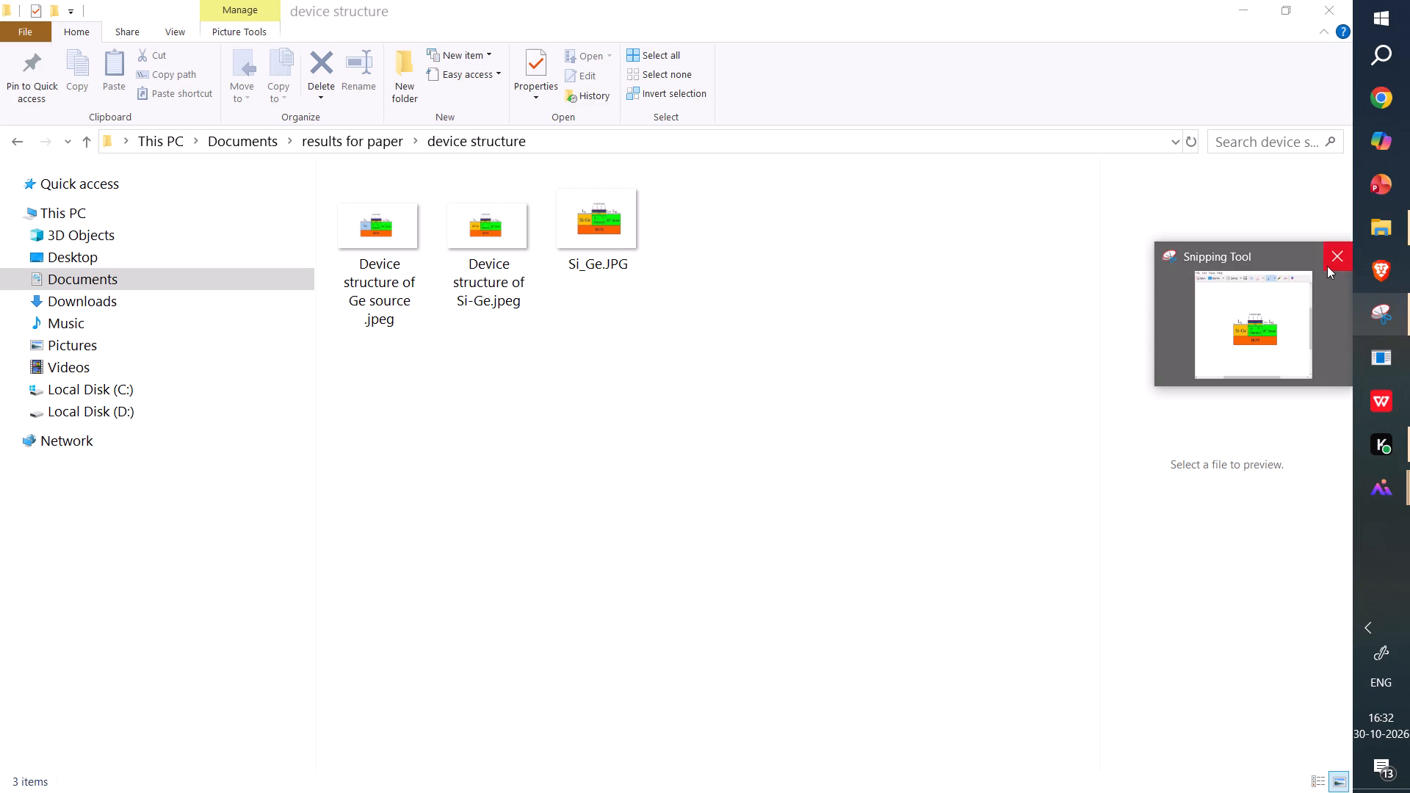
left_click(1379, 504)
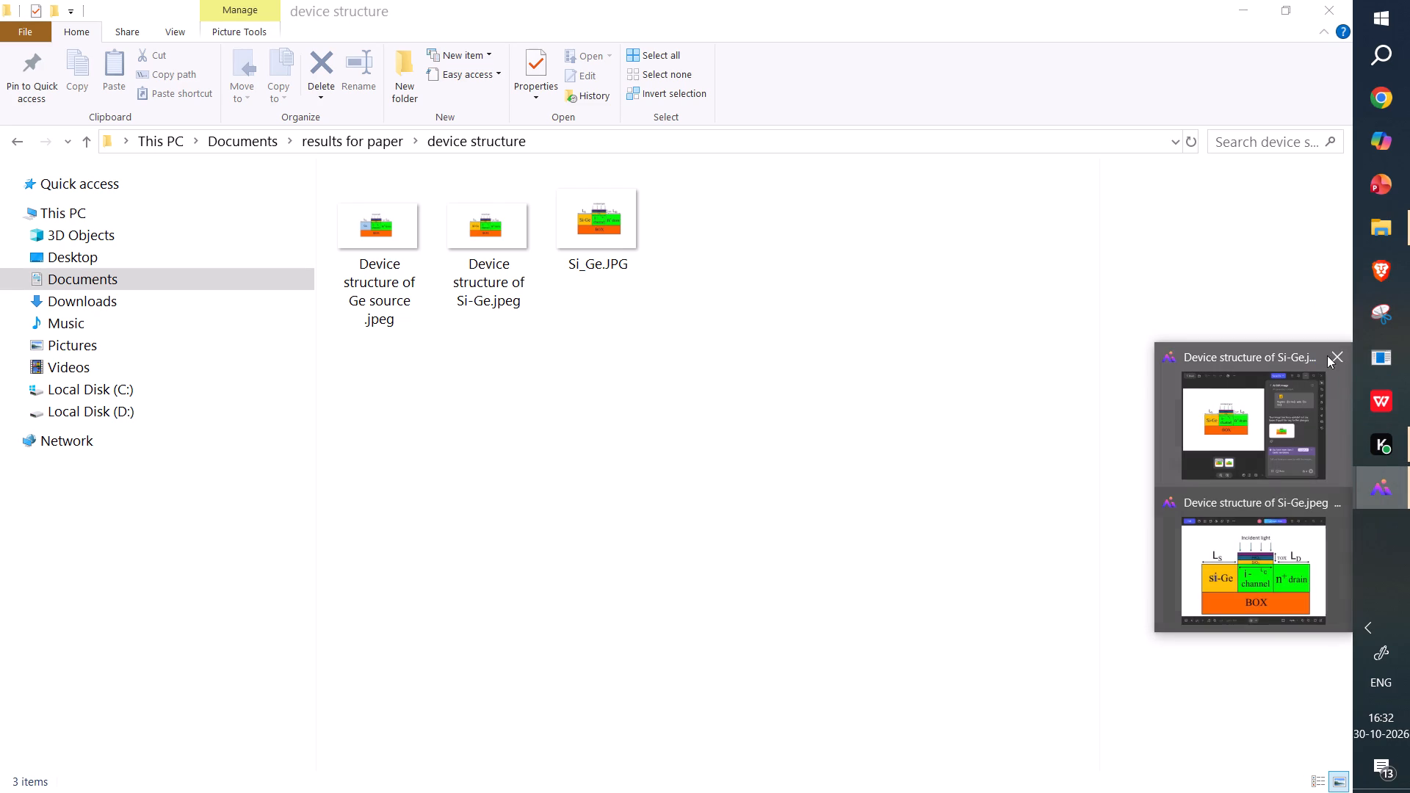
left_click(1346, 352)
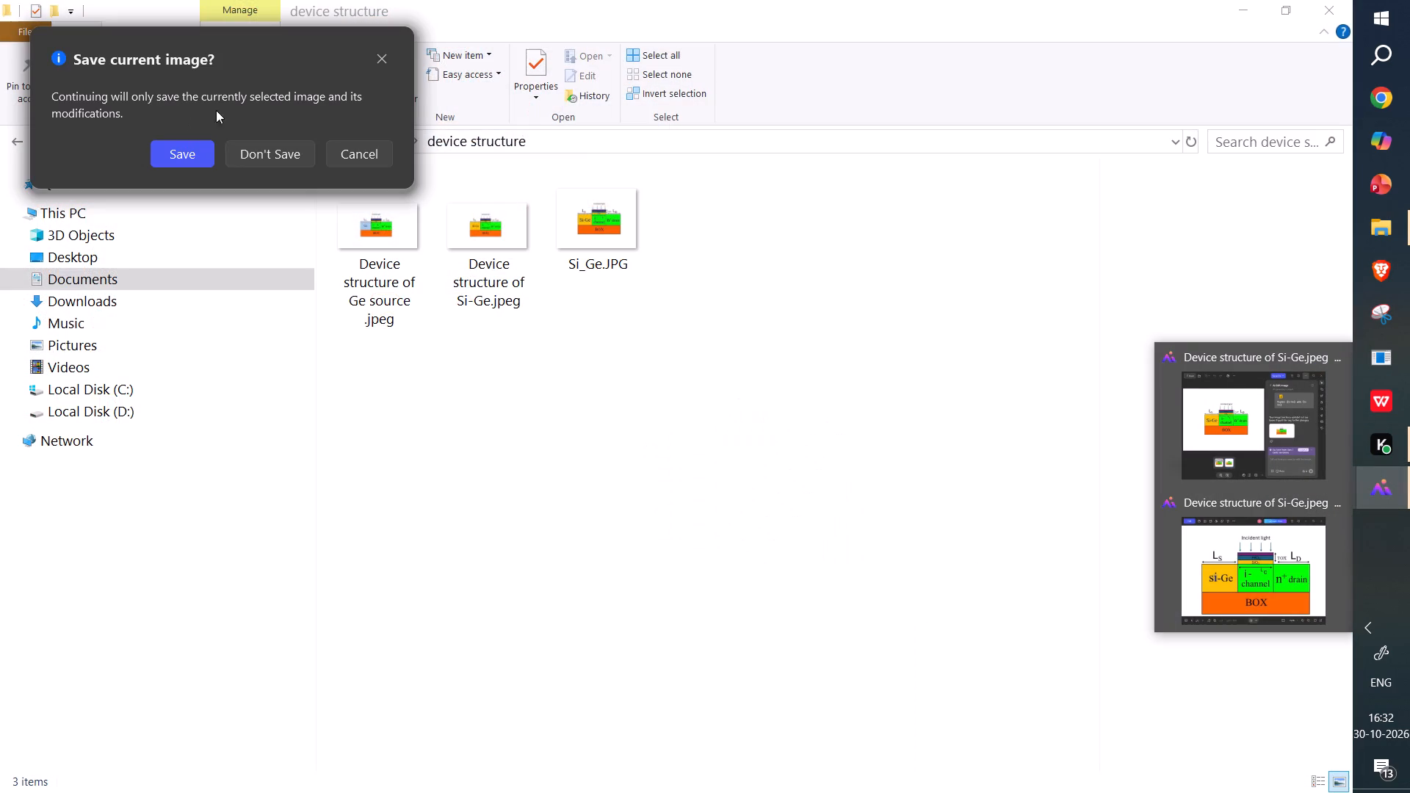
left_click(192, 157)
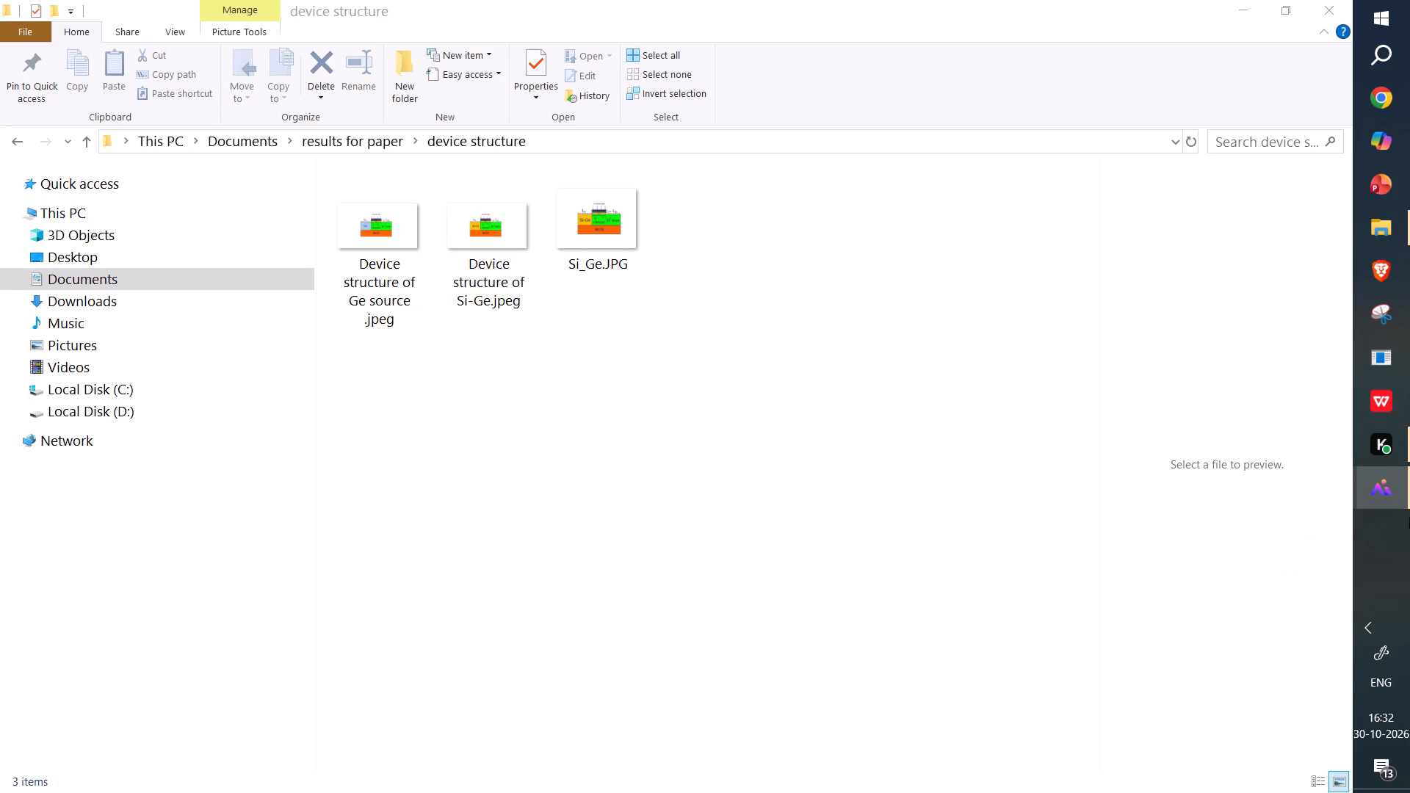
Close the remaining Si-Ge image viewer window, dismissing the WPS Pro+ subscription offer.
left_click(1409, 496)
left_click(1326, 358)
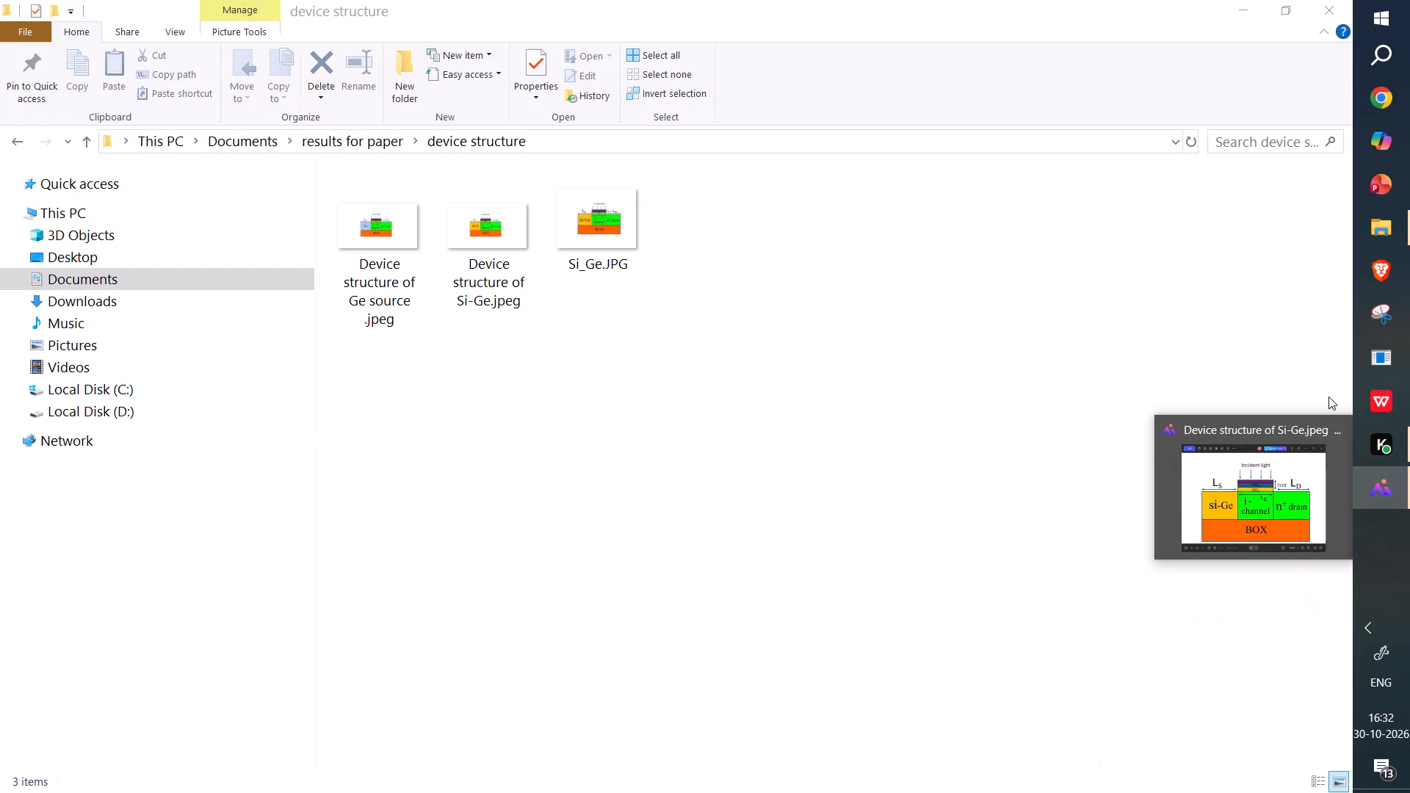
left_click(1338, 424)
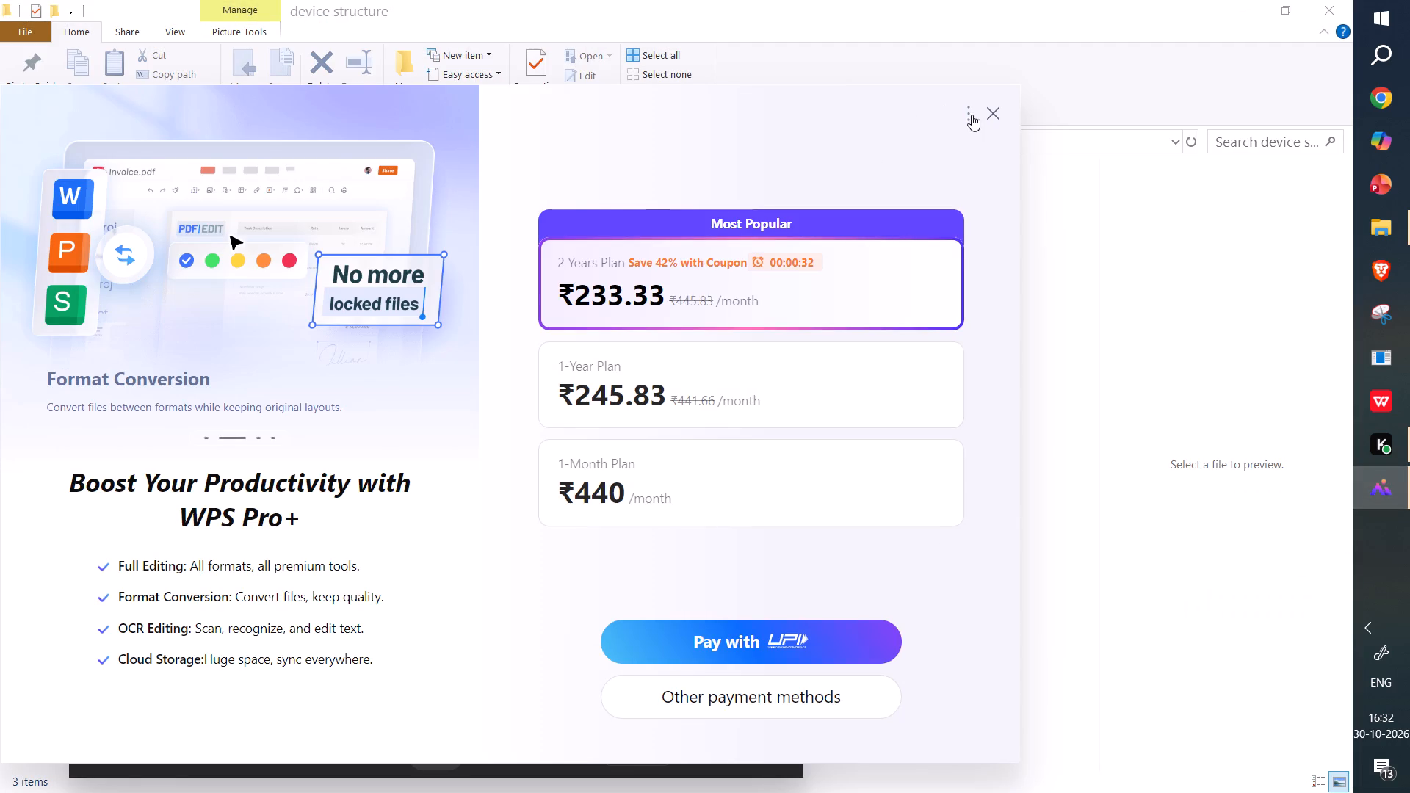
left_click(988, 115)
scroll(267, 526, "down", 4)
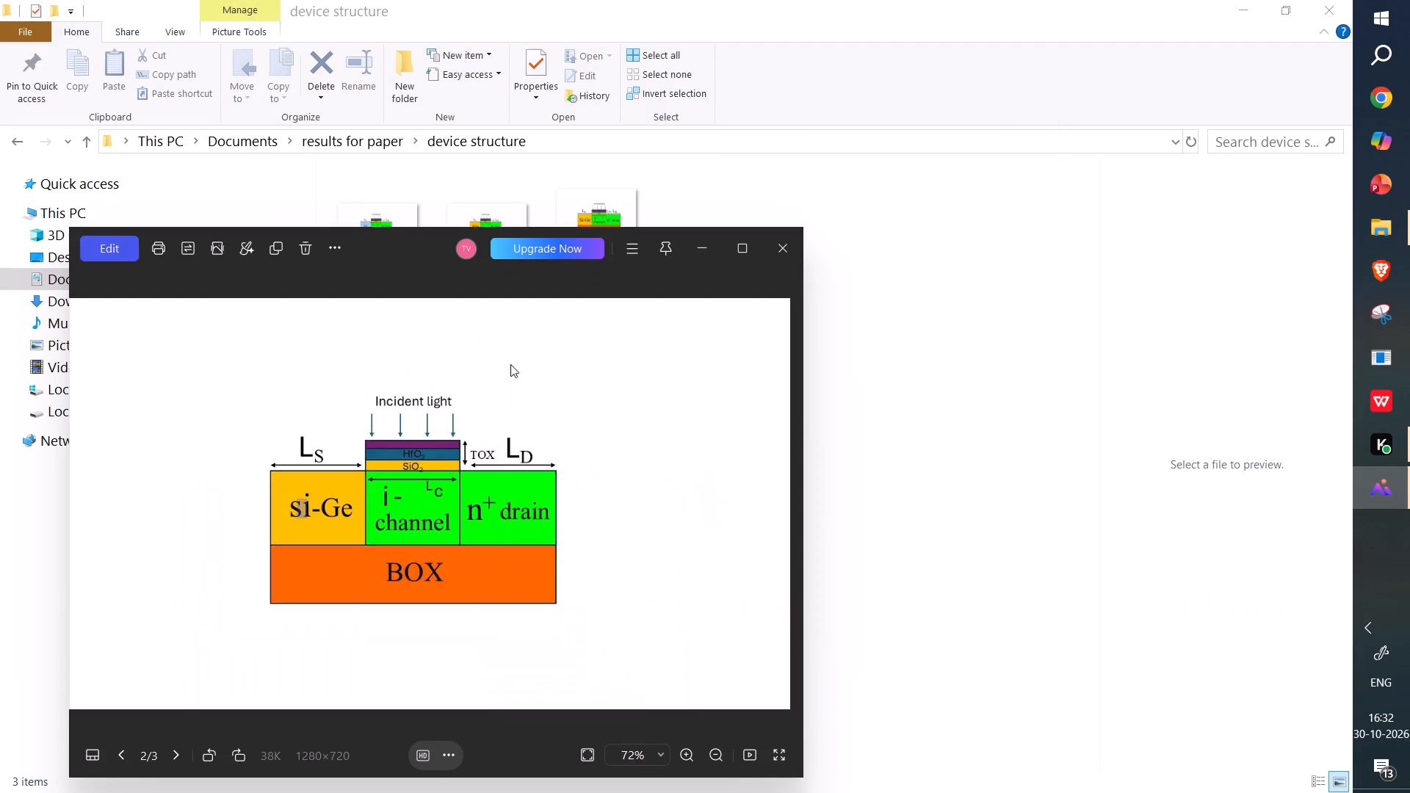
left_click(784, 256)
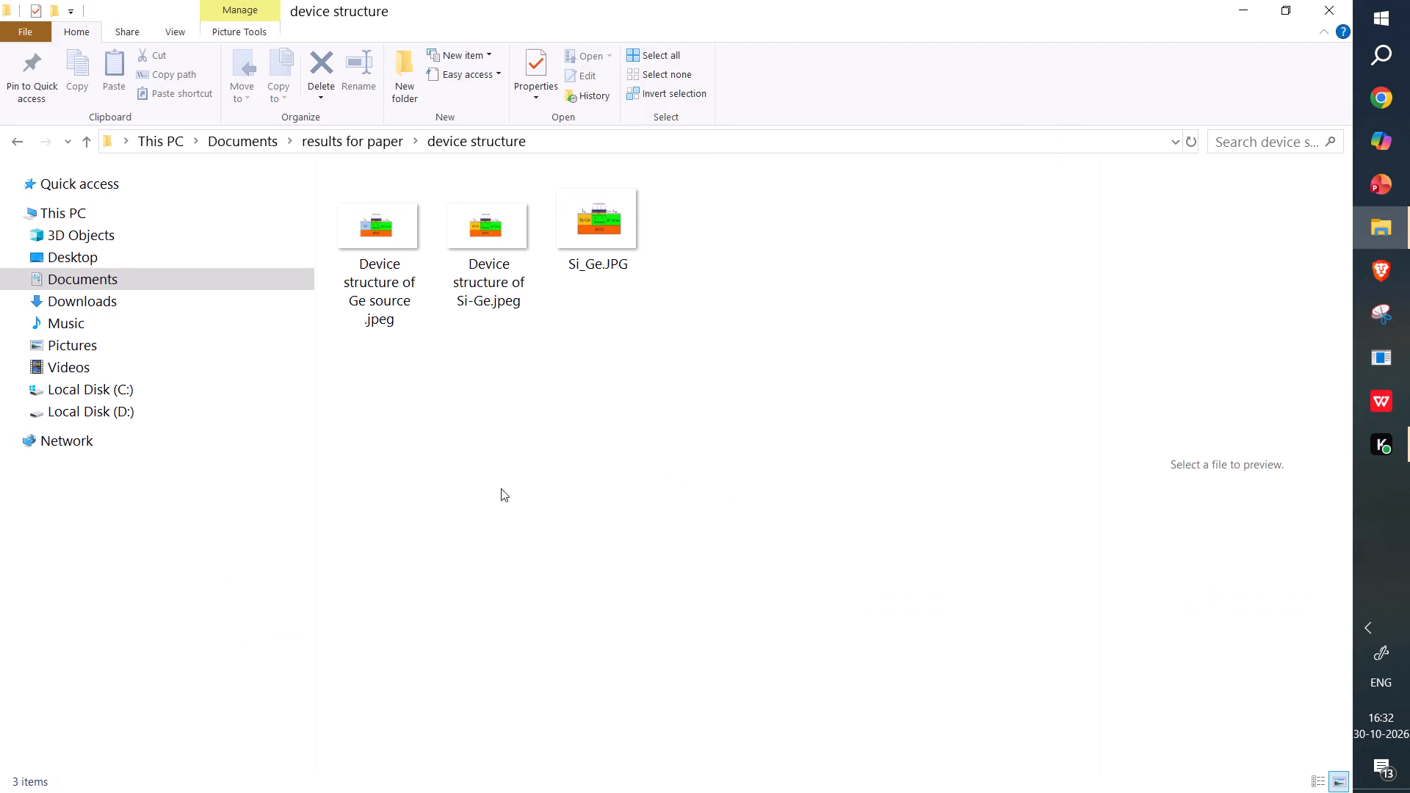
Browse to Desktop > gate notes > PREP_FUSION and open the digital electronics folder.
left_click(81, 259)
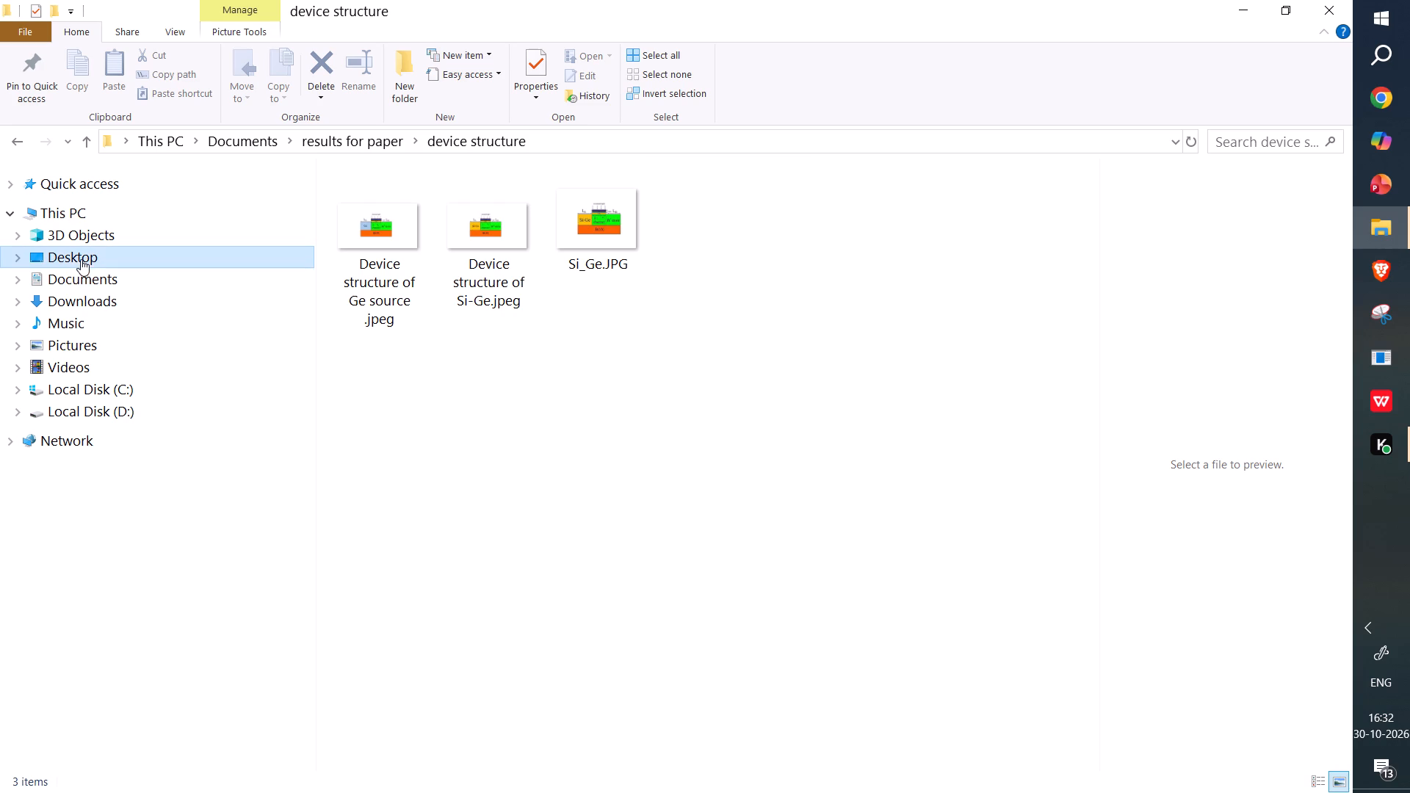
scroll(387, 313, "down", 6)
scroll(533, 487, "down", 7)
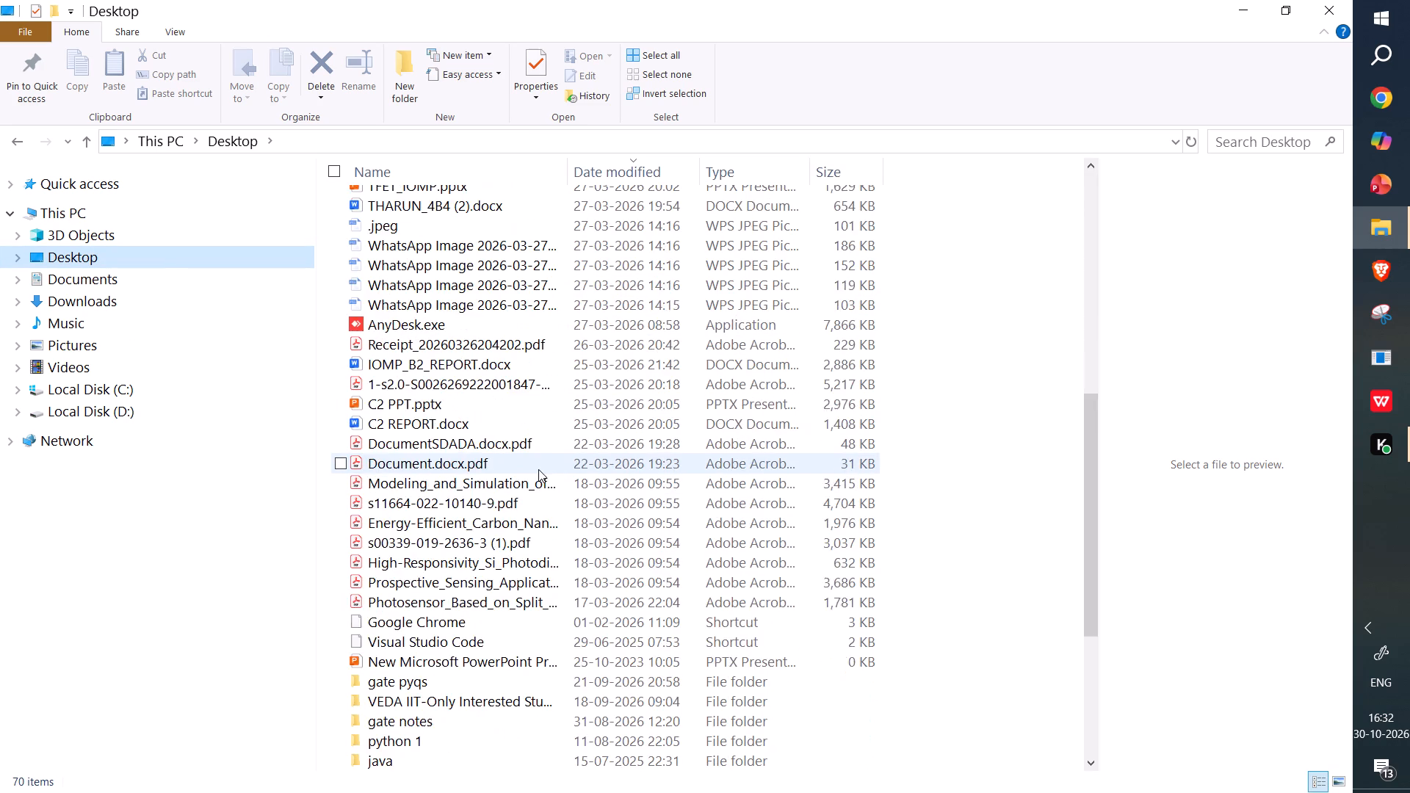
scroll(540, 466, "down", 6)
scroll(452, 673, "down", 1)
left_click_drag(444, 651, 444, 667)
left_click(403, 683)
double_click(403, 681)
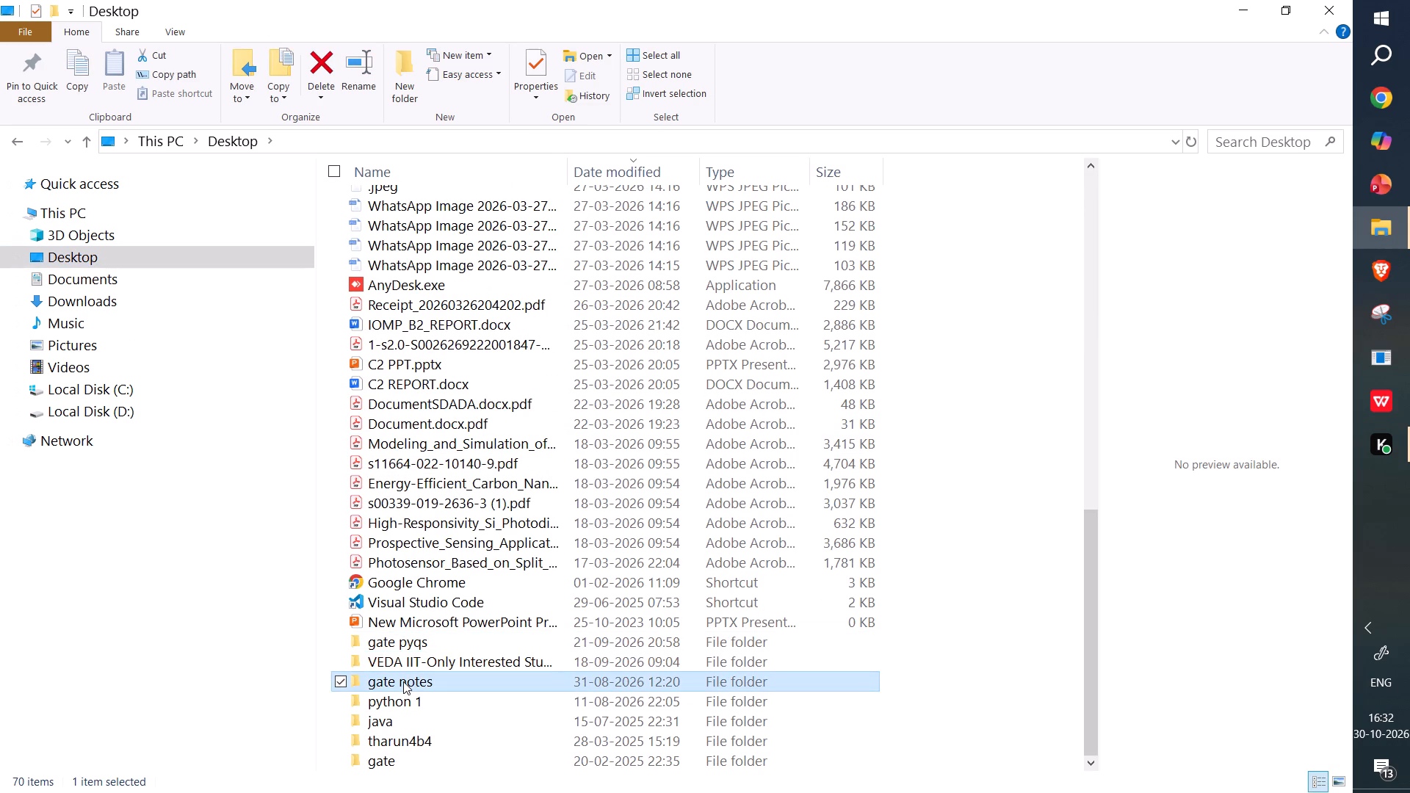
double_click(416, 276)
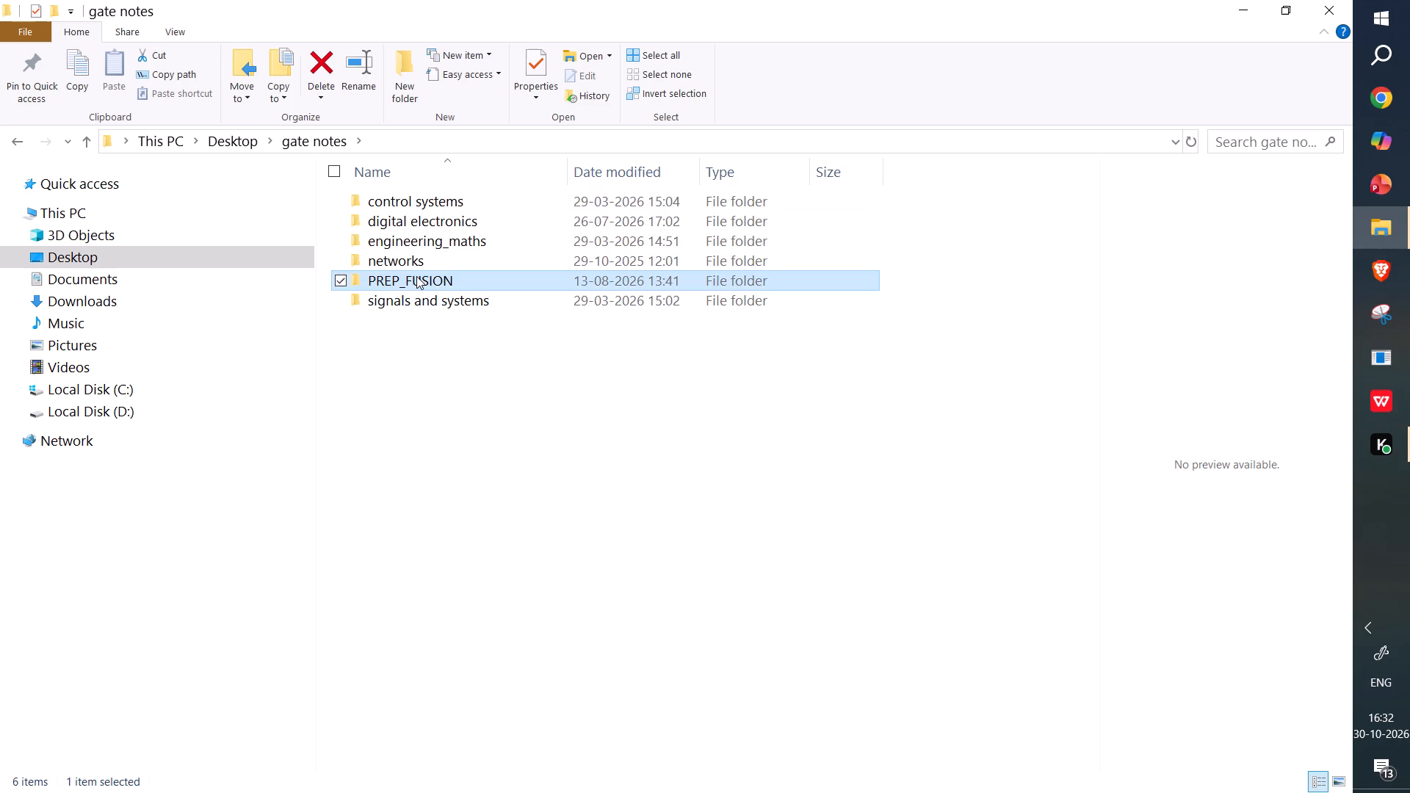
double_click(422, 206)
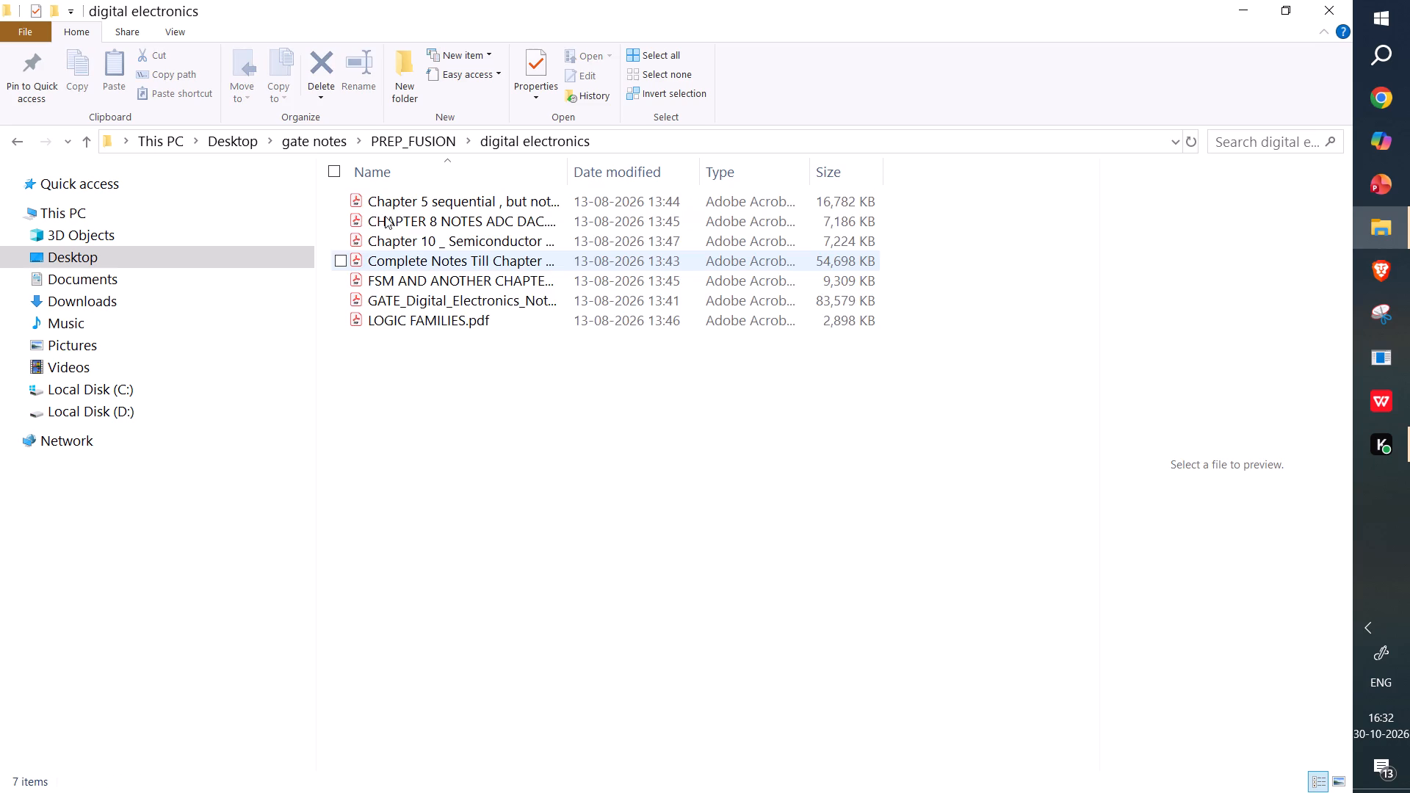